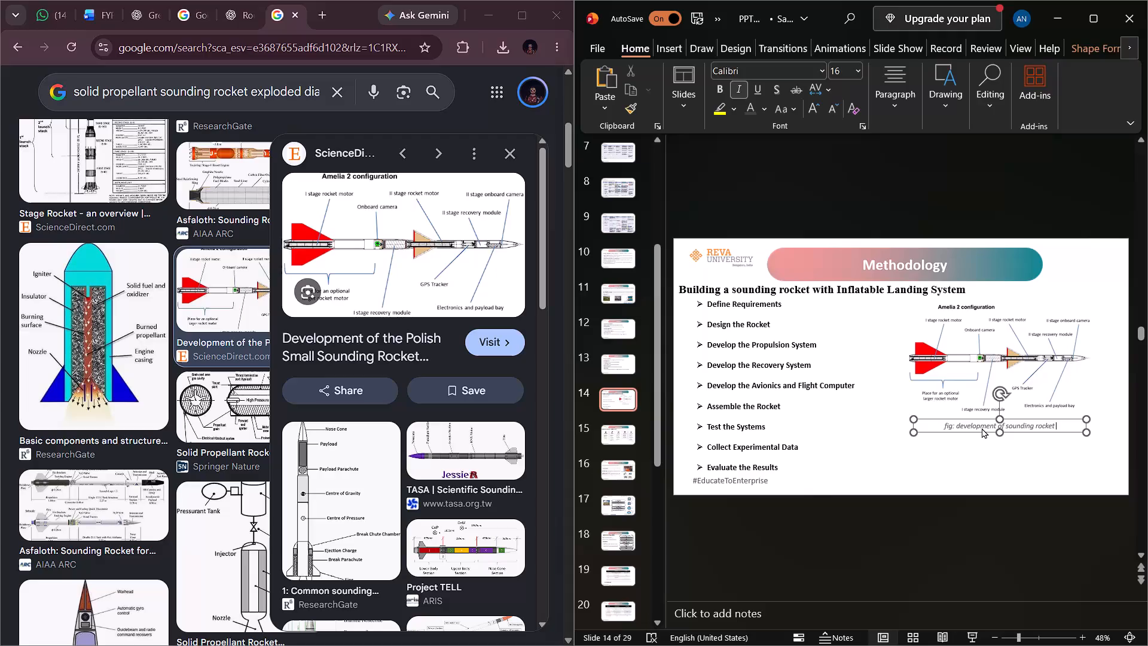
Copy the source-credit text box from the Problem Definition slide and paste it onto the Methodology slide.
click(976, 442)
click(1080, 462)
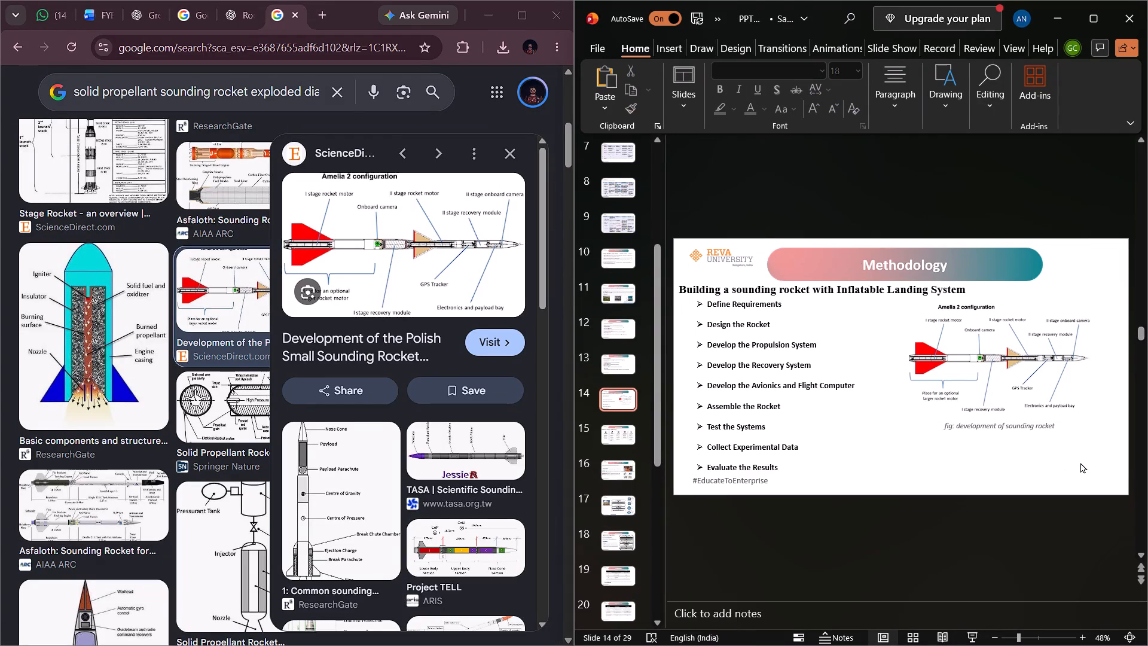
click(618, 305)
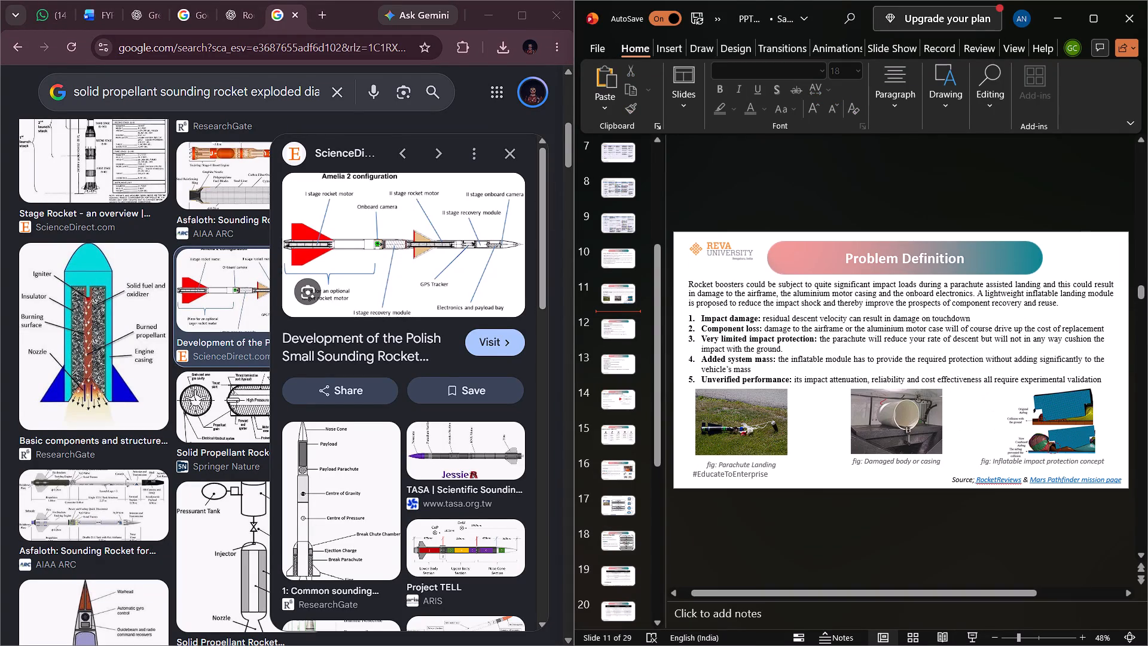
click(960, 479)
click(960, 471)
right_click(960, 471)
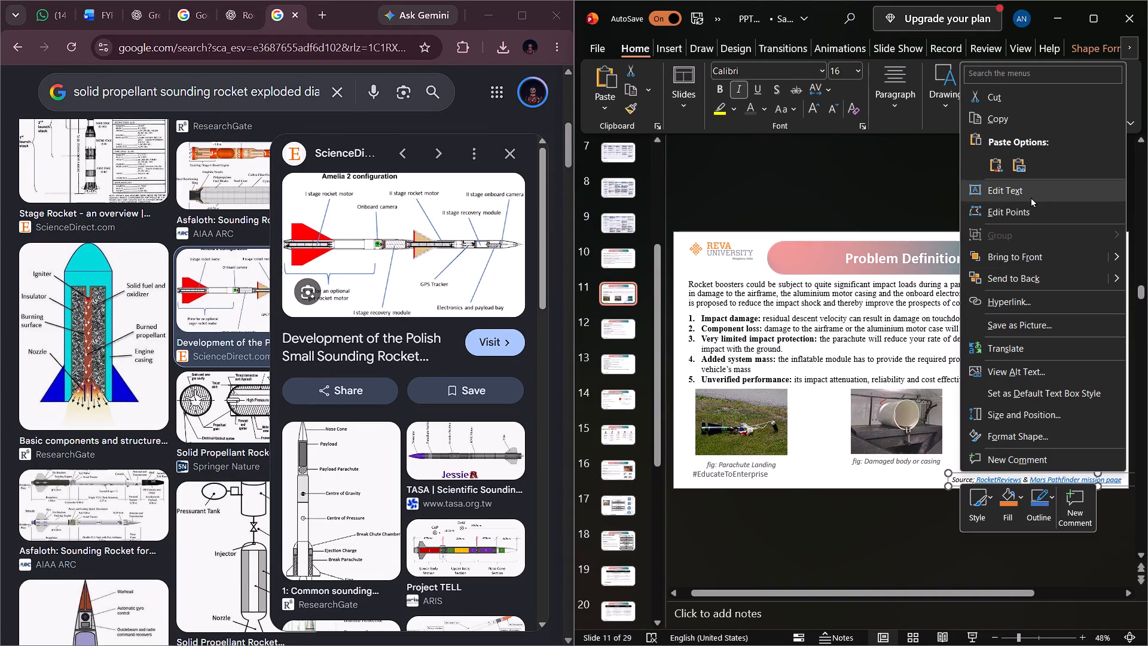
click(1007, 118)
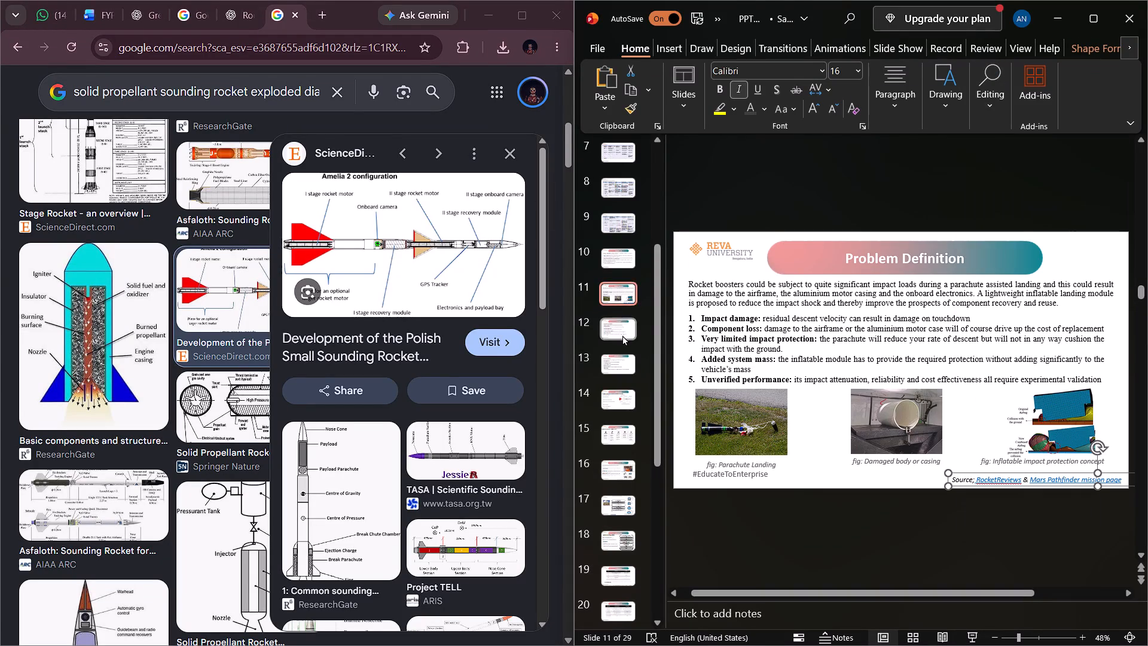
click(622, 335)
click(610, 367)
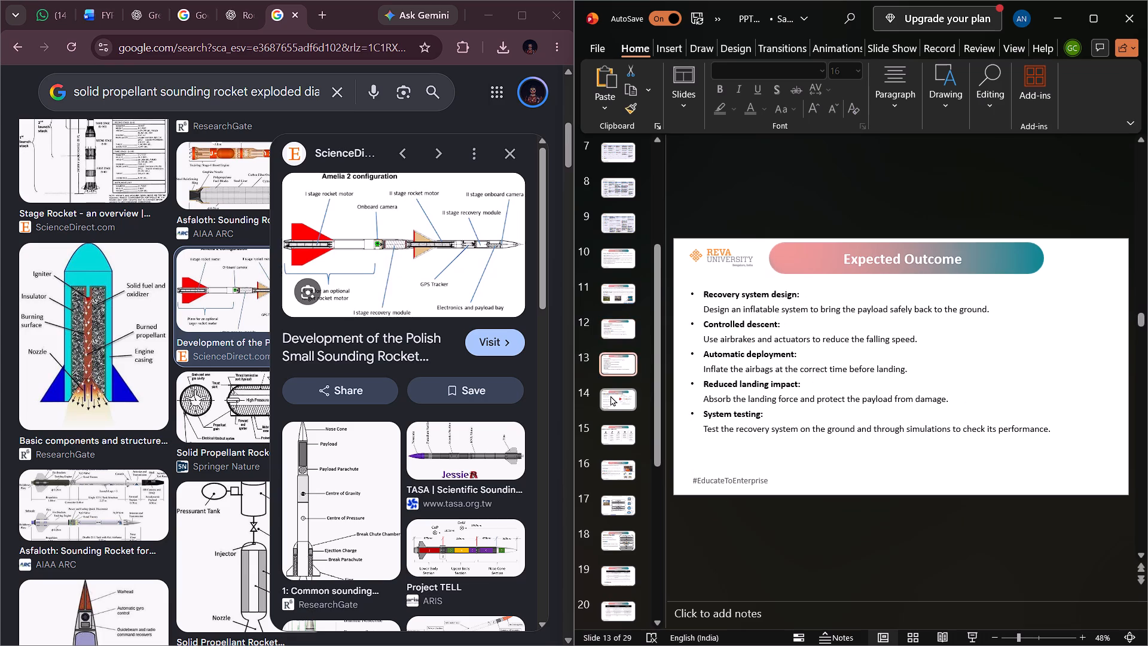
click(610, 395)
click(609, 69)
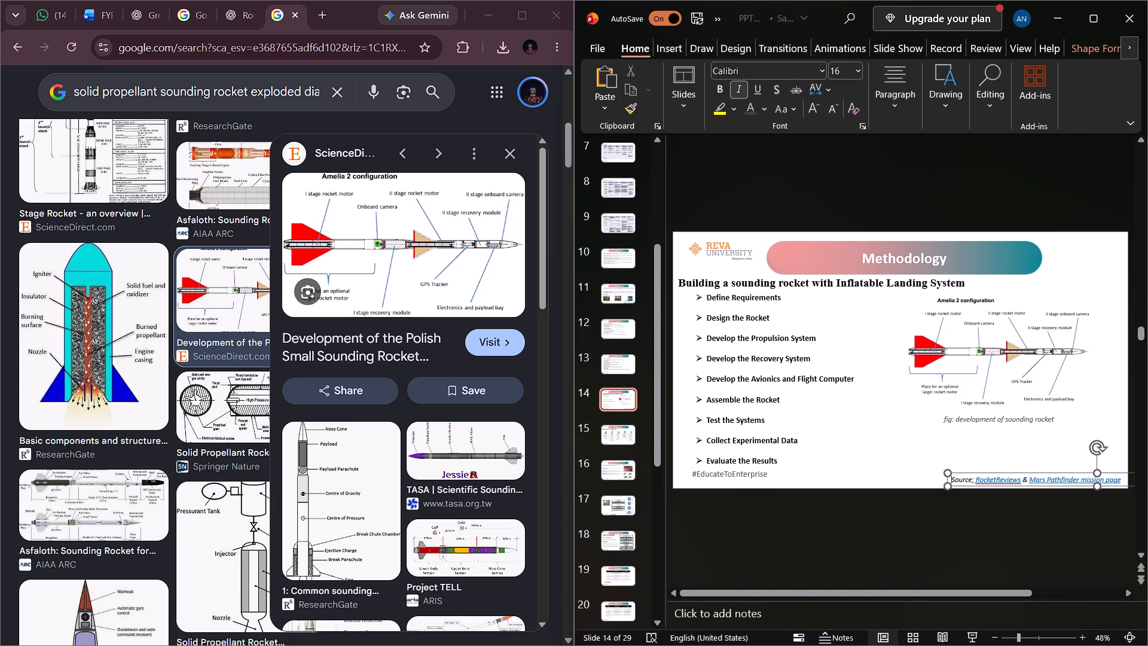
Delete the RocketReviews and Mars Pathfinder mission page references from the pasted source line, keeping only "Source;".
click(1117, 482)
key(Right)
key(BackSpace)
key(BackSpace)
key(BackSpace)
key(BackSpace)
key(BackSpace)
key(BackSpace)
key(BackSpace)
key(BackSpace)
key(BackSpace)
key(BackSpace)
key(BackSpace)
key(BackSpace)
key(BackSpace)
key(BackSpace)
key(BackSpace)
key(BackSpace)
key(BackSpace)
key(BackSpace)
key(BackSpace)
key(BackSpace)
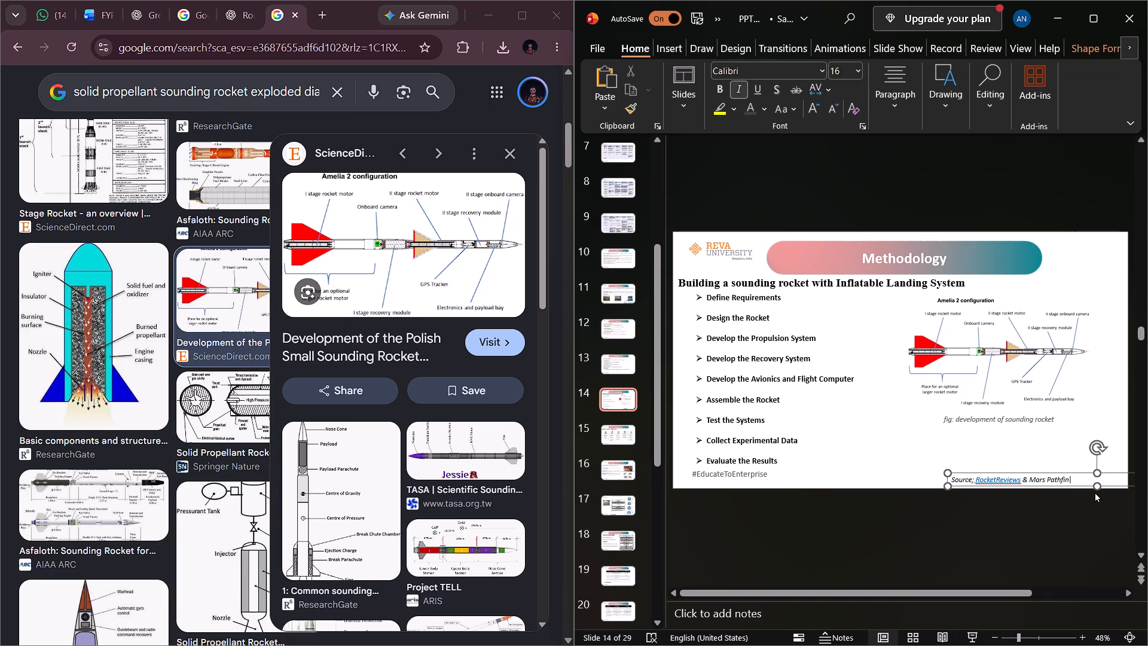
key(BackSpace)
key(BackSpace)
key(BackSpace)
key(BackSpace)
key(BackSpace)
key(BackSpace)
key(BackSpace)
key(BackSpace)
key(BackSpace)
key(BackSpace)
key(BackSpace)
key(BackSpace)
key(BackSpace)
key(BackSpace)
key(BackSpace)
key(BackSpace)
key(BackSpace)
key(BackSpace)
key(BackSpace)
key(BackSpace)
key(BackSpace)
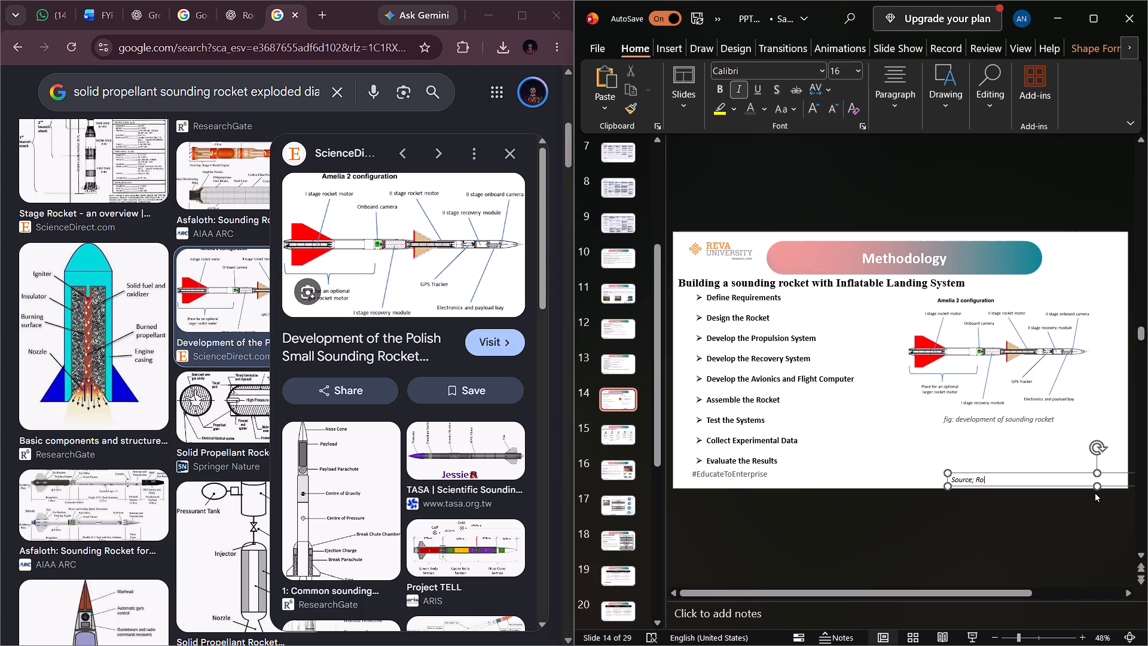
key(BackSpace)
key(BackSpace)
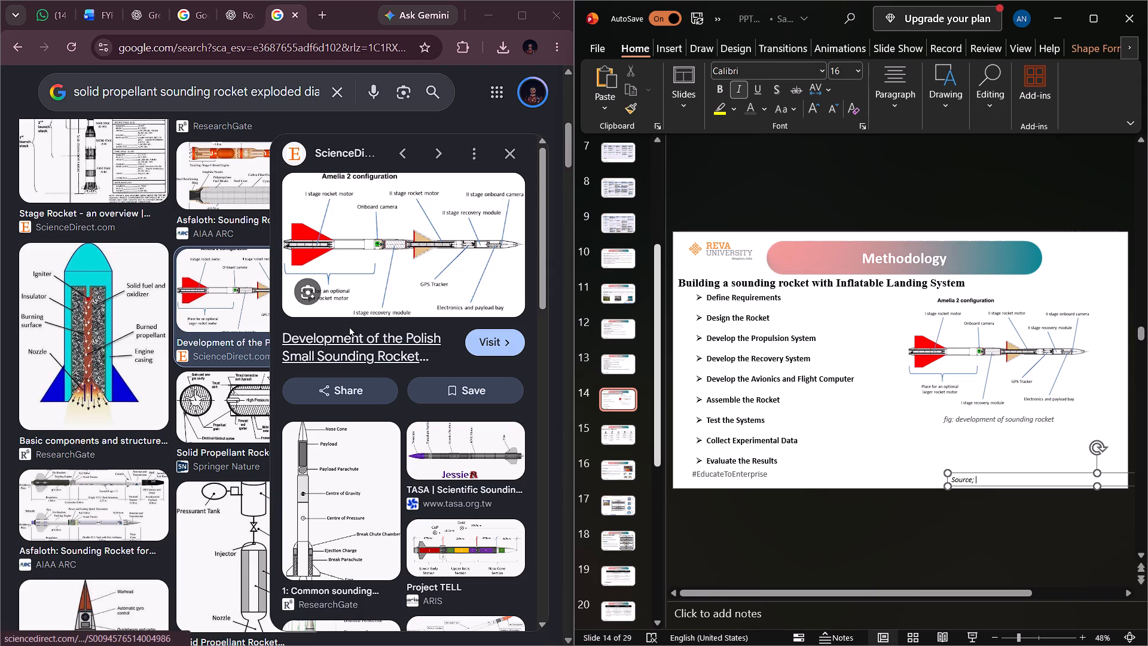
Look at the ScienceDirect article page behind the Amelia 2 configuration image and return to the image results.
click(358, 341)
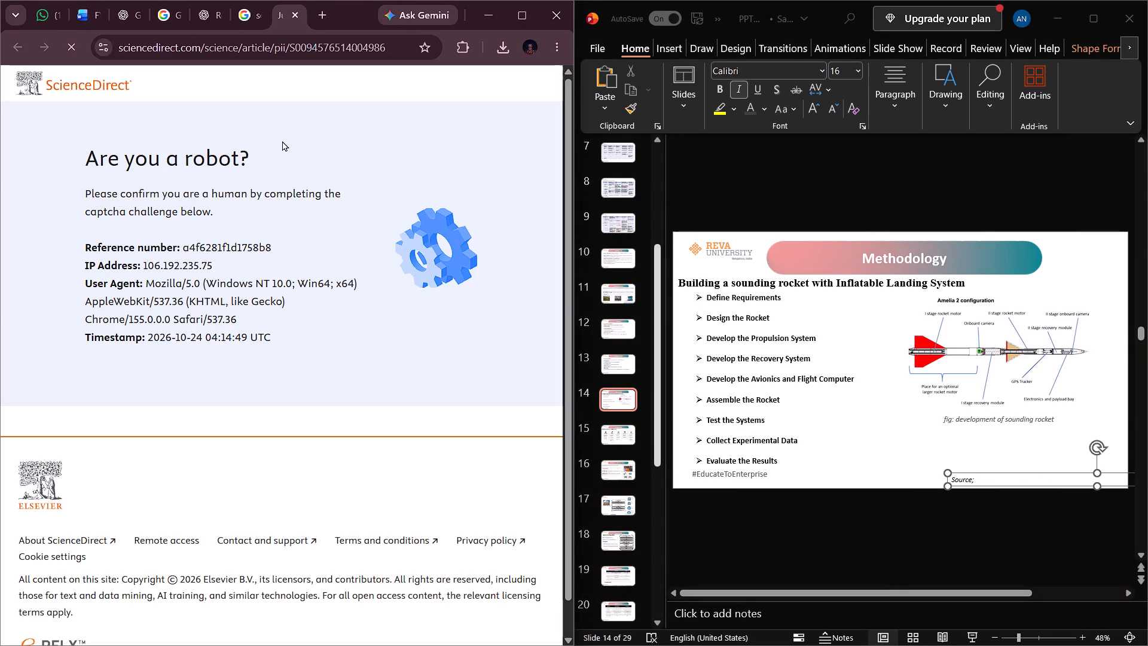
click(240, 11)
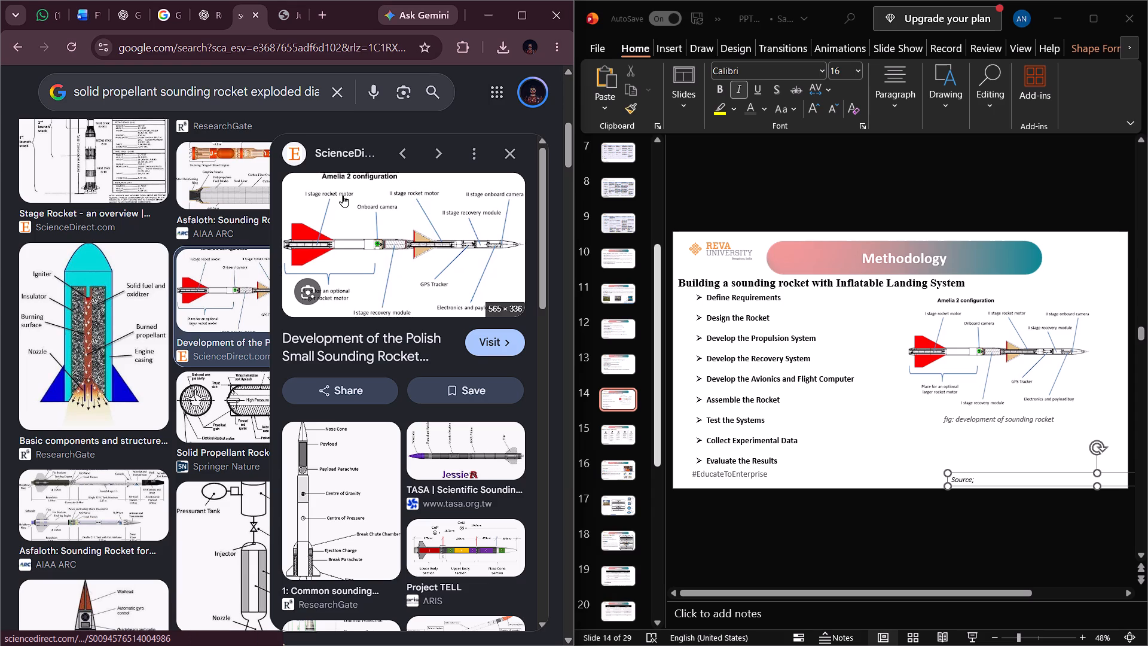
Complete the Methodology slide's source line as "Source; Amelia 2 Configuration Science Direct", correcting the spelling of the last word.
click(982, 479)
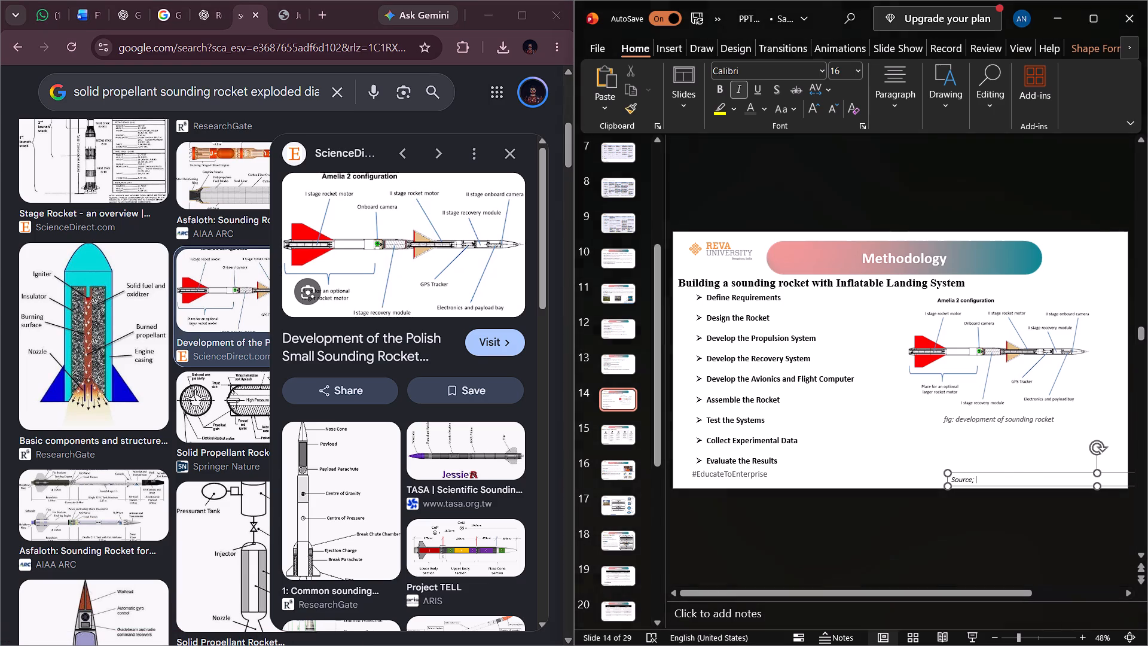
click(980, 479)
key(a)
key(m)
text(elia)
key(space)
text(2)
key(space)
text(ond)
key(BackSpace)
text(fi)
text(guration)
key(space)
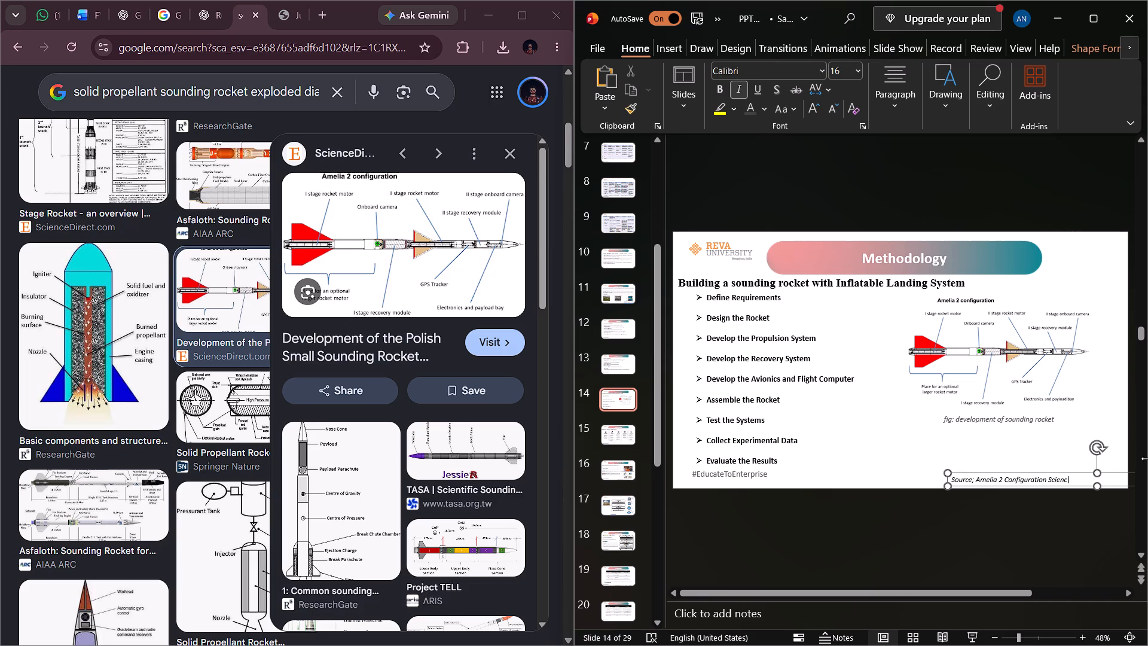
key(BackSpace)
text(e)
key(space)
key(BackSpace)
text(ect)
key(space)
ctrl+scroll(1115, 519, up, 4)
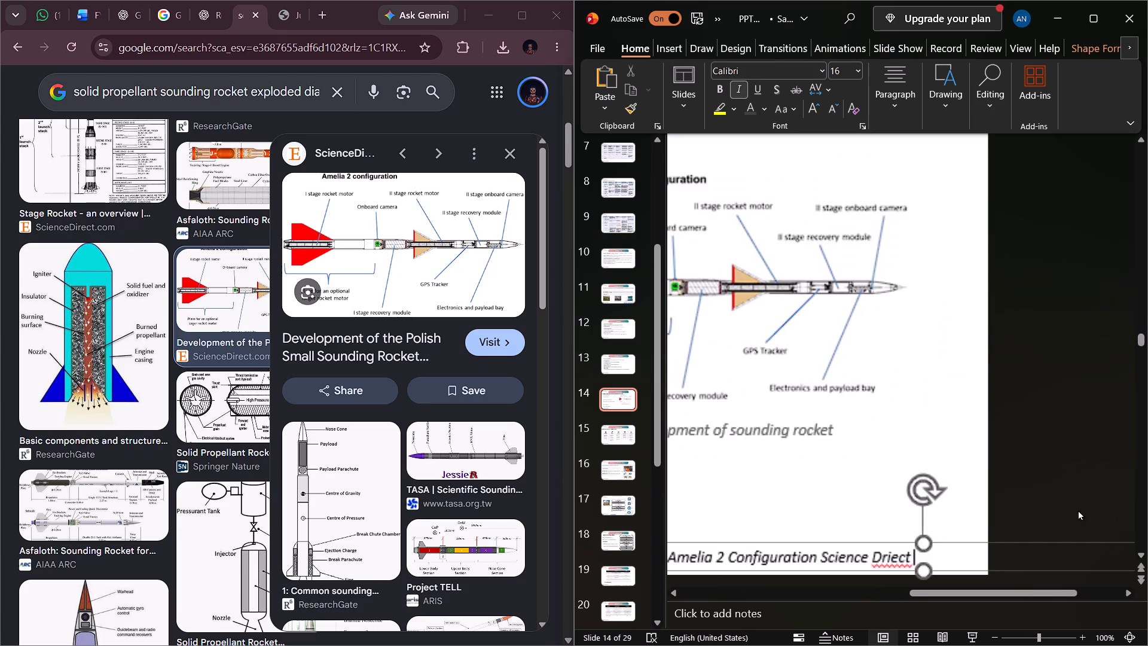
ctrl+scroll(1075, 499, down, 1)
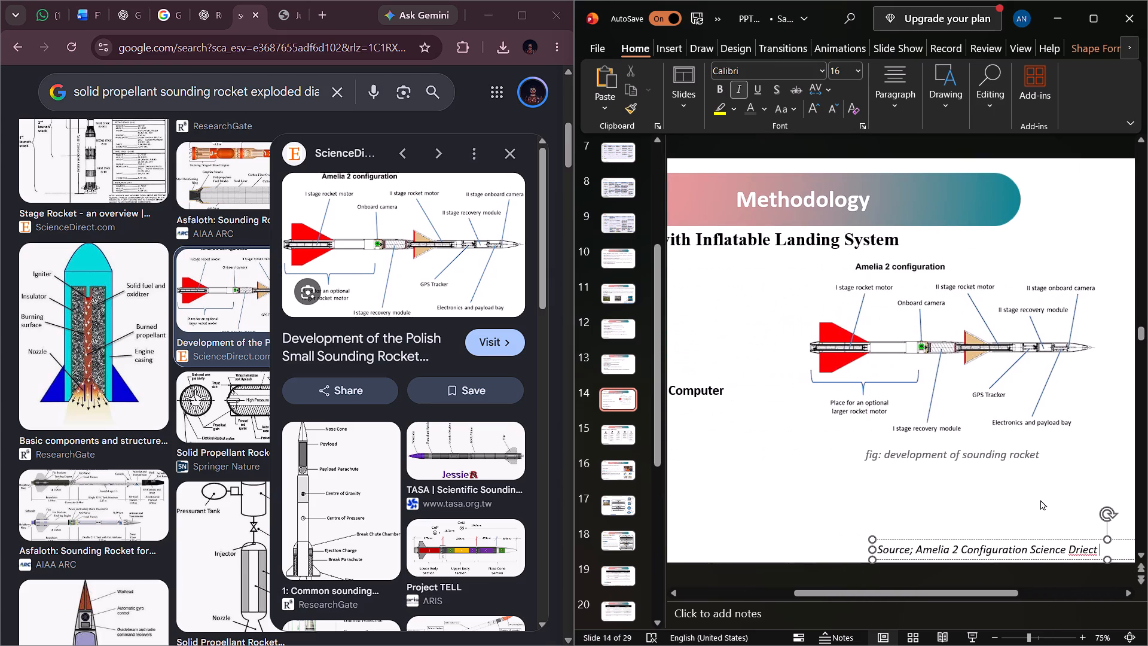
scroll(1037, 500, left, 1)
right_click(1049, 547)
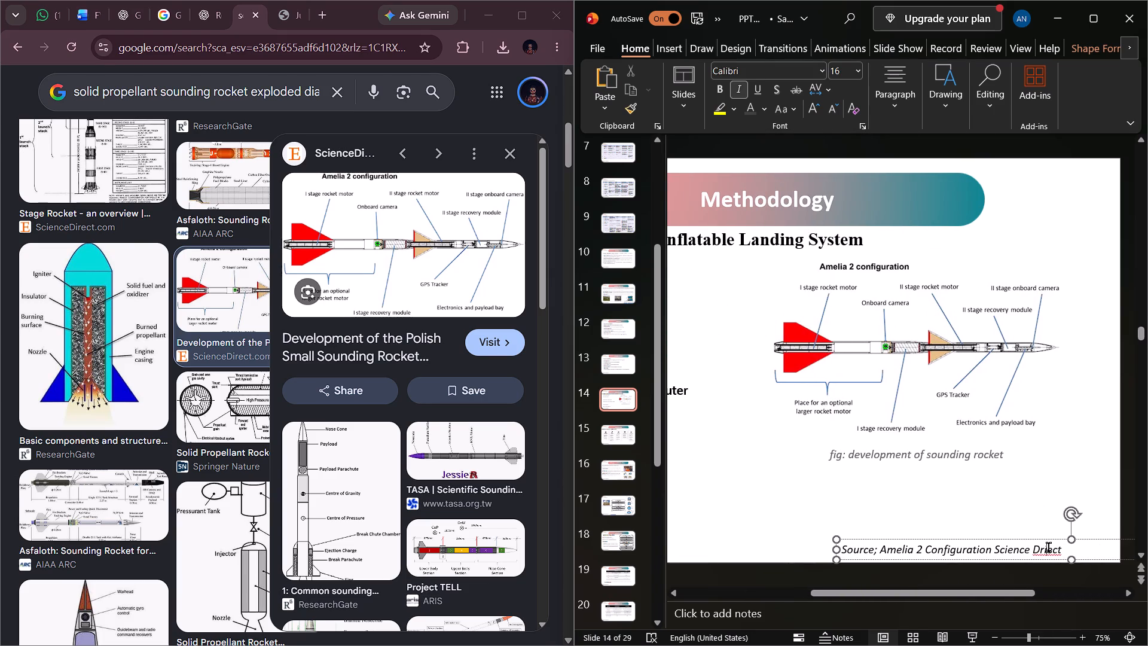
click(999, 446)
drag(1062, 549, 890, 544)
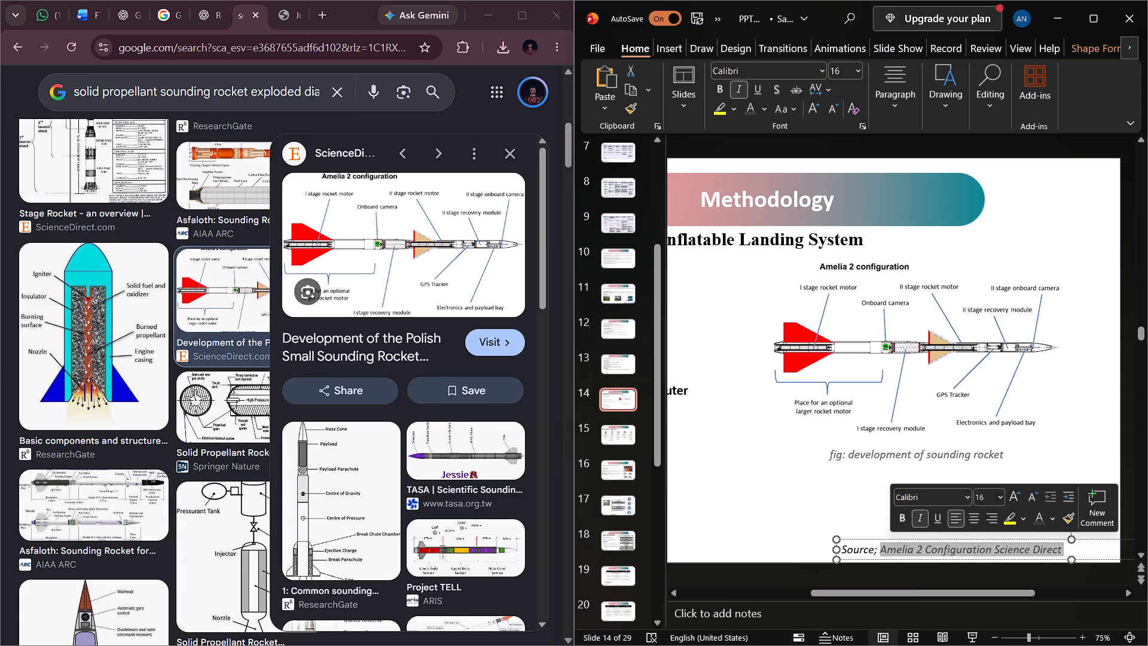
right_click(961, 550)
click(1028, 431)
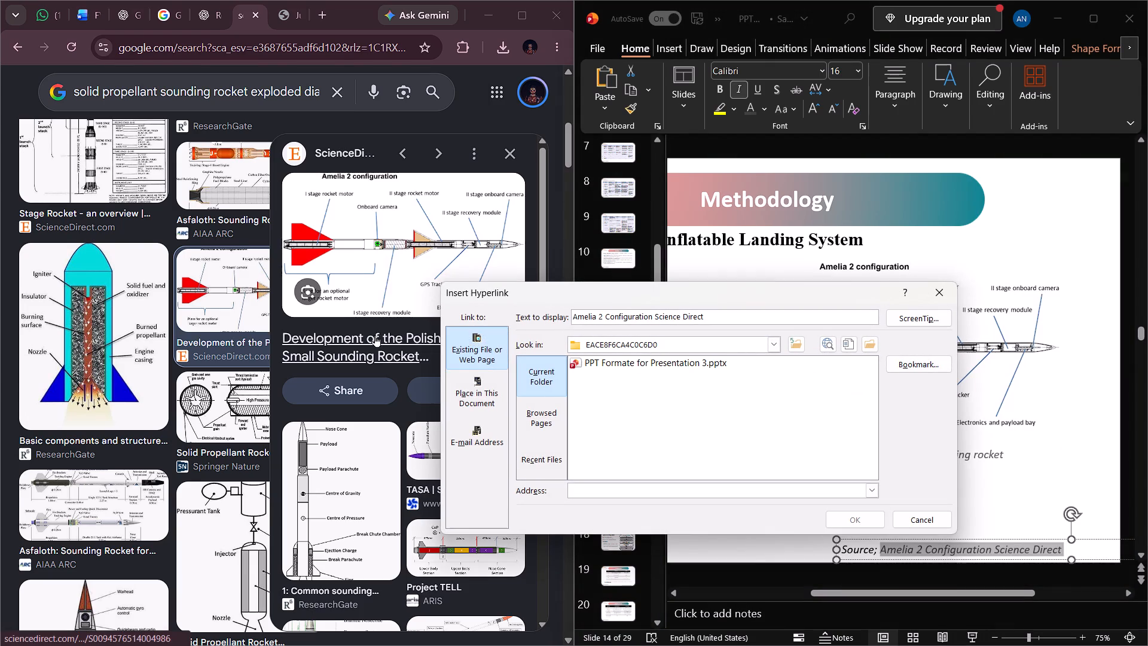
click(375, 337)
click(377, 41)
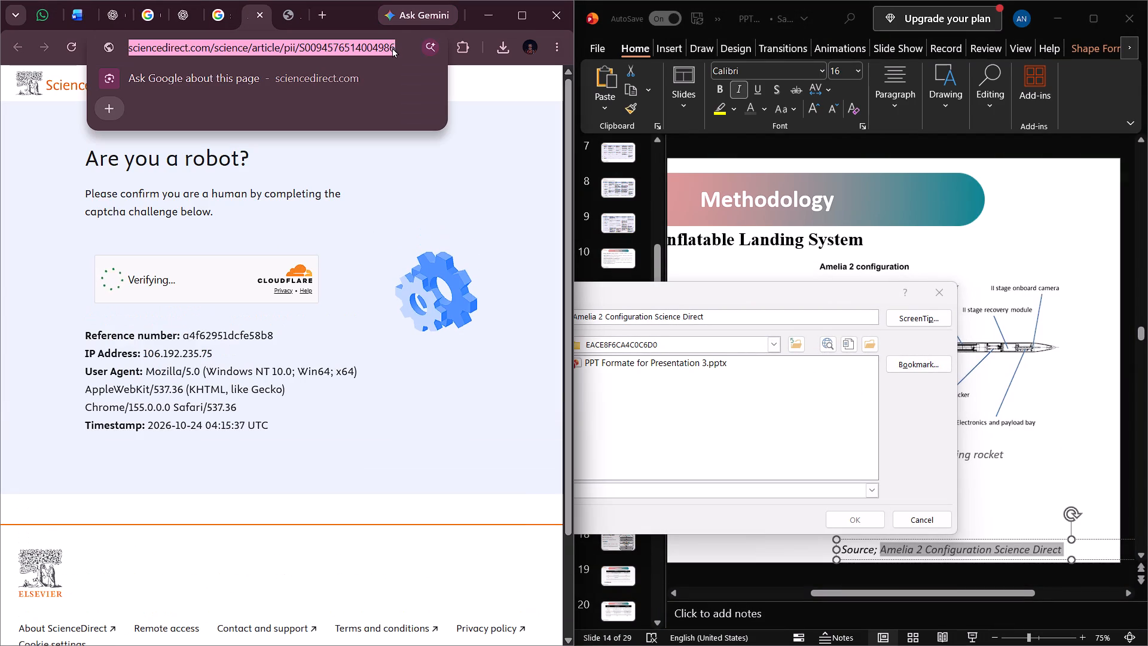
right_click(390, 48)
click(466, 187)
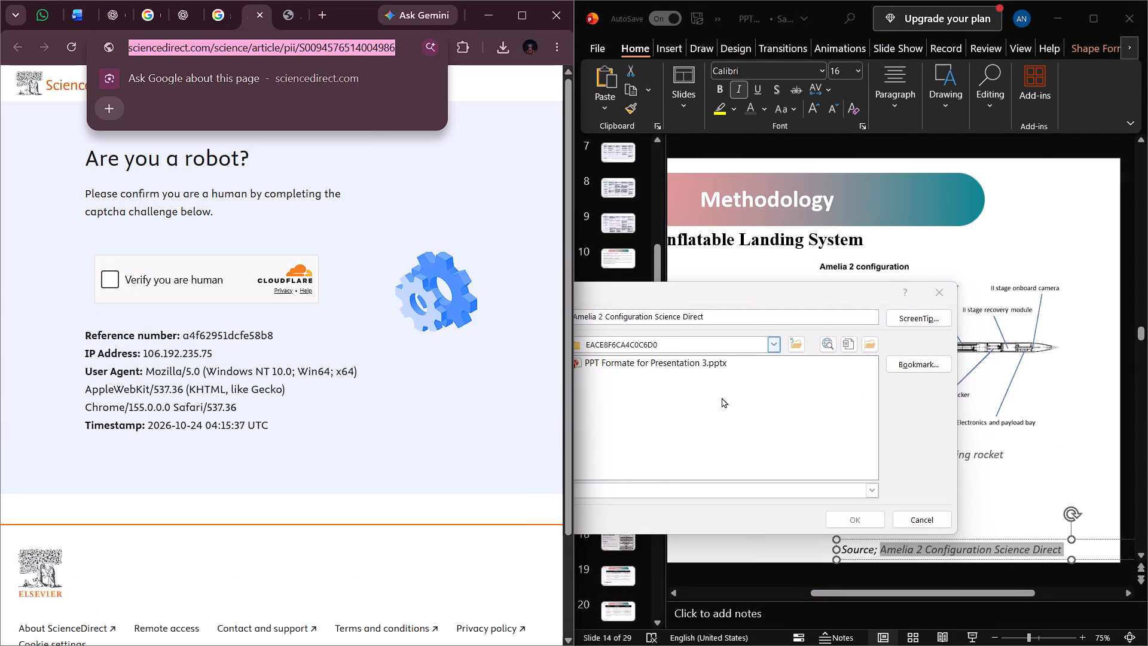
click(662, 487)
right_click(662, 487)
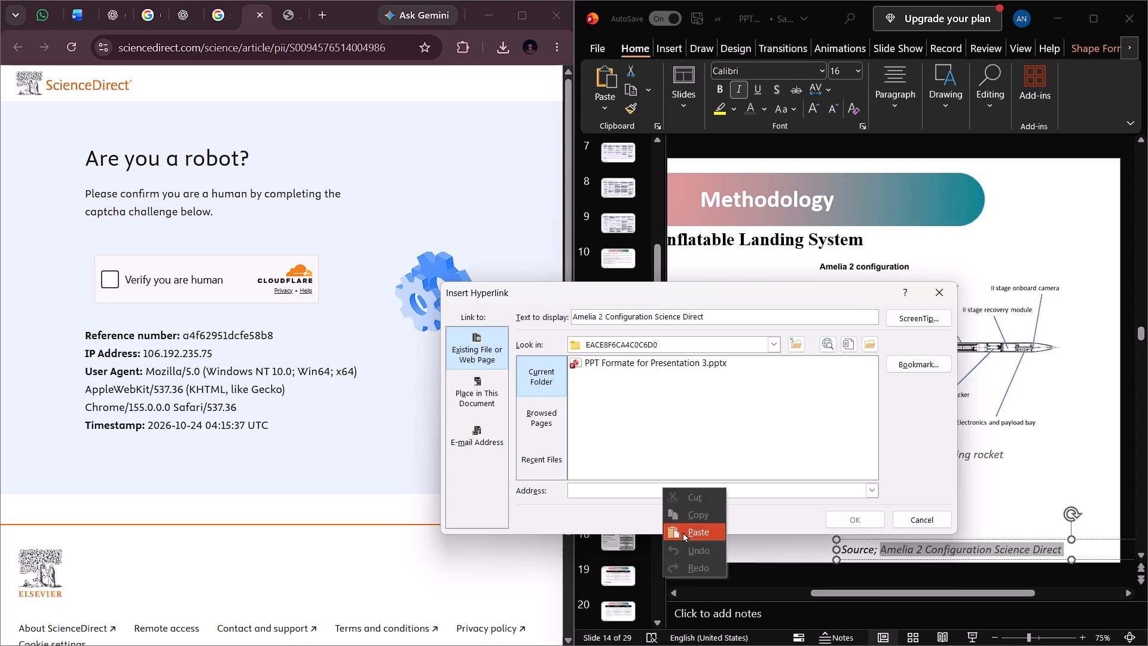
click(683, 532)
click(857, 523)
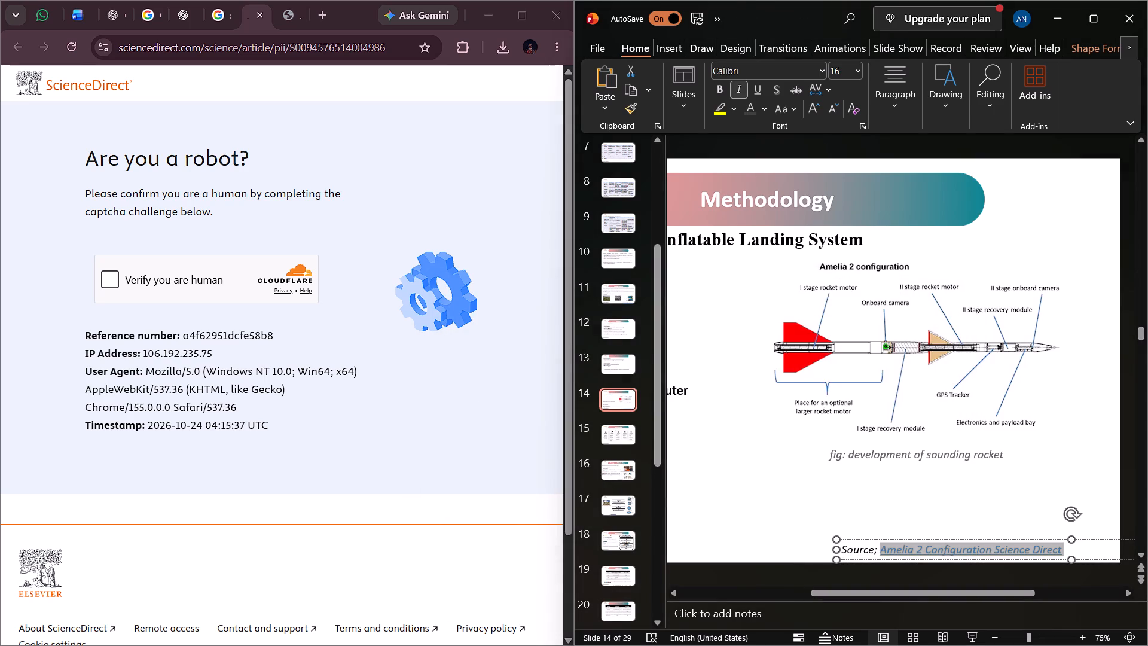
click(825, 517)
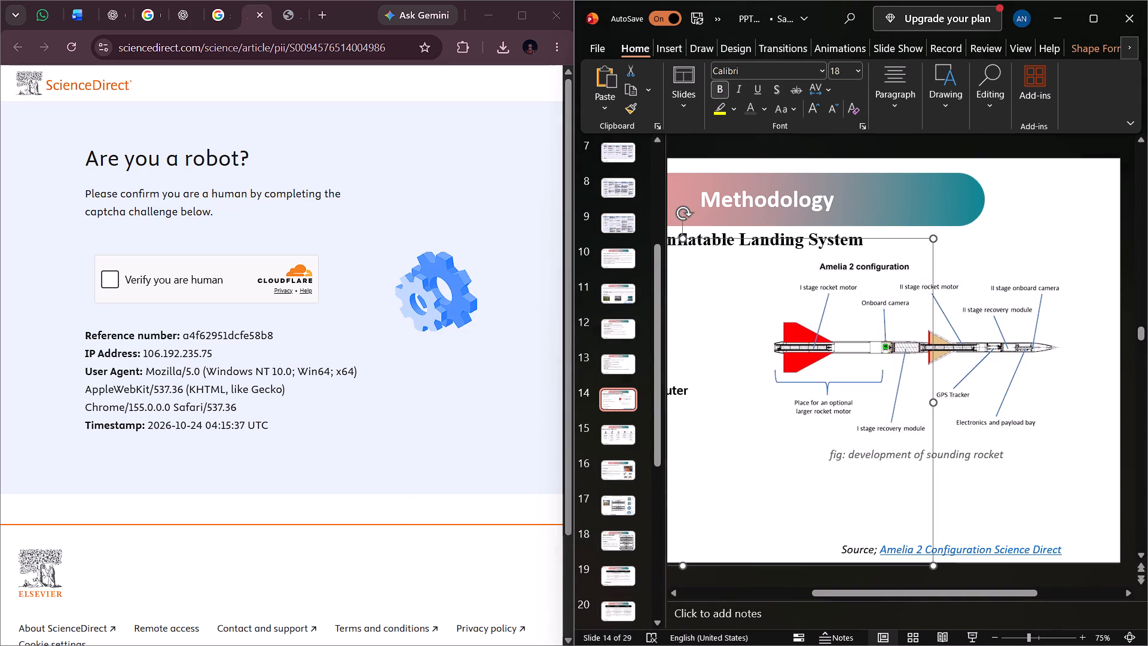
Set the font of the whole bulleted methodology list to Times New Roman.
ctrl+scroll(830, 492, down, 4)
click(857, 512)
click(820, 414)
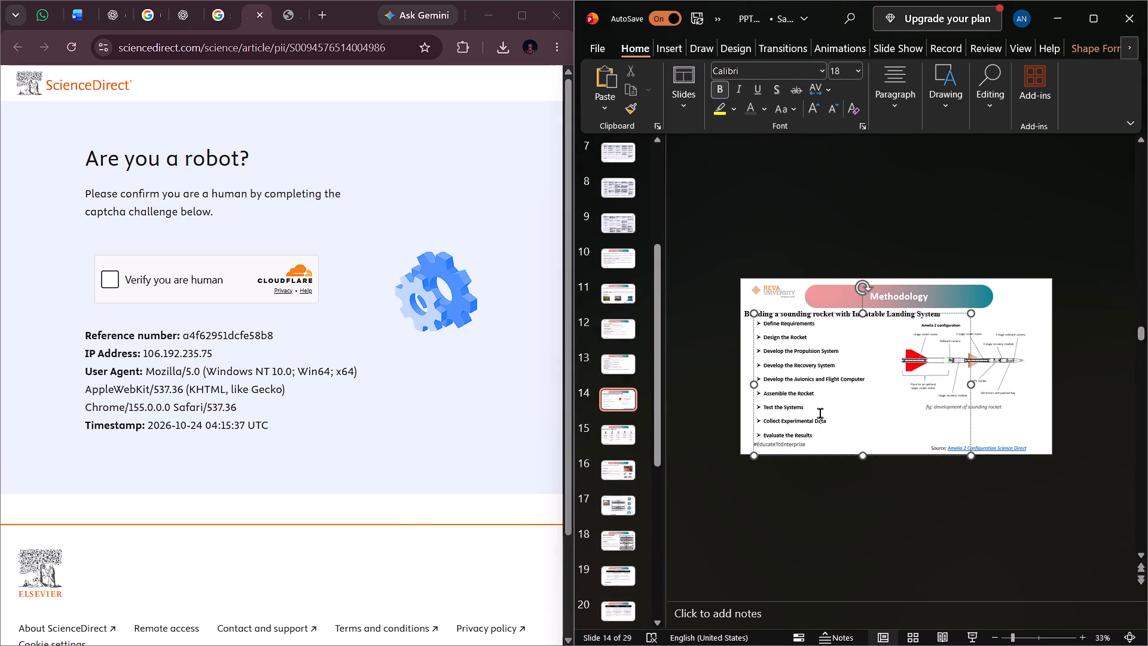
click(970, 327)
click(819, 69)
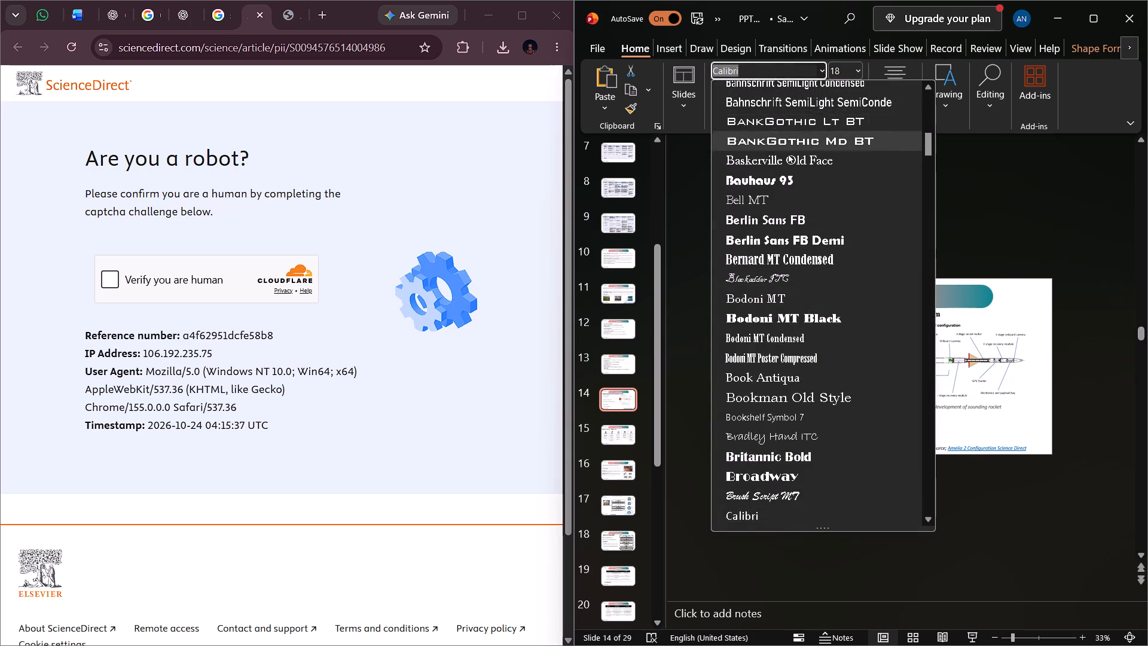
scroll(788, 154, up, 19)
click(798, 172)
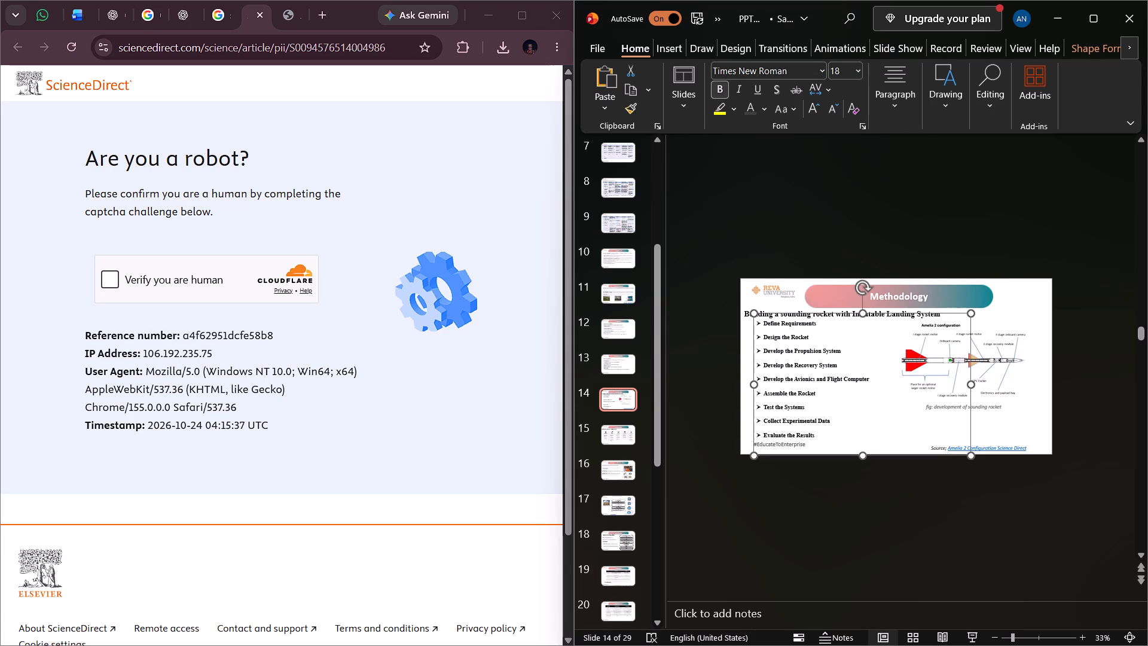
Enlarge the bulleted methodology list's text to 20 pt and set its line spacing to 1.5.
click(808, 110)
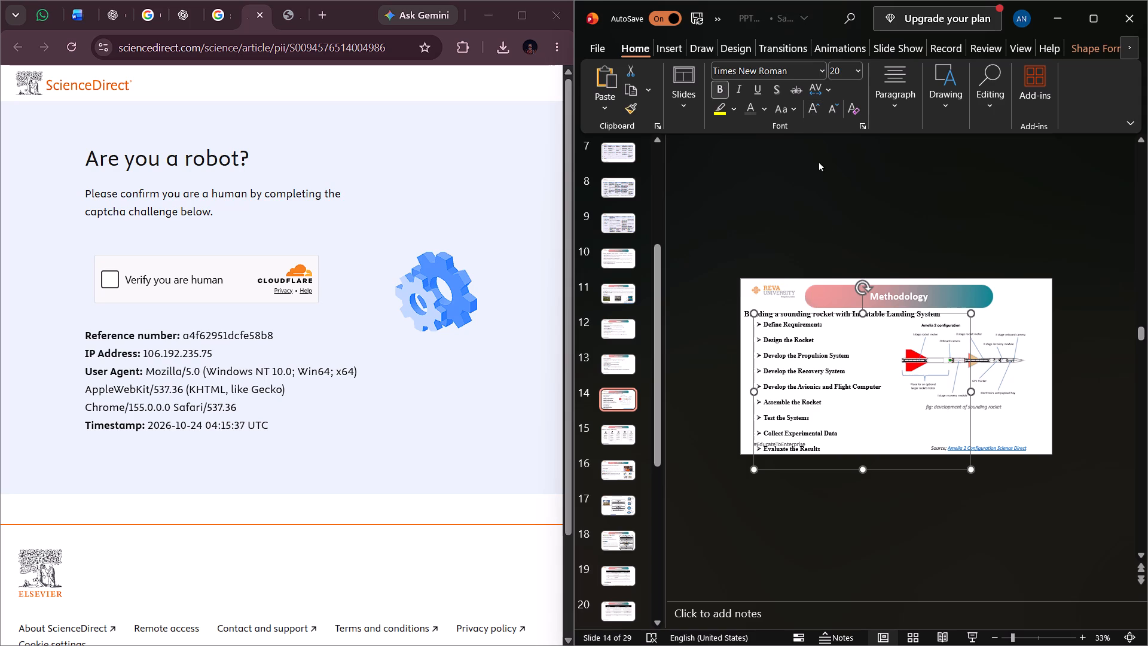
click(897, 89)
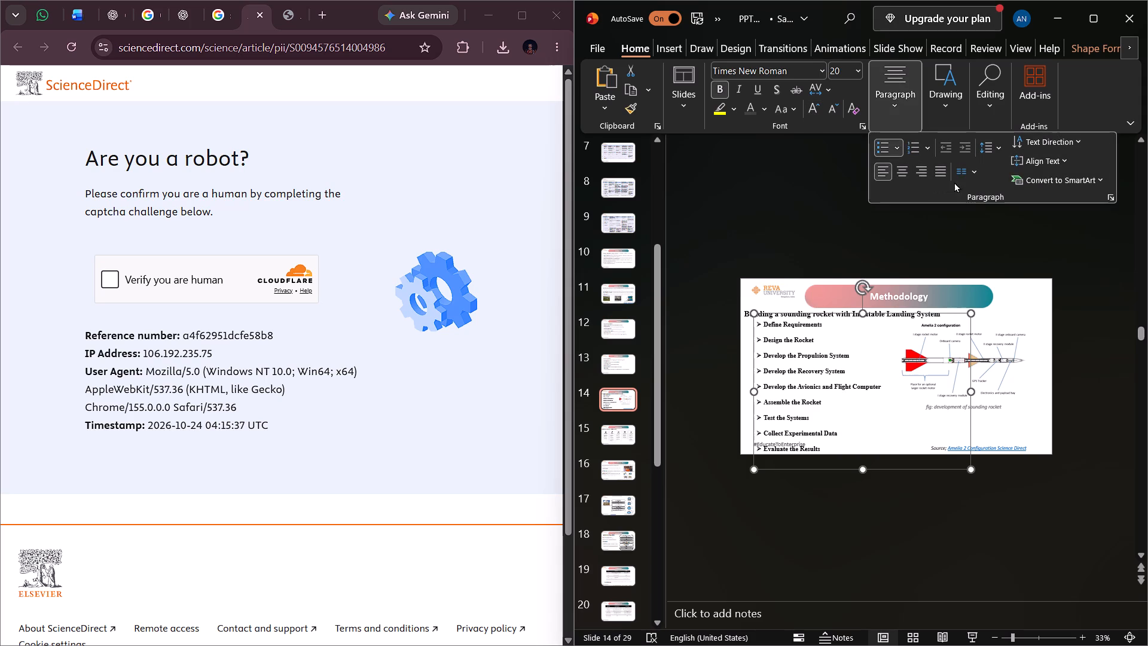
click(976, 146)
click(980, 147)
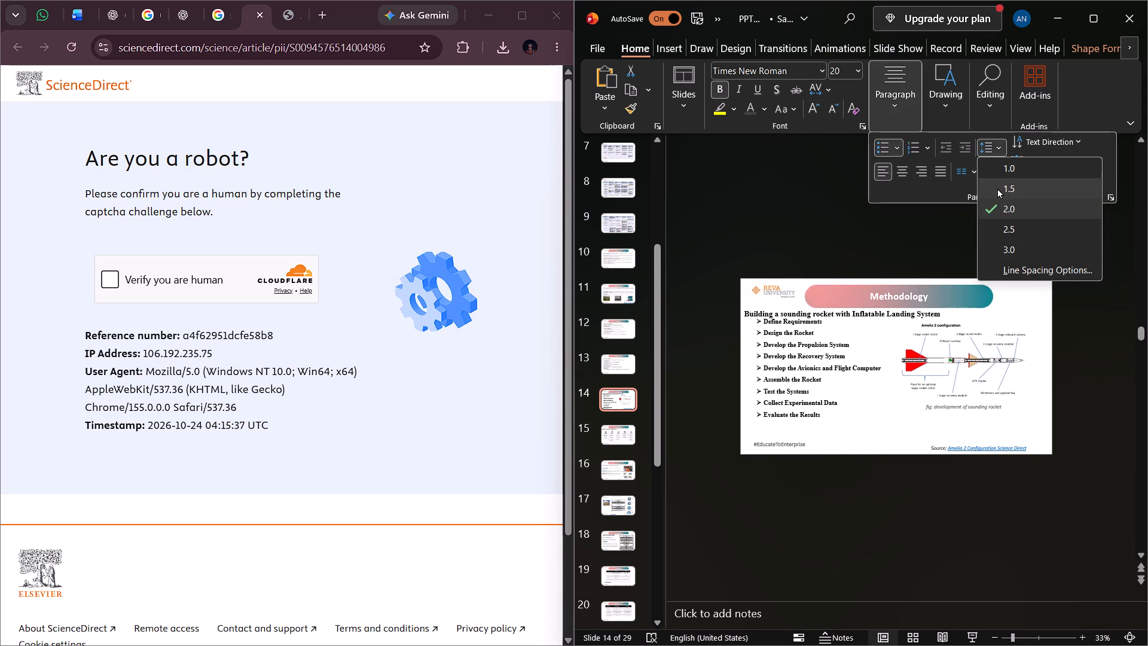
click(997, 188)
Move the methodology list box slightly down and over so it sits clear of the heading above it.
drag(970, 412, 970, 415)
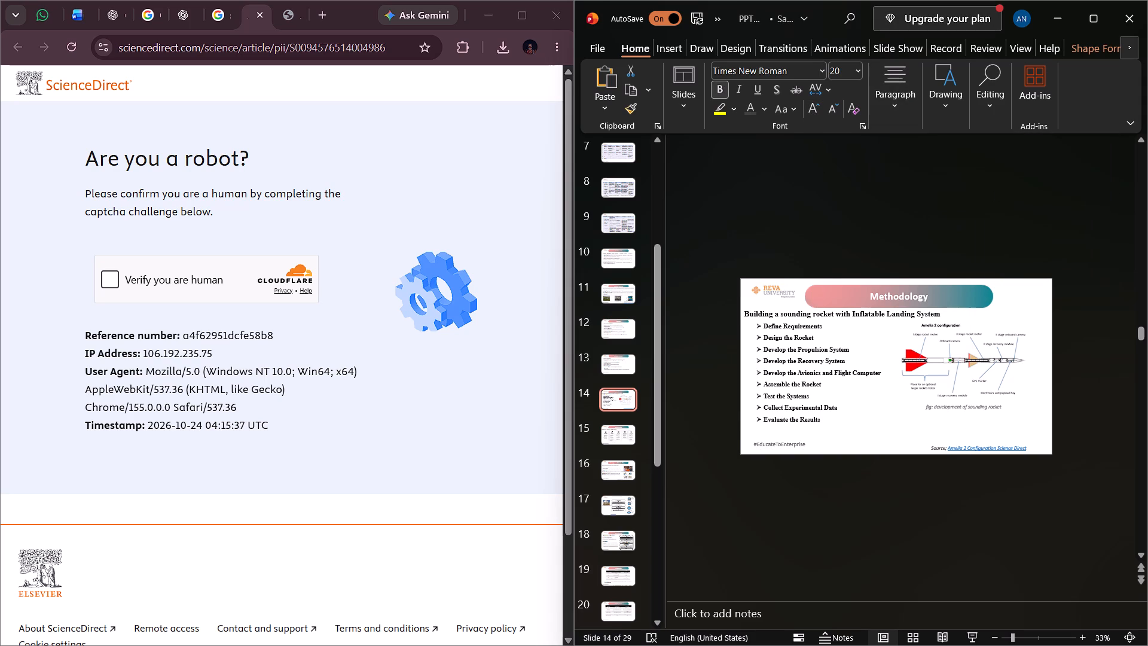
drag(970, 415, 972, 420)
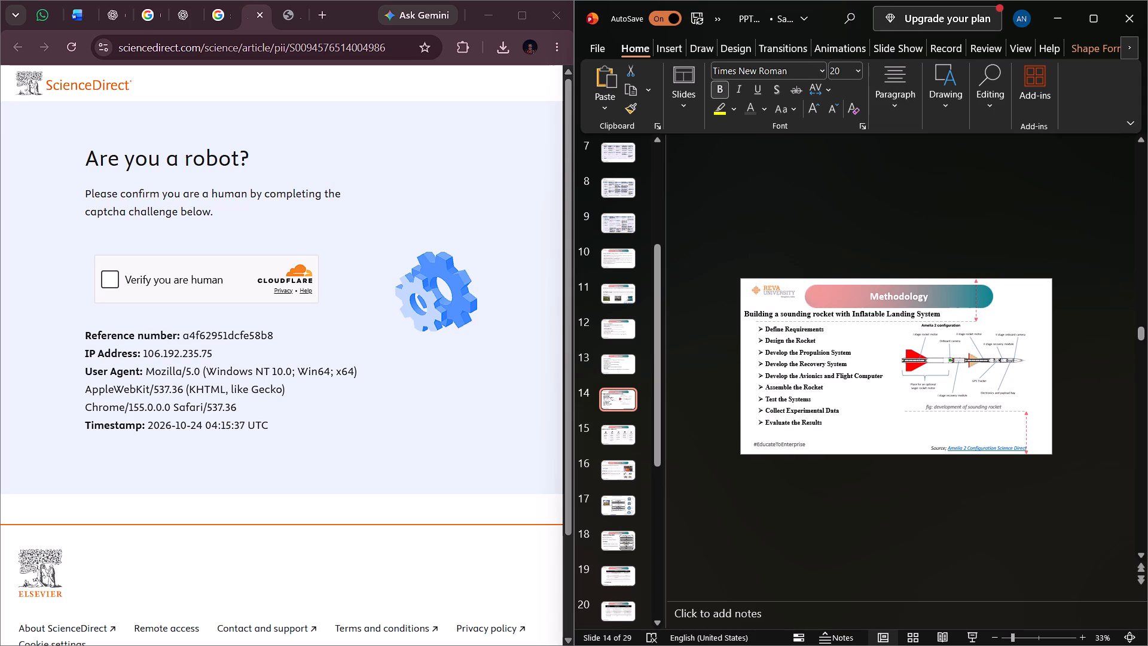
drag(972, 420, 972, 420)
Justify the text of the methodology list and deselect the box.
click(898, 105)
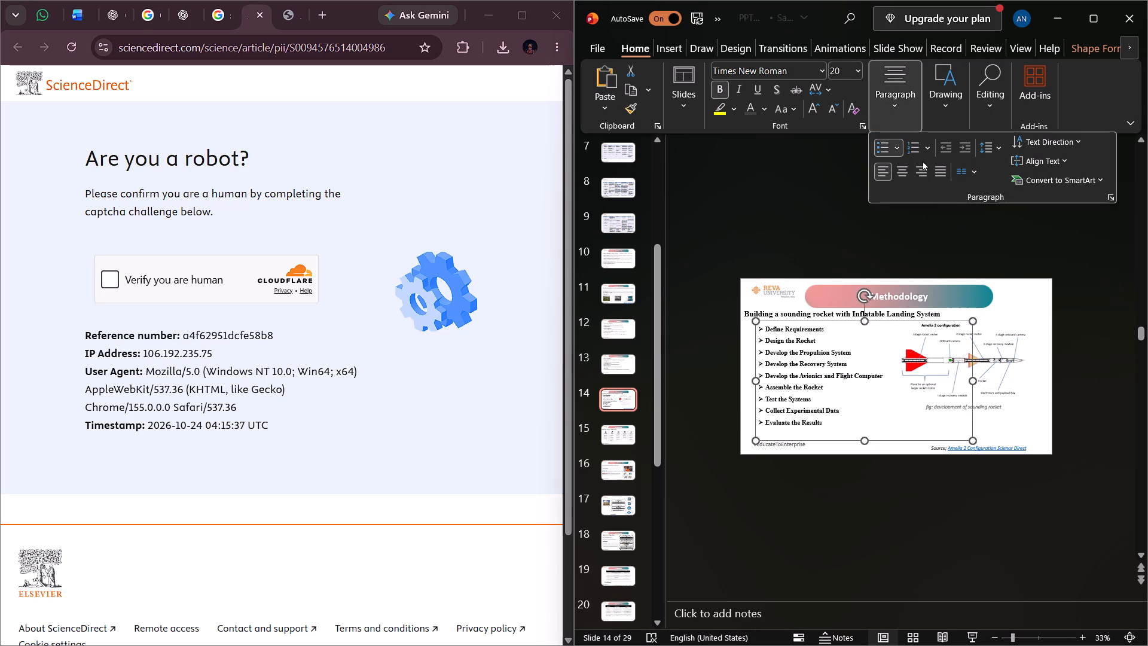
click(939, 175)
click(1084, 268)
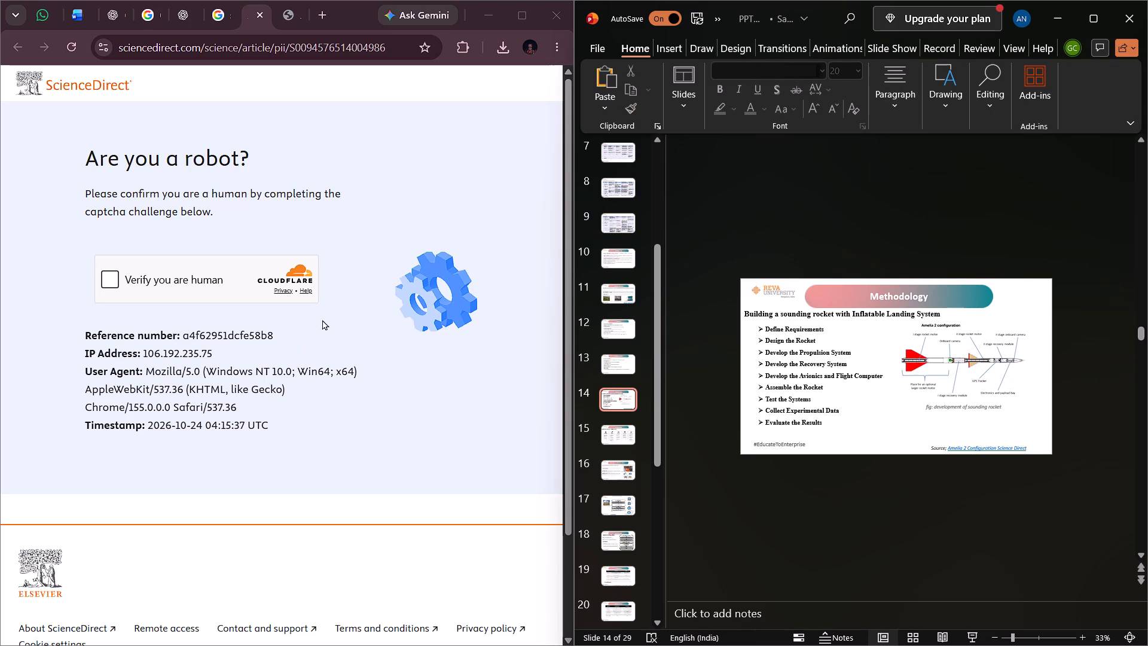
Switch to the FYP P-1 report in the browser and look back through it from the references to the cover page.
scroll(610, 206, up, 20)
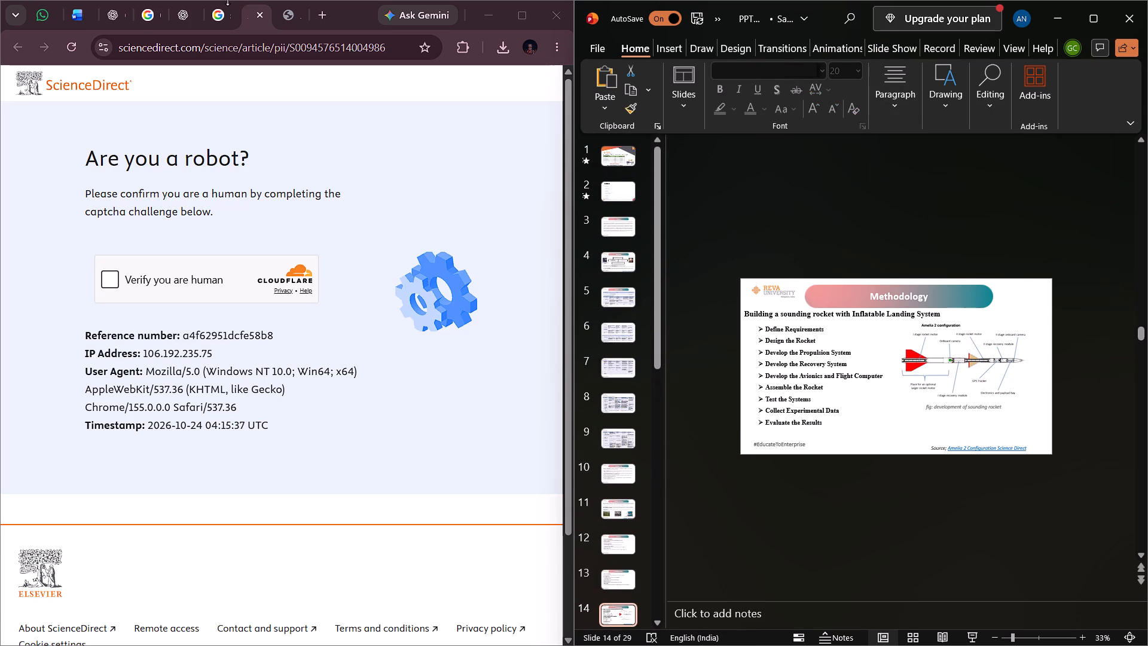
click(68, 15)
scroll(358, 242, up, 4)
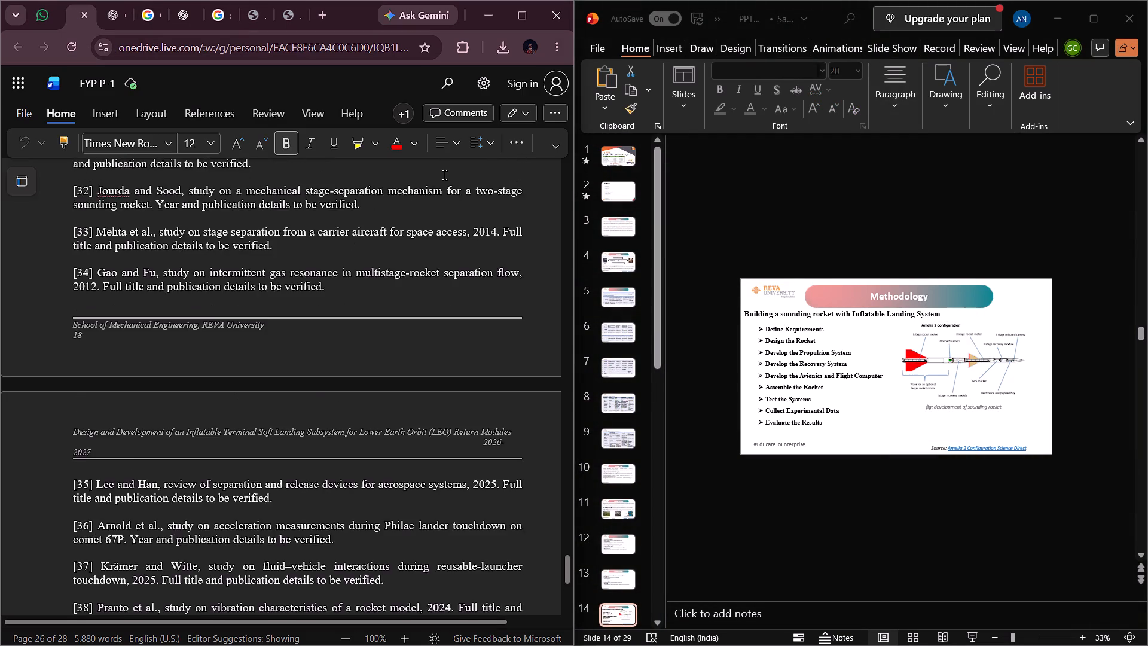
scroll(444, 178, up, 6)
click(517, 116)
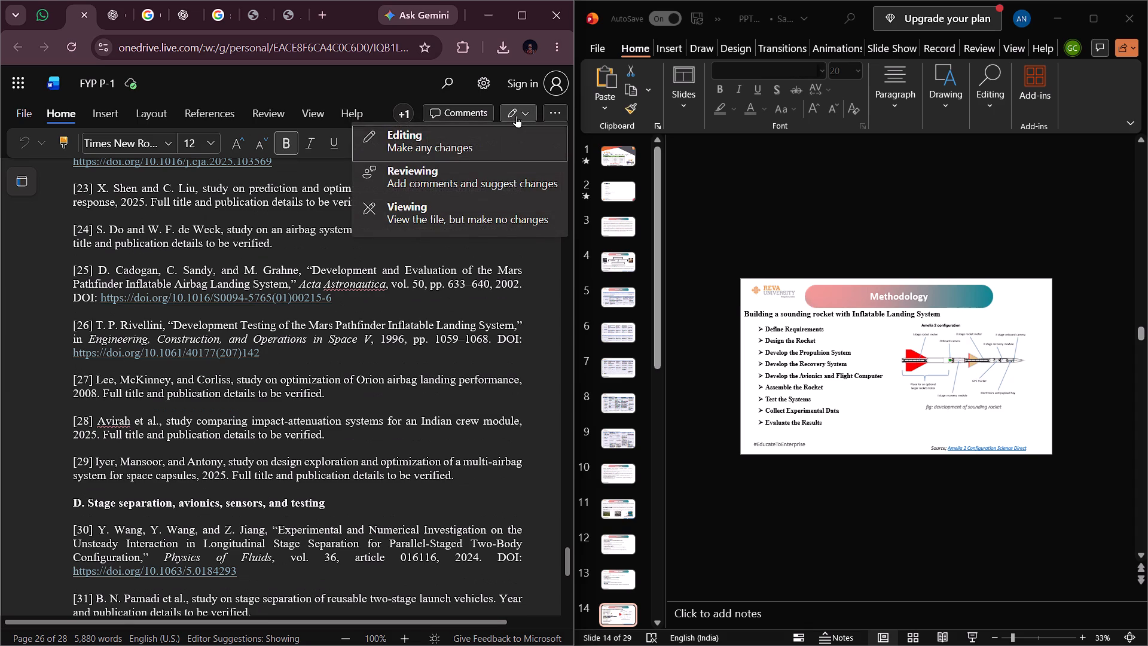
click(517, 115)
scroll(354, 310, up, 20)
scroll(354, 310, up, 13)
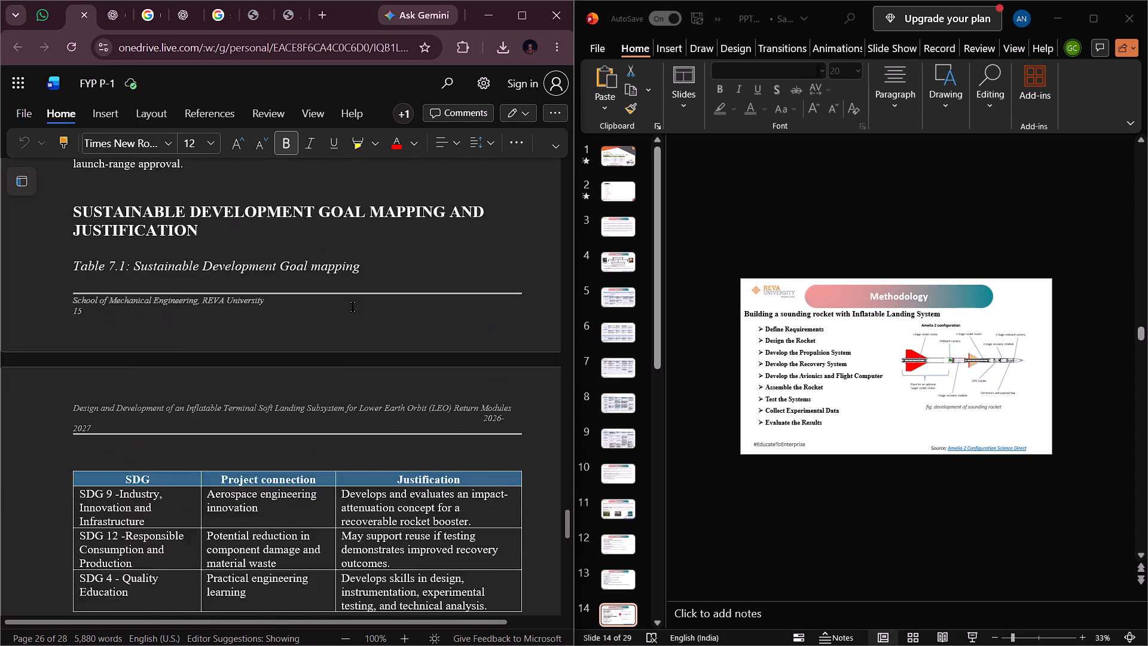
scroll(353, 307, up, 20)
scroll(353, 307, up, 20)
scroll(353, 307, up, 5)
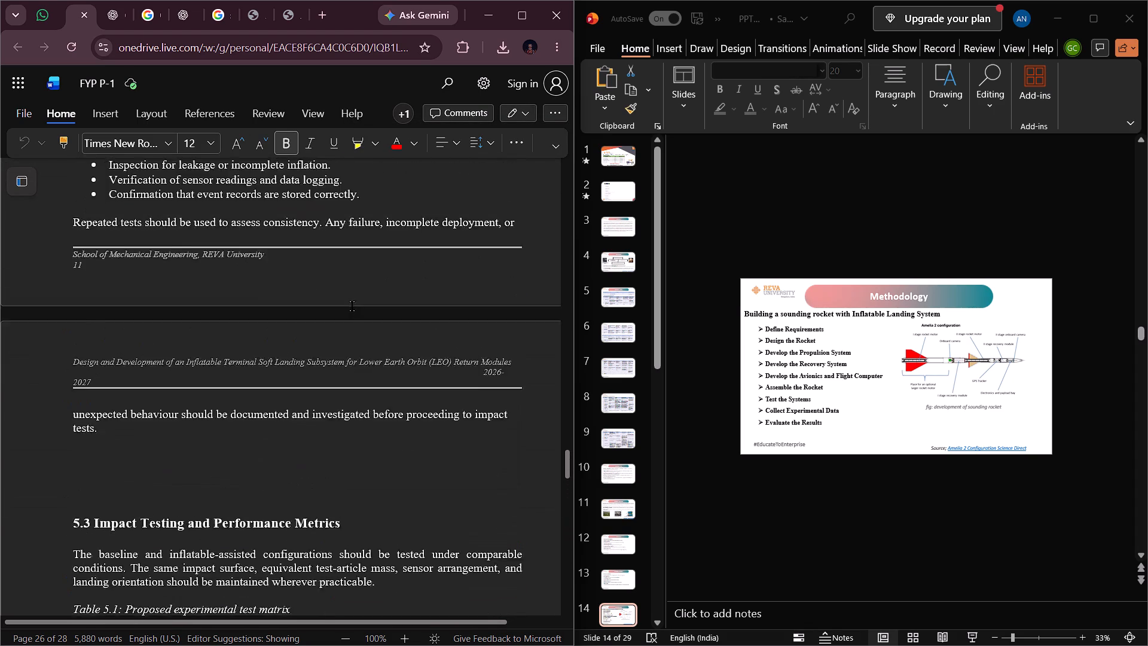
scroll(352, 306, up, 20)
scroll(352, 306, up, 20)
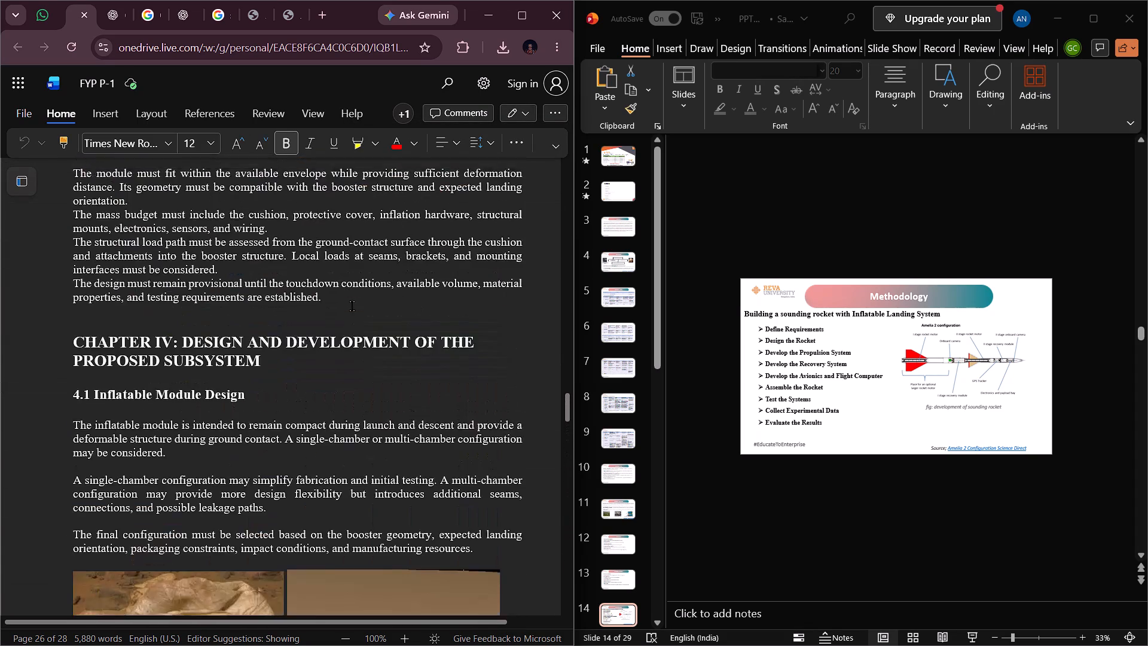
scroll(352, 306, up, 20)
scroll(352, 306, up, 20)
scroll(352, 306, up, 6)
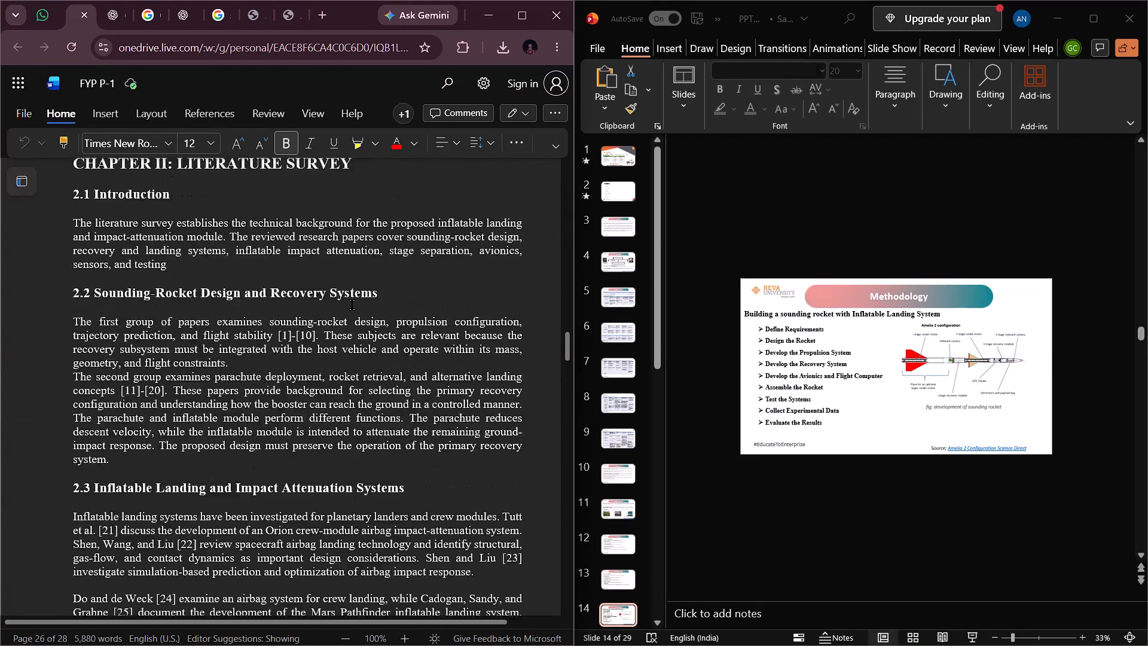
drag(564, 346, 557, 178)
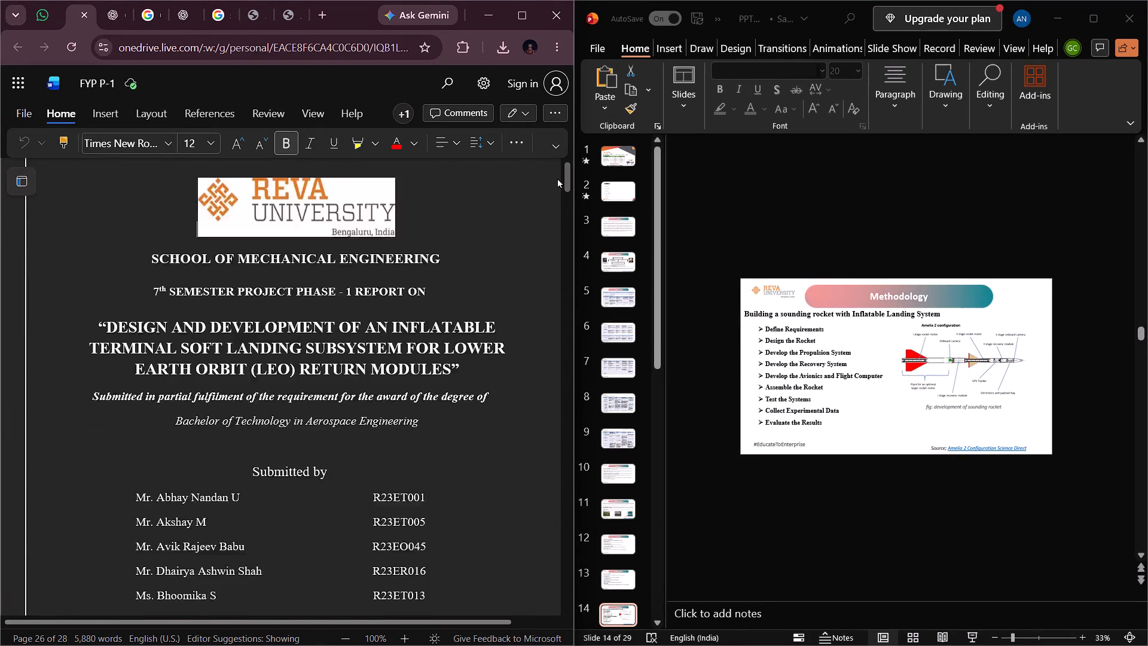
drag(557, 178, 559, 180)
scroll(349, 358, up, 7)
Examine the report's front pages, from the cover through the declaration, acknowledgement and certificate to the abstract.
scroll(350, 358, down, 12)
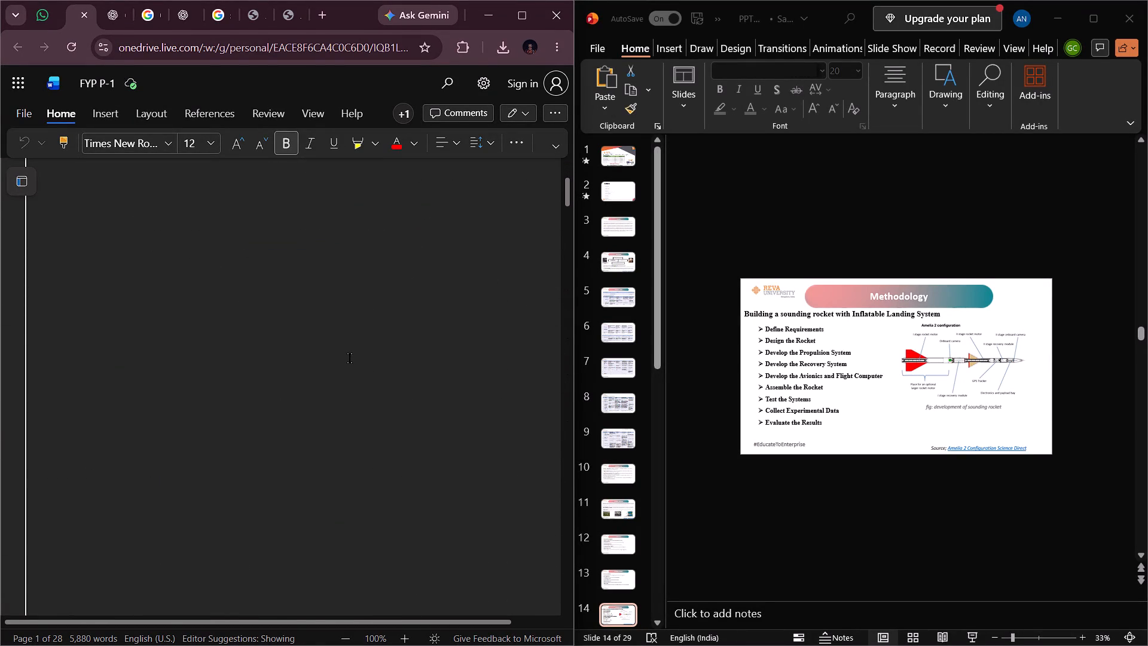
scroll(350, 358, down, 18)
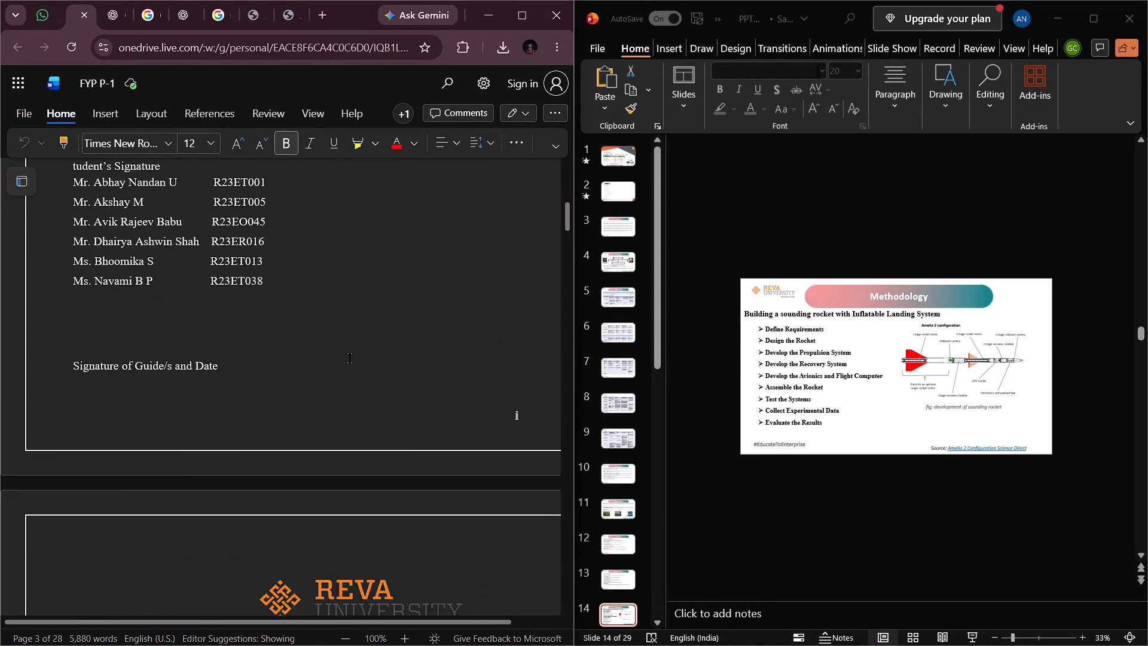
scroll(350, 358, up, 20)
scroll(350, 358, up, 5)
scroll(350, 358, down, 13)
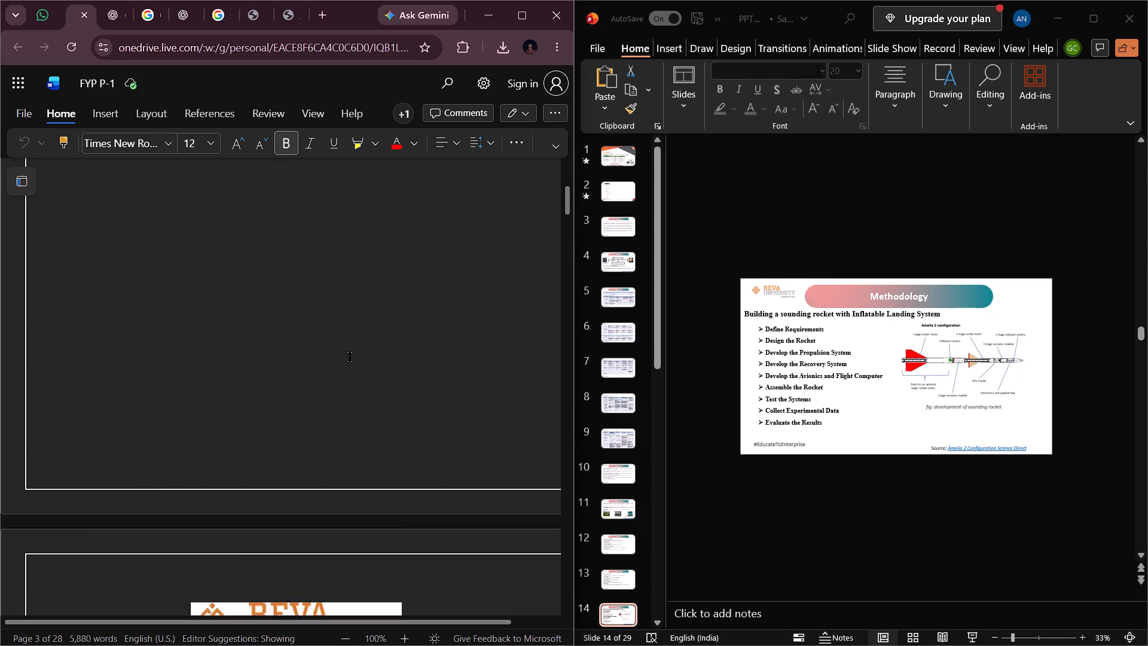
scroll(350, 357, down, 15)
scroll(350, 357, up, 6)
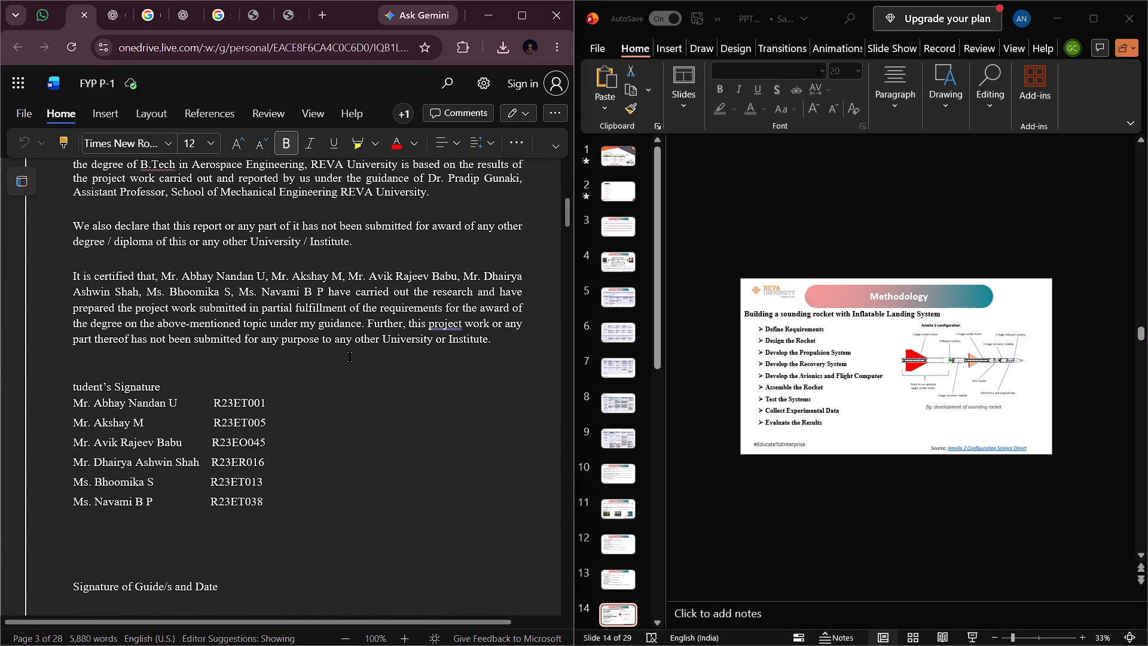
scroll(350, 357, down, 2)
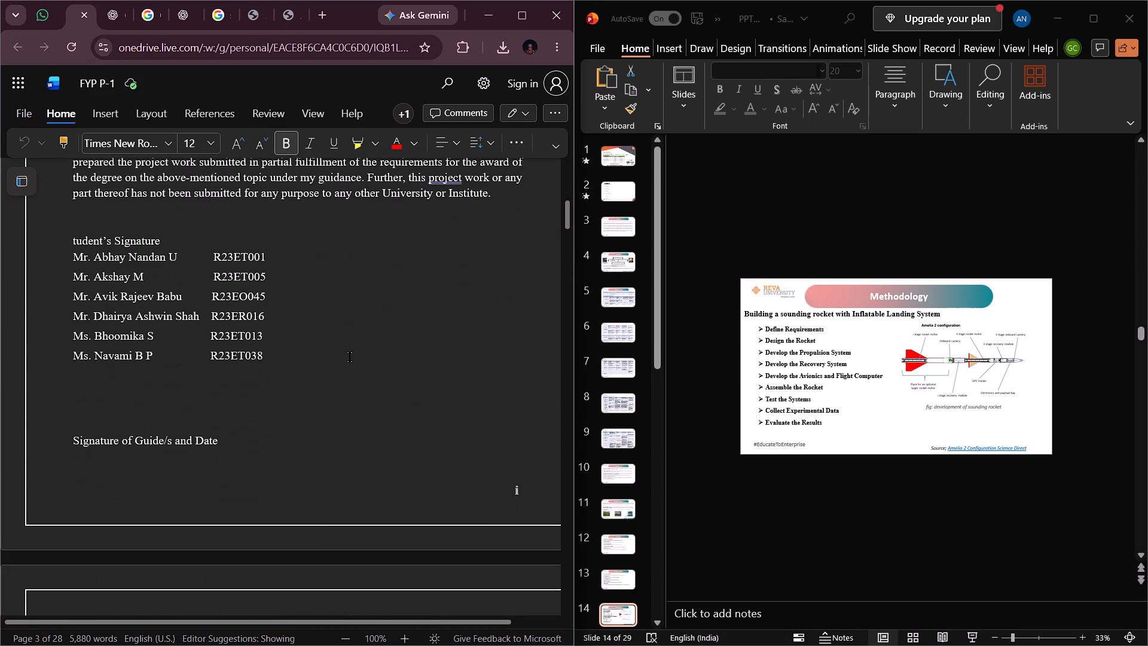
scroll(350, 357, down, 7)
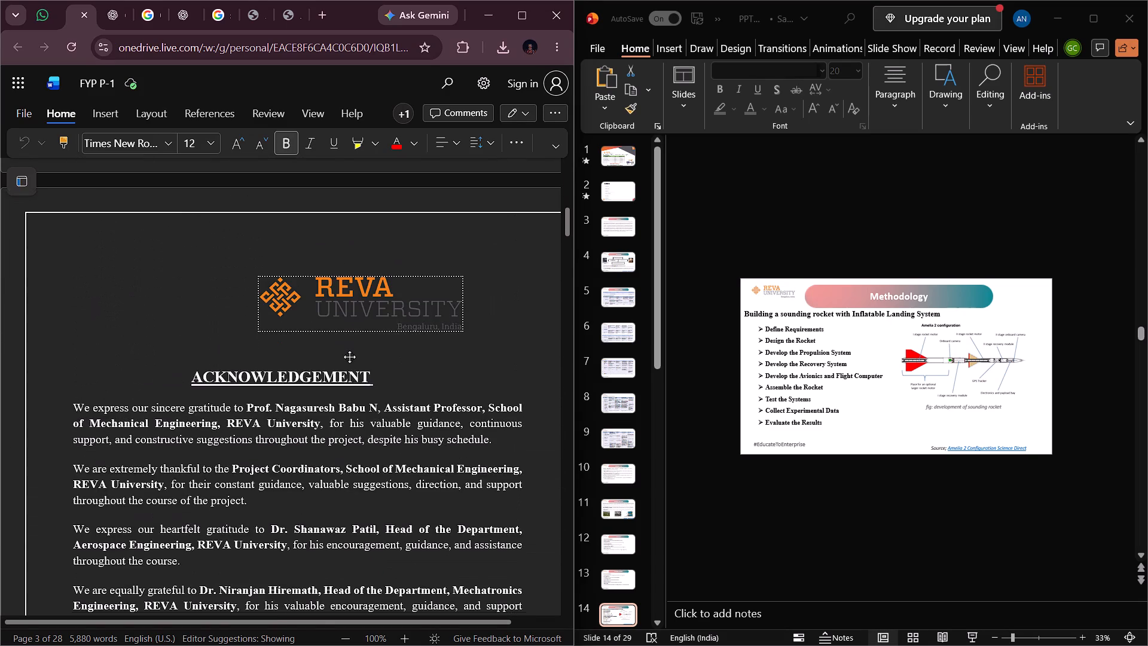
scroll(350, 357, down, 8)
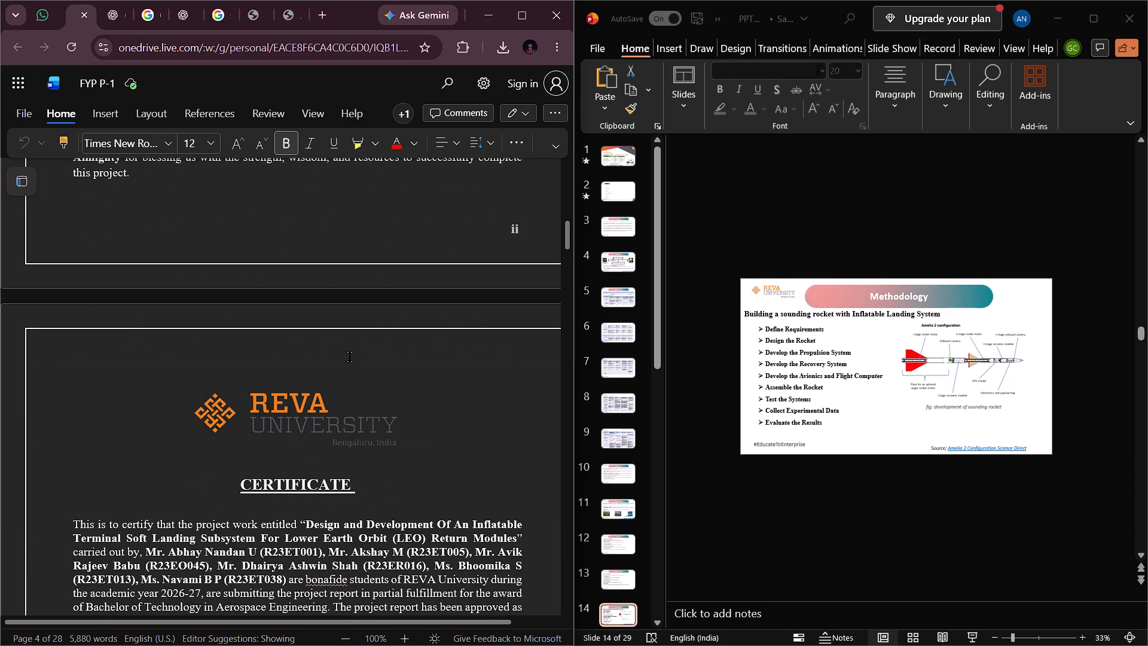
scroll(350, 357, down, 10)
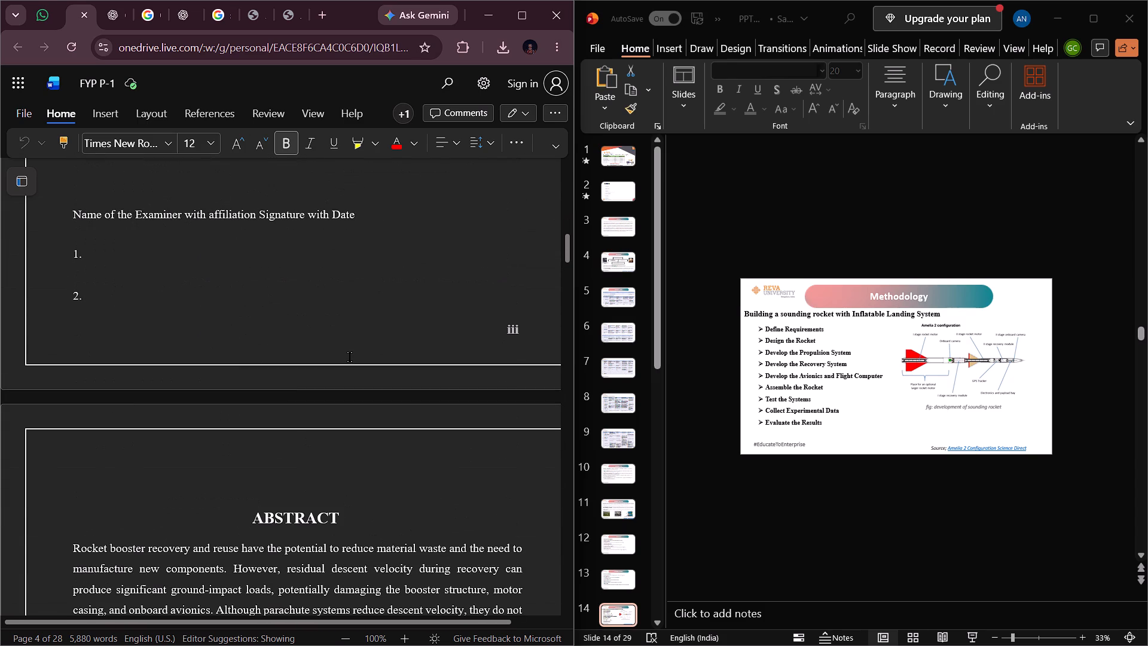
scroll(350, 357, down, 5)
scroll(319, 292, up, 3)
Delete the extra blank space above the ABSTRACT heading in the report.
click(297, 318)
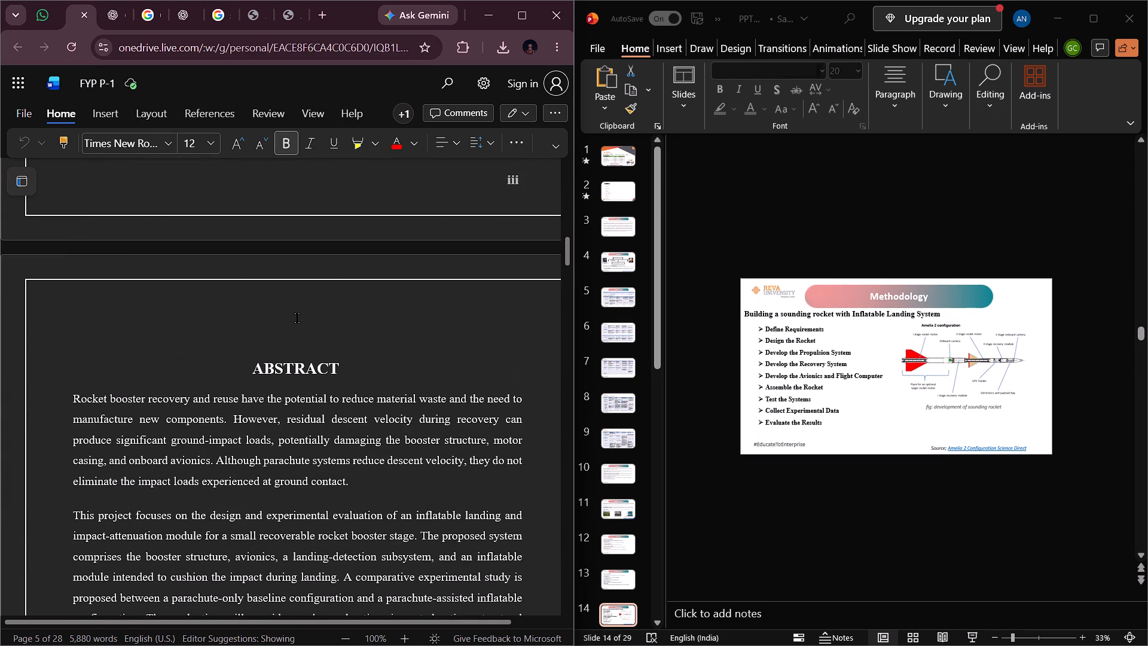
scroll(297, 318, down, 5)
scroll(297, 318, up, 4)
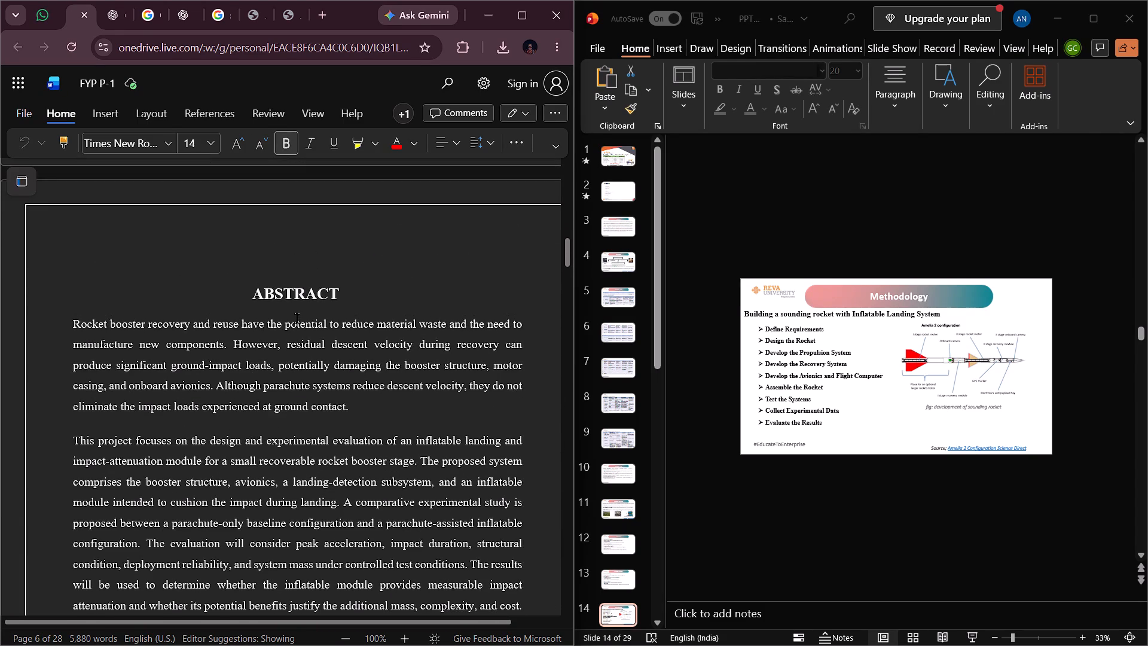
key(BackSpace)
key(BackSpace)
key(BackSpace)
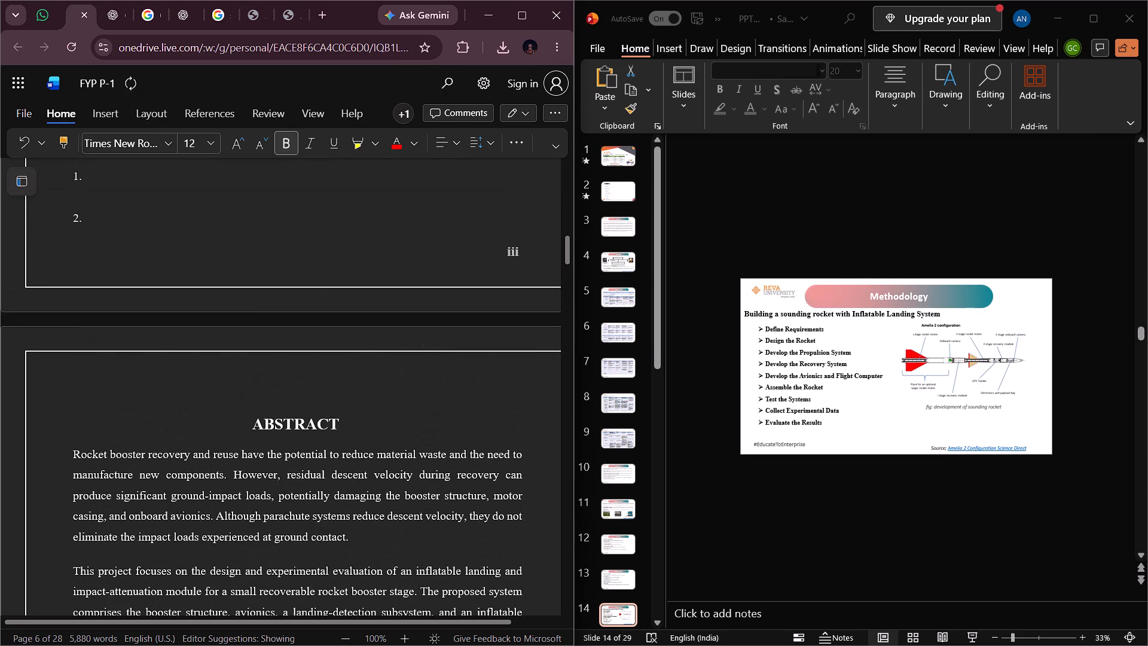
Review the report from the table of contents through Chapter I to section 2.4 of the literature survey.
scroll(317, 261, down, 13)
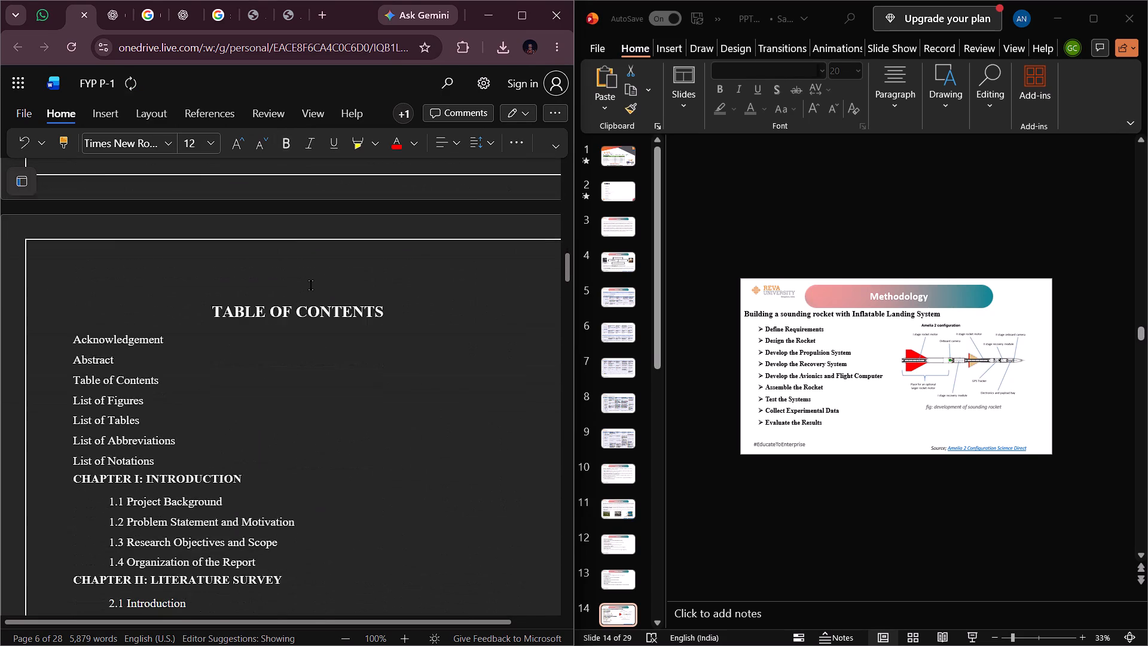
scroll(310, 285, down, 19)
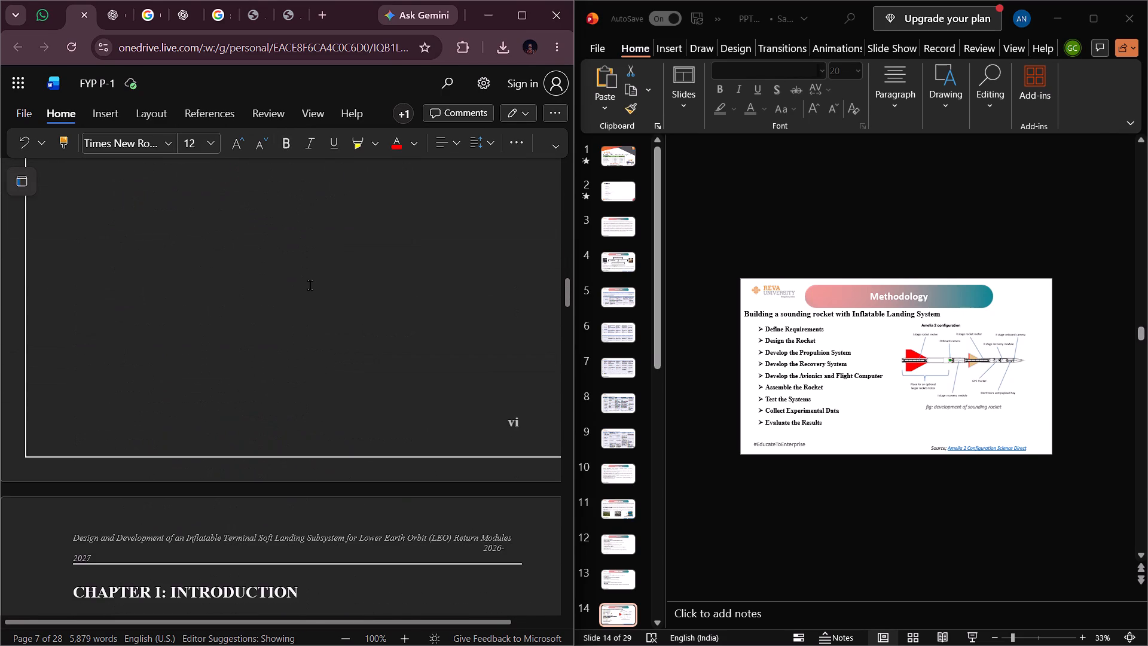
scroll(310, 285, down, 5)
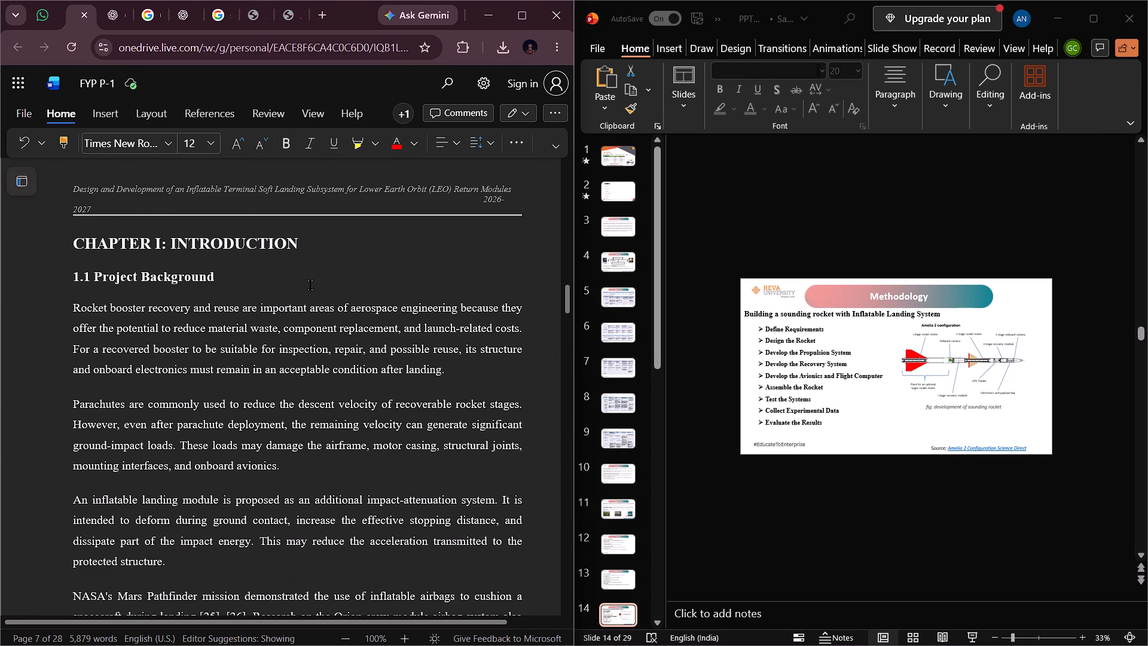
scroll(310, 285, down, 7)
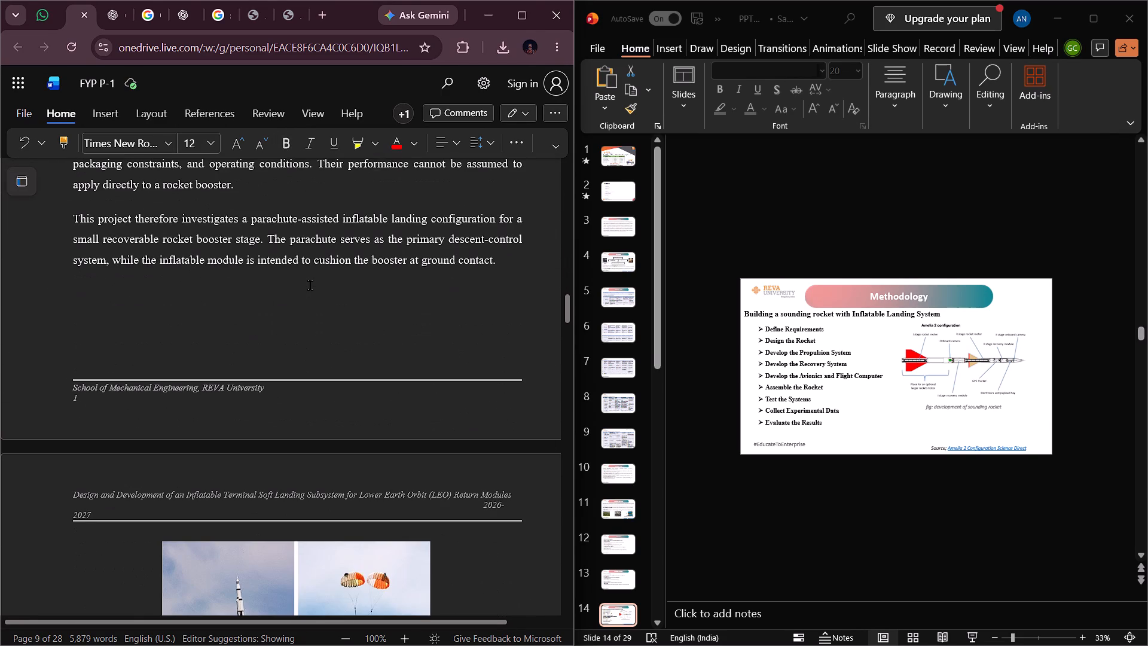
scroll(310, 285, down, 11)
scroll(310, 285, up, 7)
scroll(310, 285, down, 8)
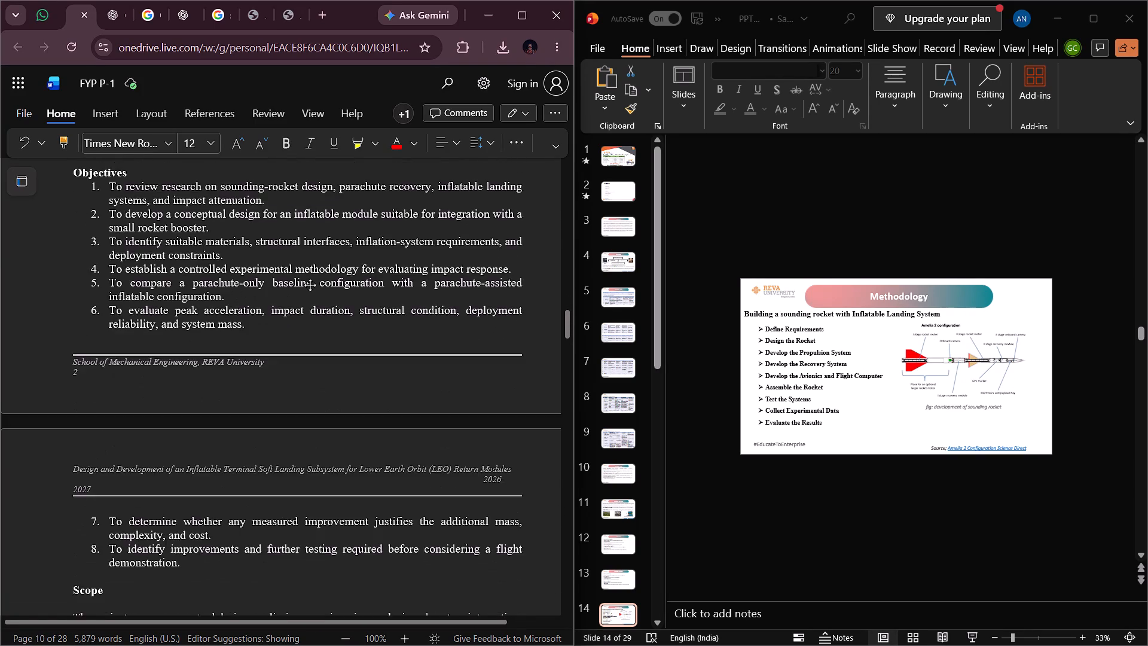
scroll(310, 285, down, 16)
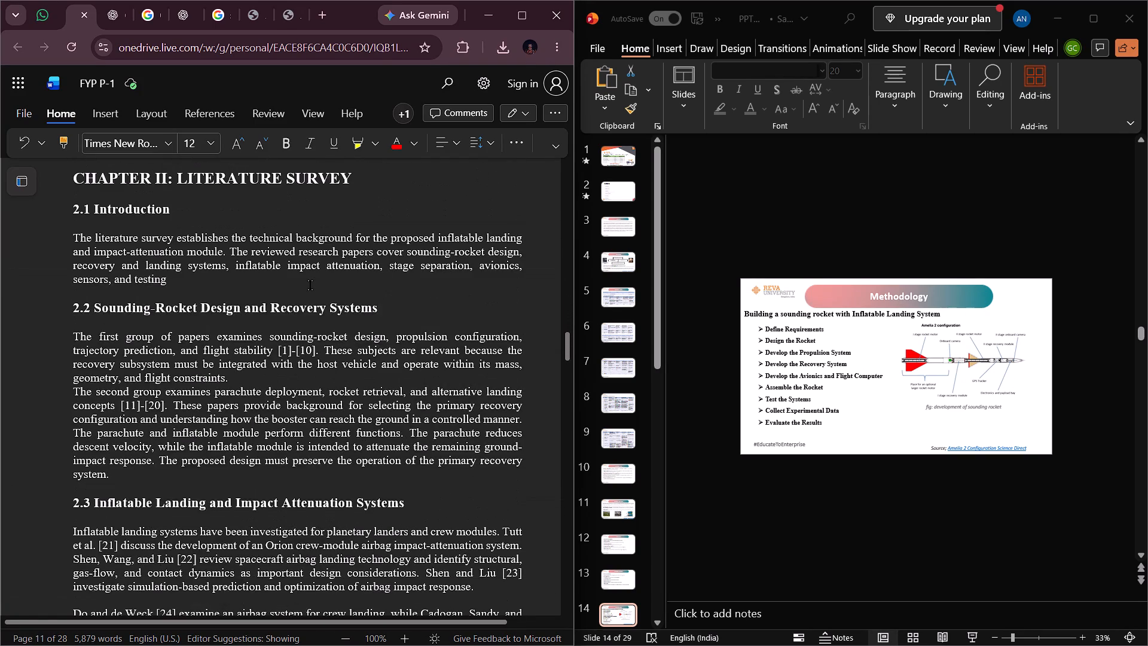
scroll(310, 285, down, 8)
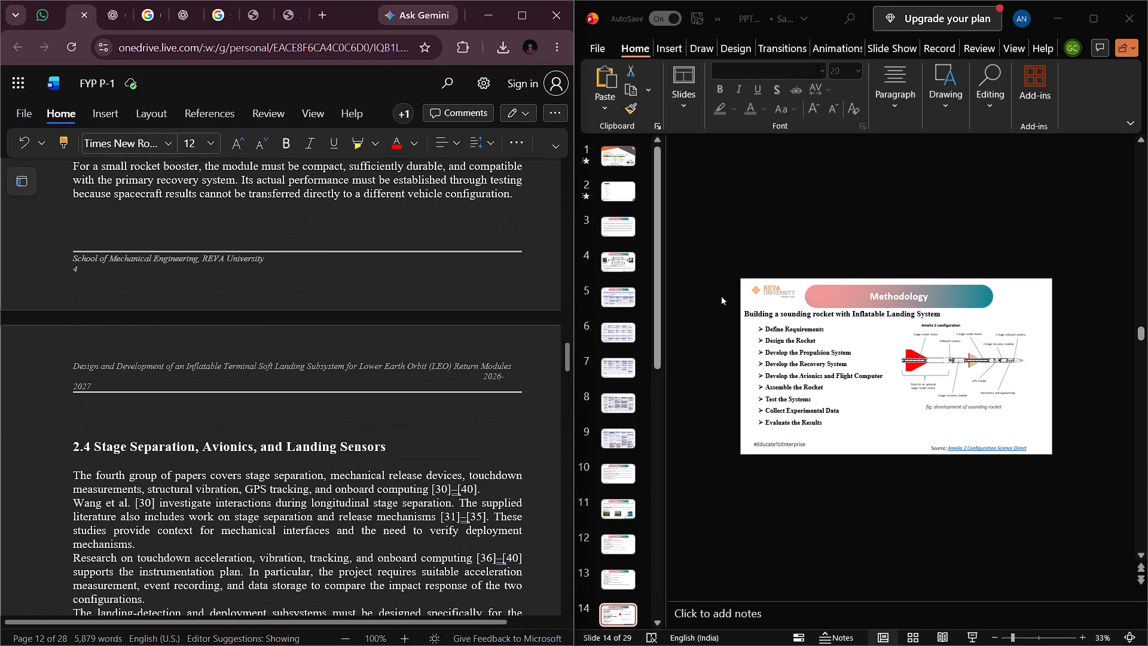
Switch back to the presentation and open slide 4, Introduction.
scroll(621, 471, up, 1)
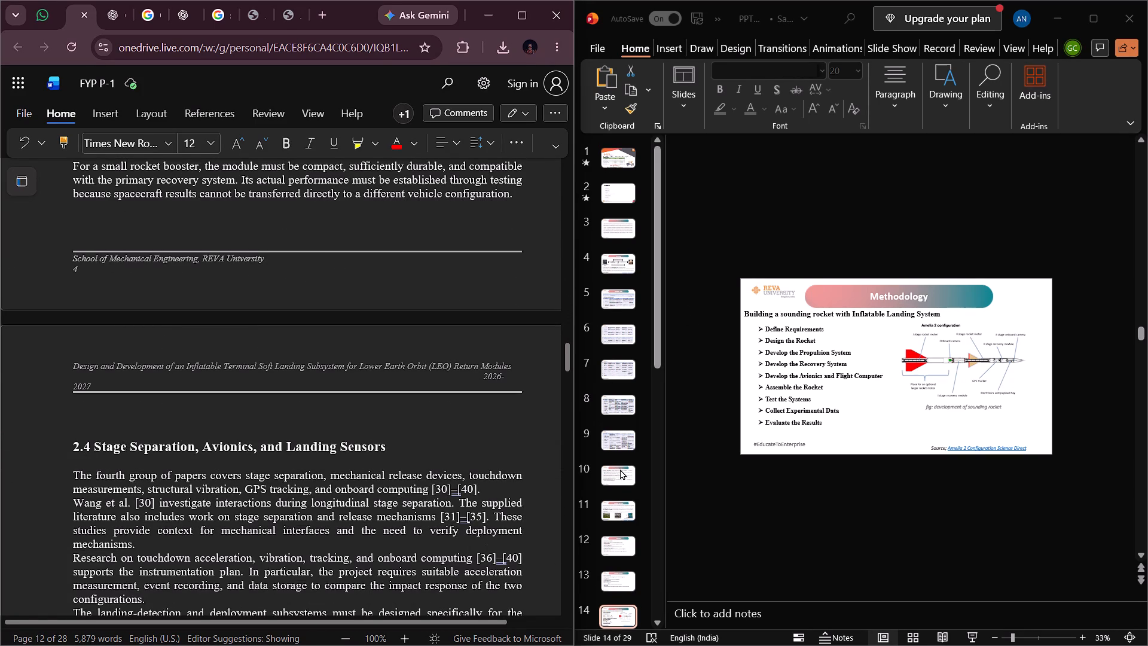
click(612, 258)
click(610, 262)
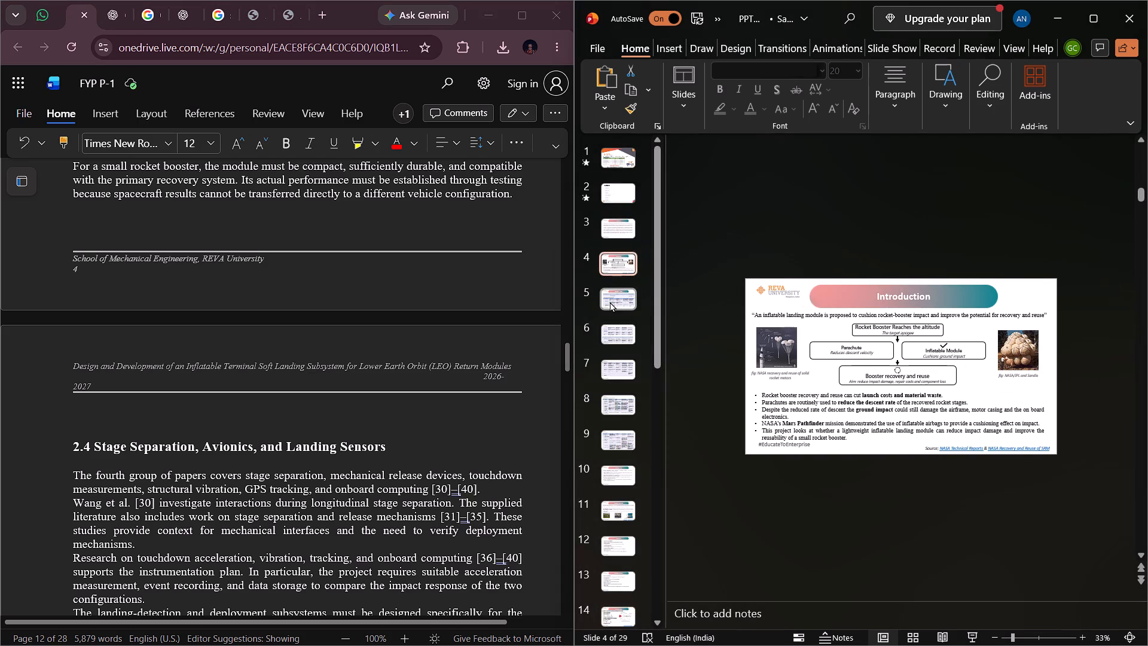
Review slides 5 to 11, covering the literature survey tables, Research Gap and Problem Definition.
click(610, 301)
click(607, 264)
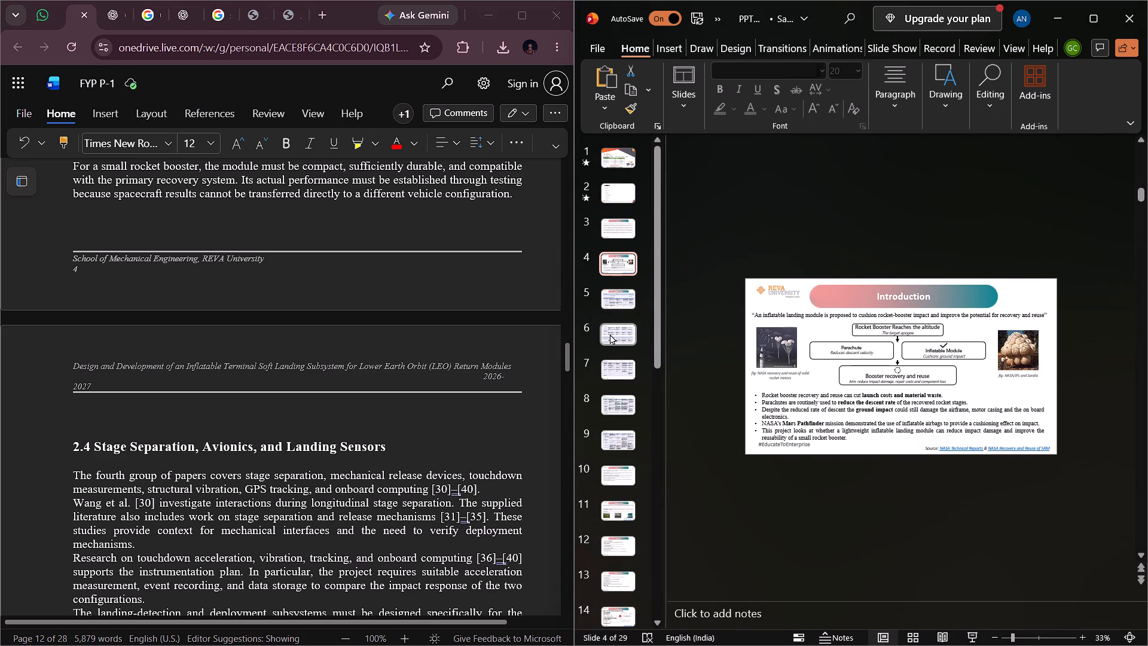
click(611, 335)
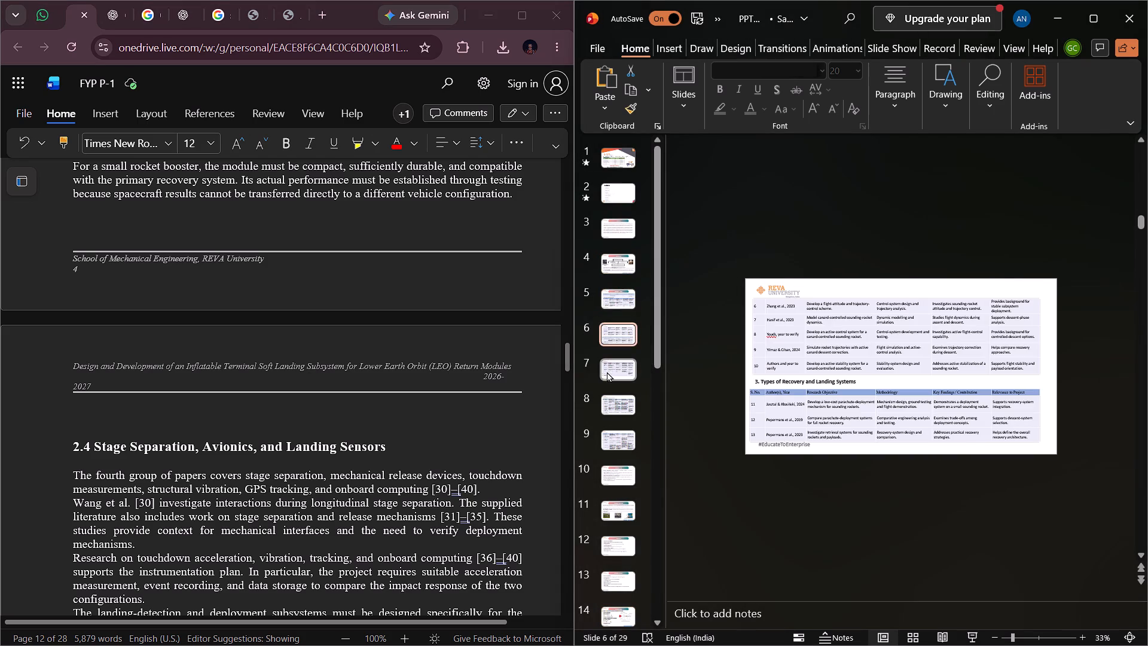
click(607, 371)
click(608, 403)
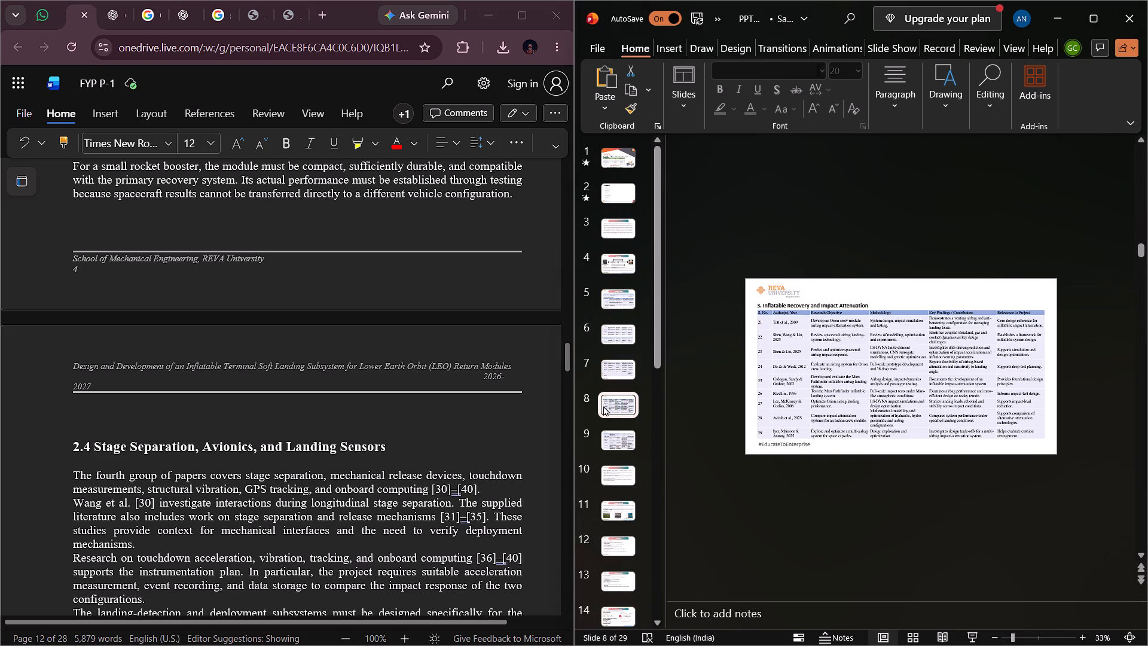
click(617, 376)
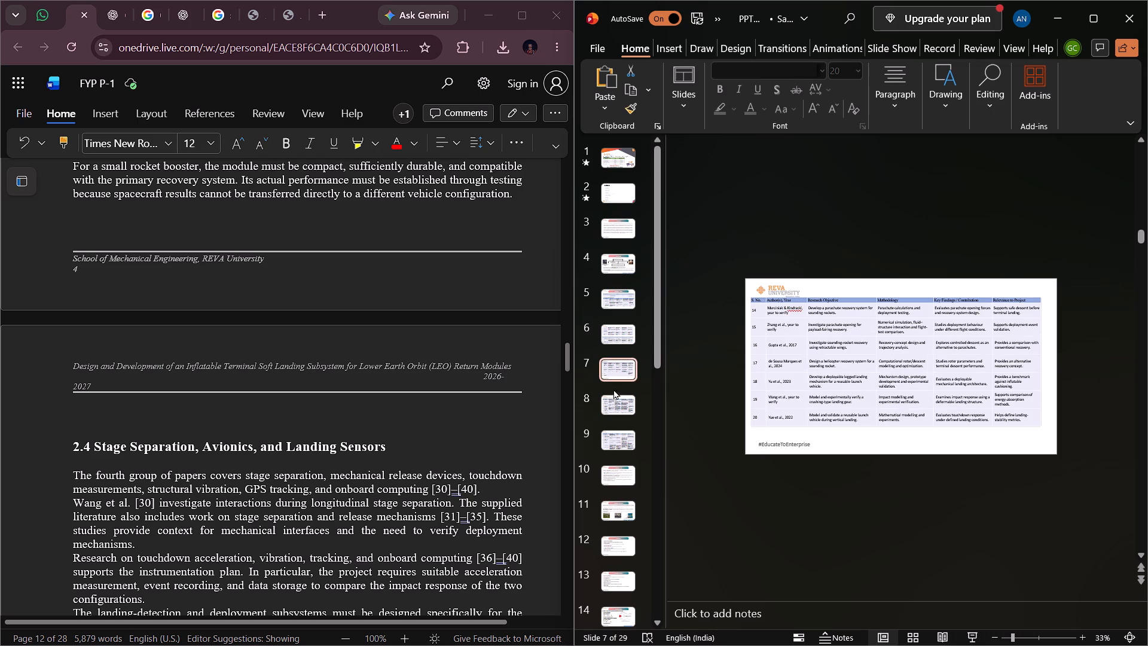
click(613, 405)
click(608, 437)
click(613, 470)
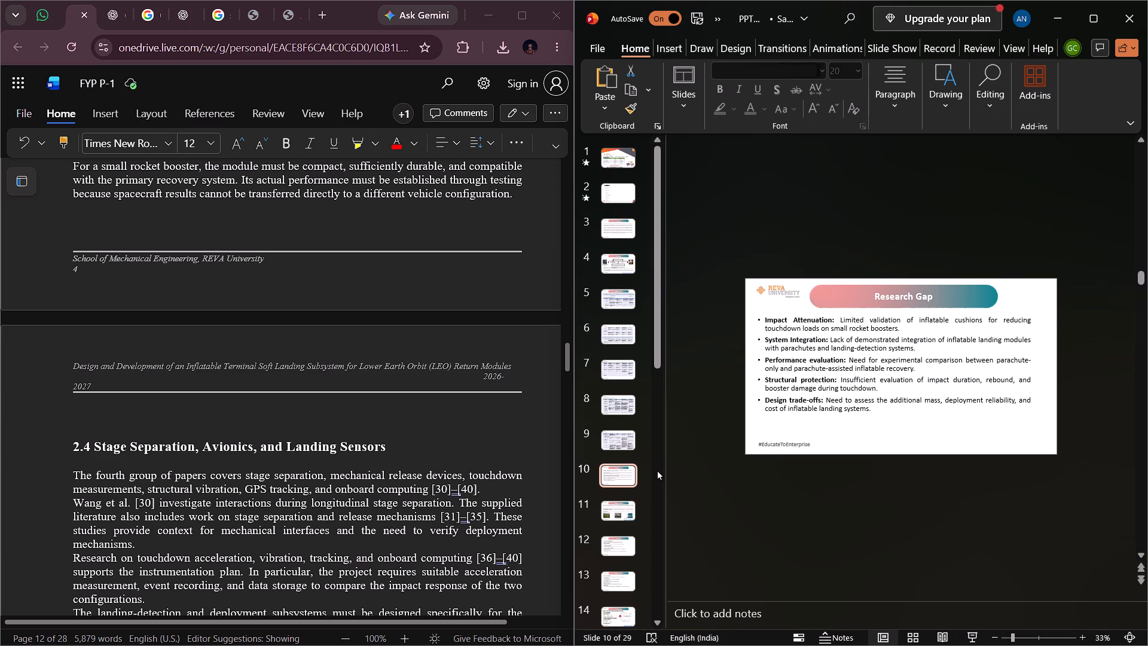
click(828, 422)
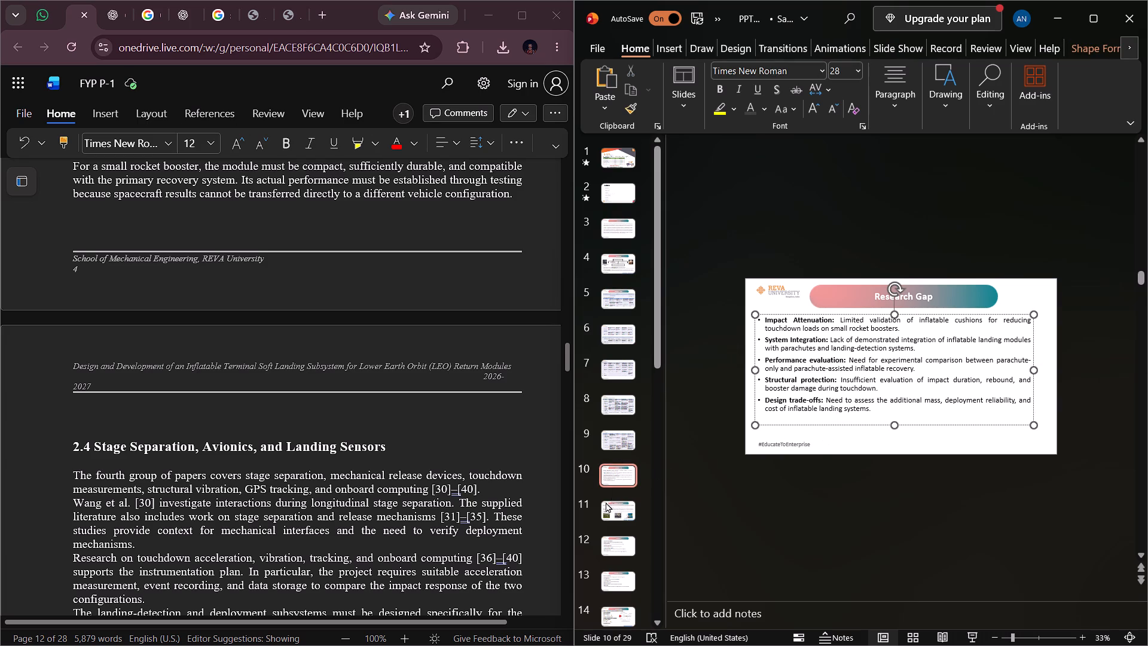
click(610, 518)
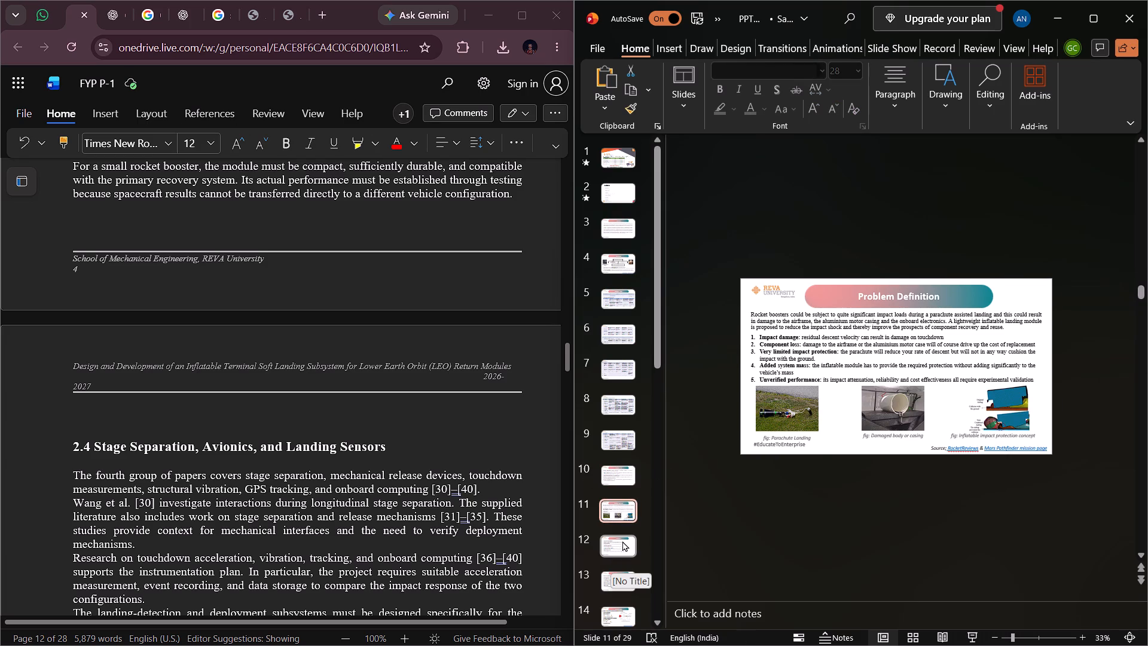
ctrl+scroll(927, 350, up, 3)
ctrl+scroll(927, 350, down, 2)
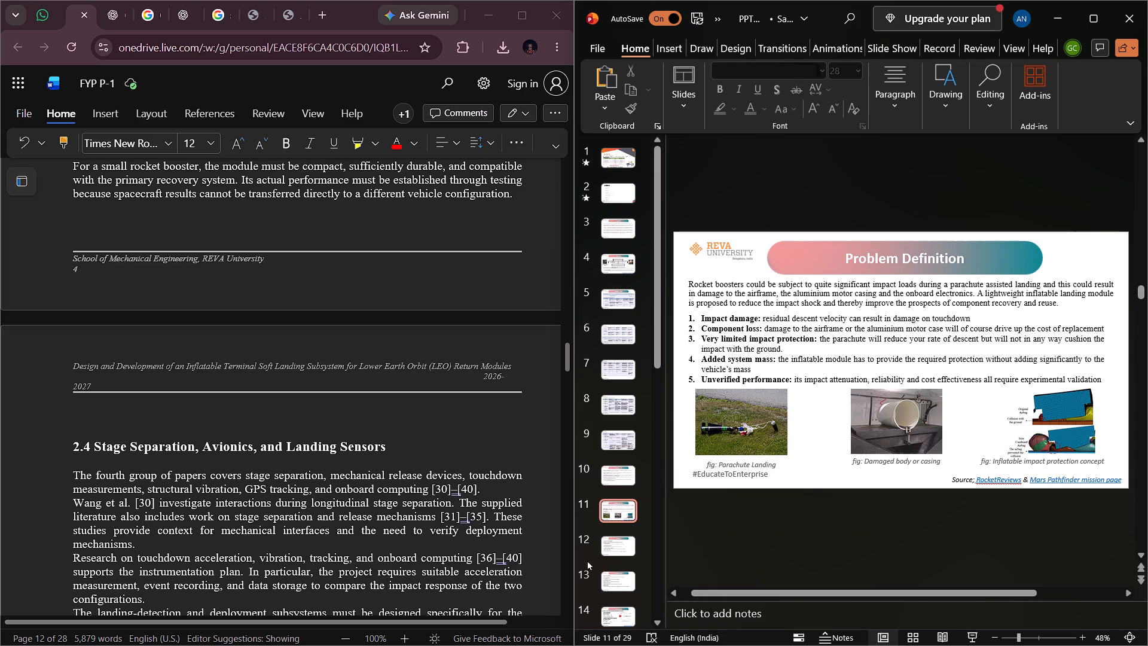
Review slides 12 to 18, covering Objectives, Expected Outcome and the Methodology slides up to the experimental testing process.
click(609, 553)
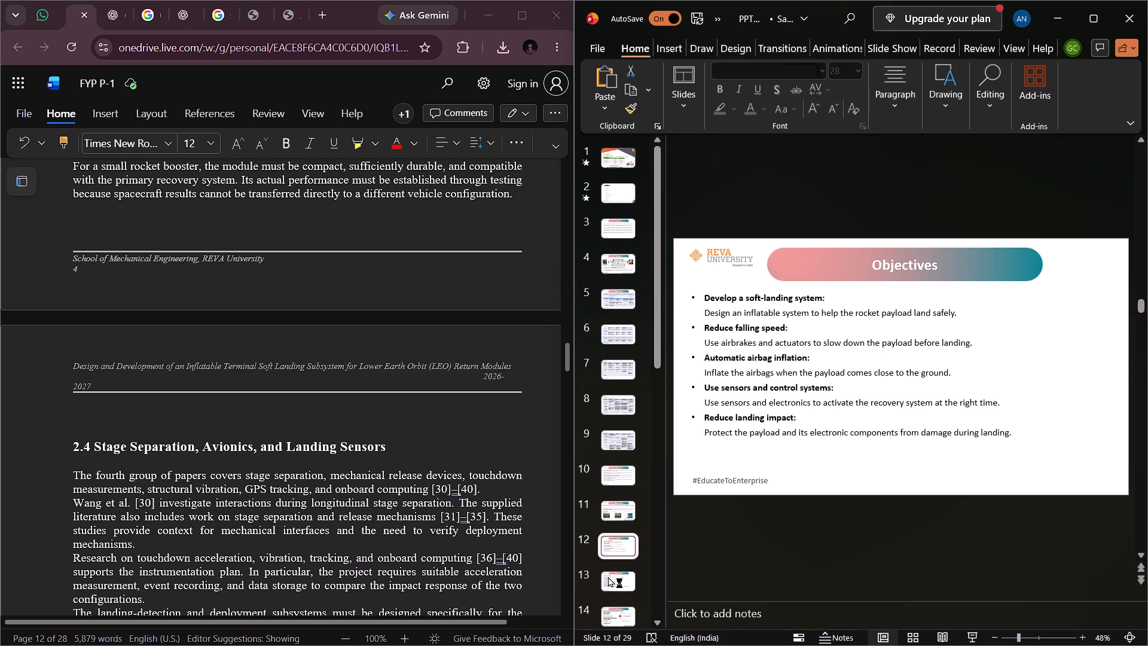
click(626, 583)
key(Right)
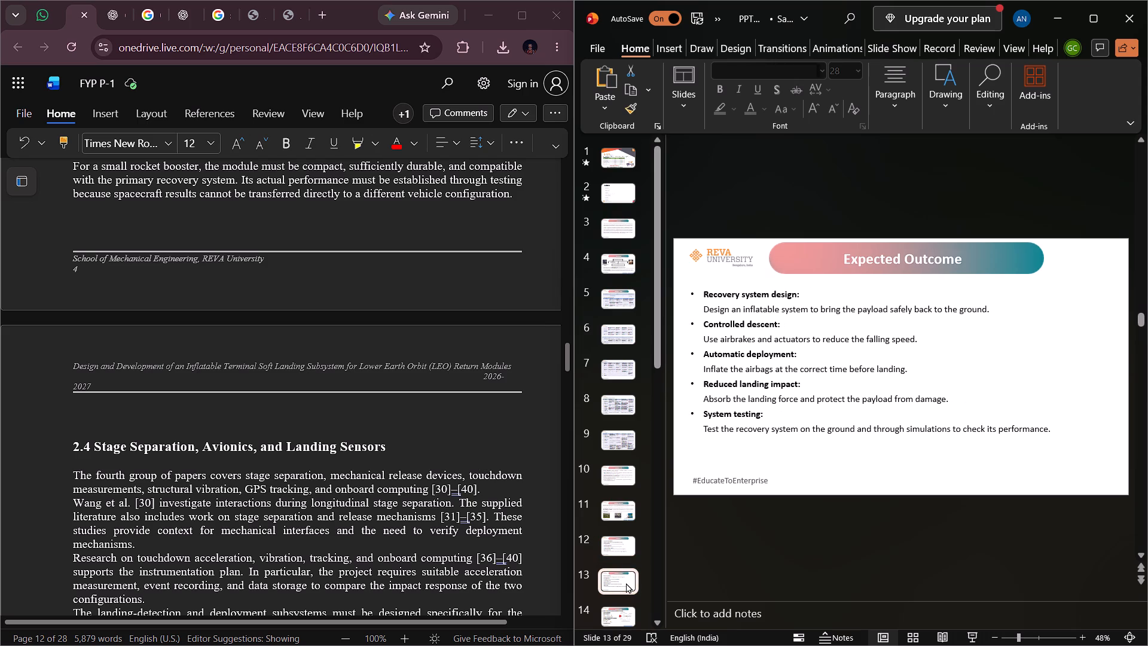
key(Up)
key(Down)
key(Up)
key(Down)
key(Down)
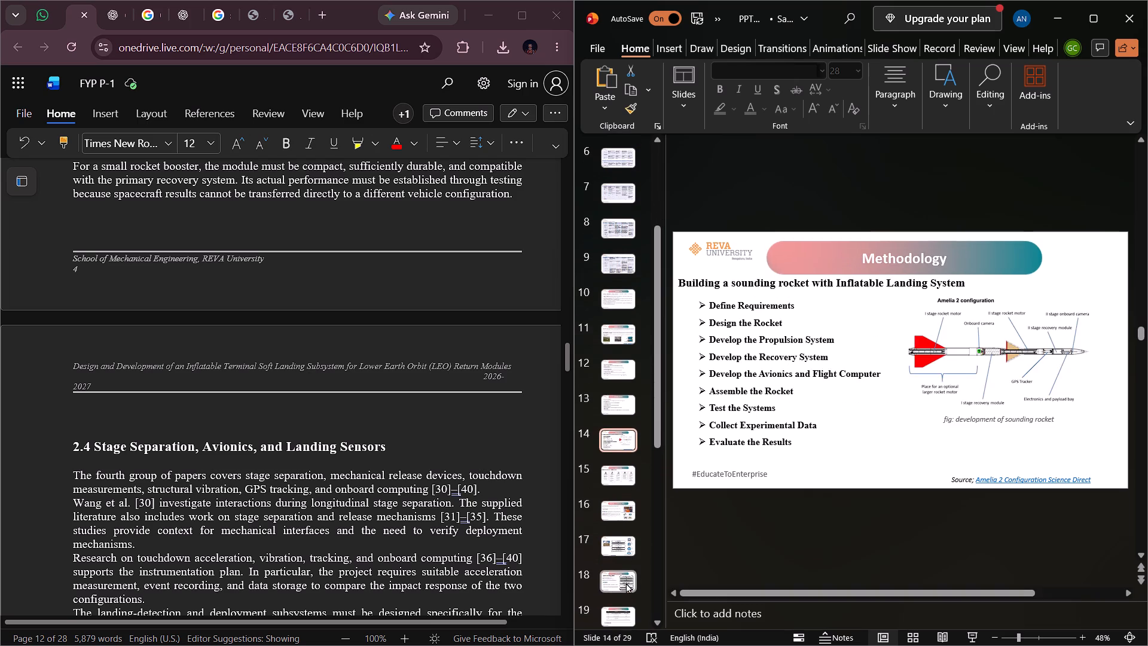
key(Down)
key(Up)
key(Down)
key(Down)
key(Down)
key(Up)
key(Up)
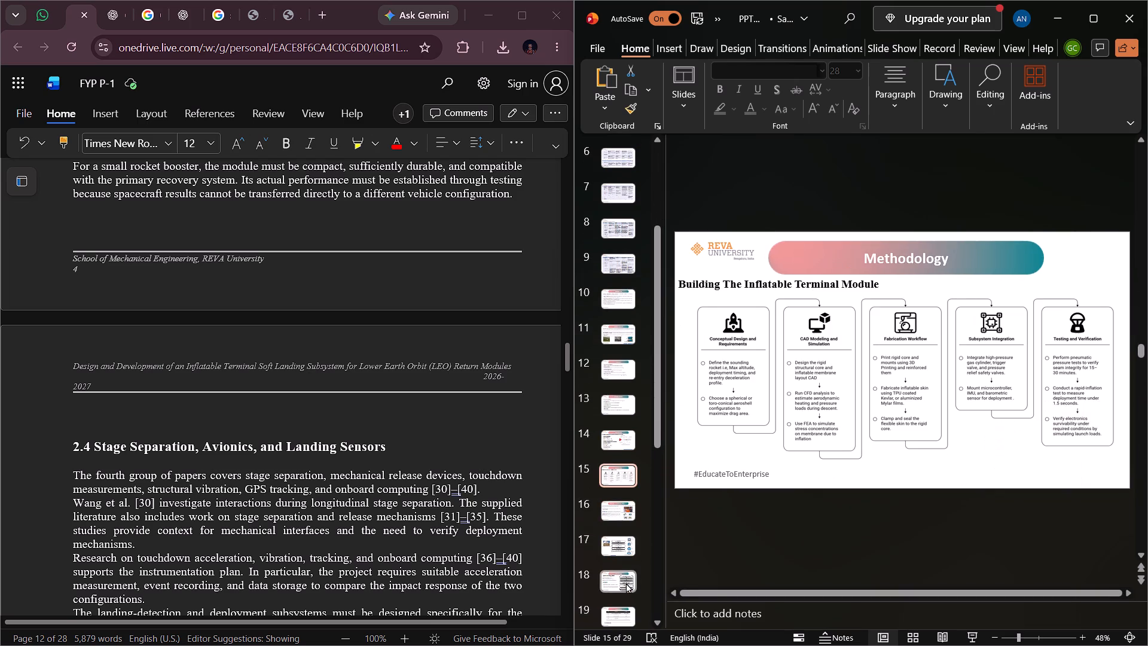
key(Down)
key(Down)
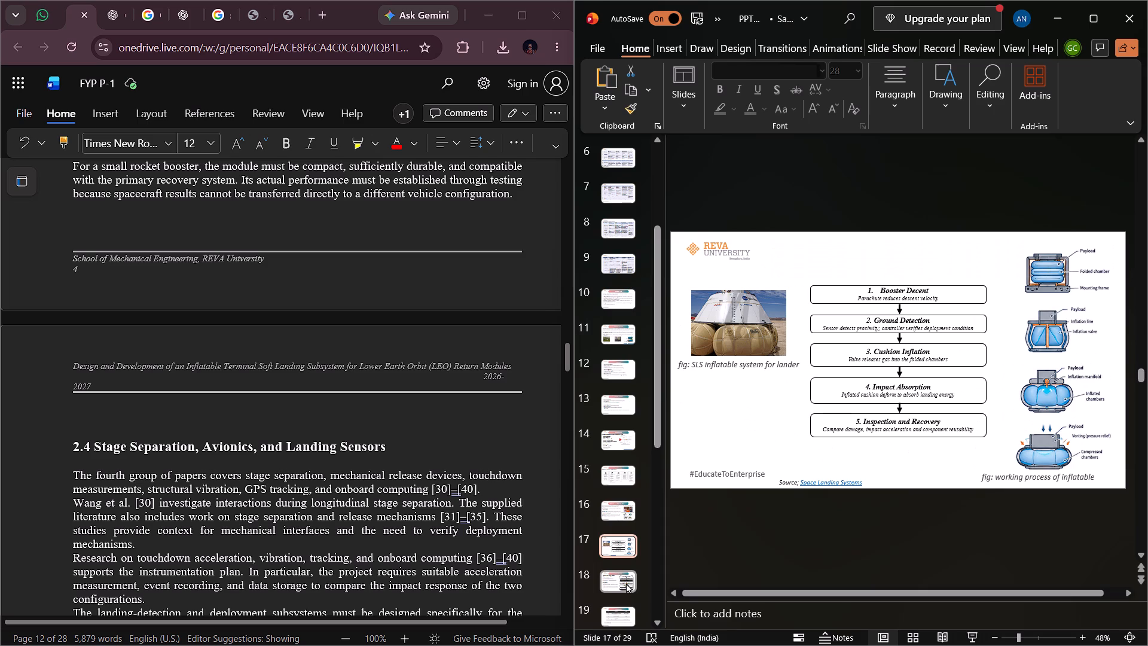
key(Down)
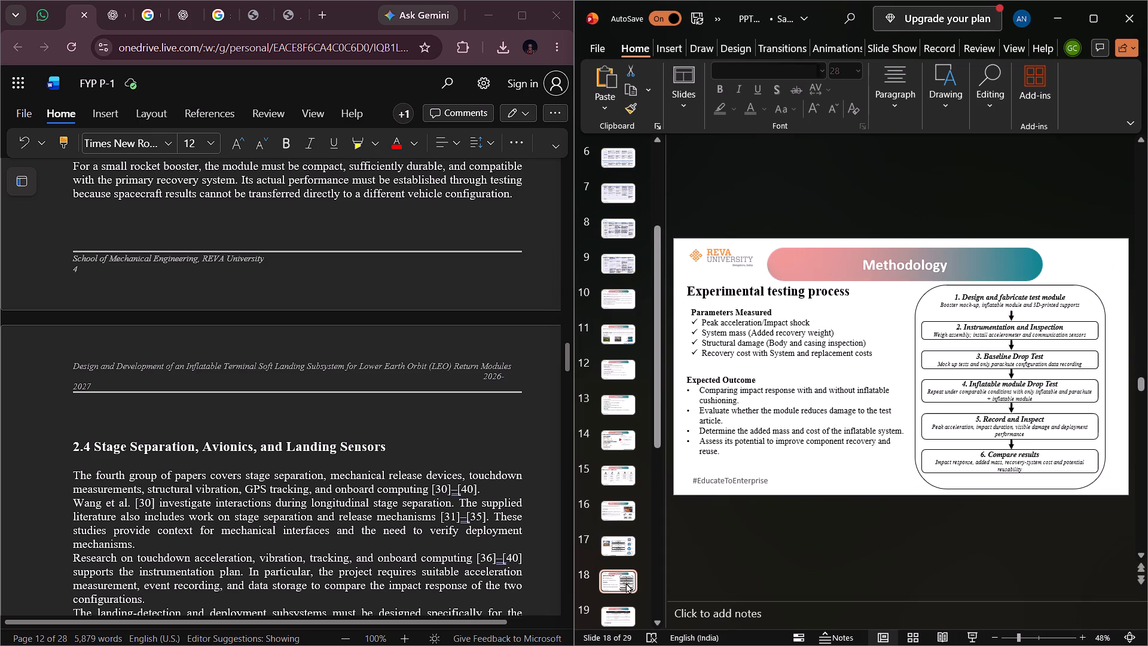
Look through the remaining slides after the testing process, from slide 19 through Results and Discussion to the references and closing slide.
key(Down)
key(Up)
key(Down)
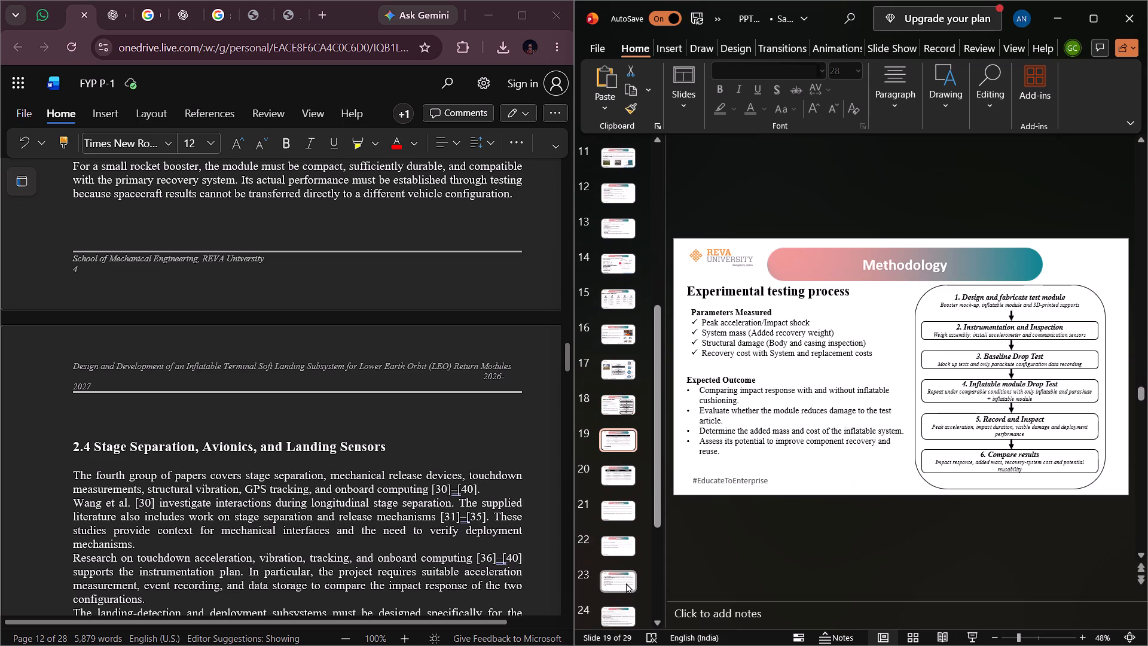
key(Up)
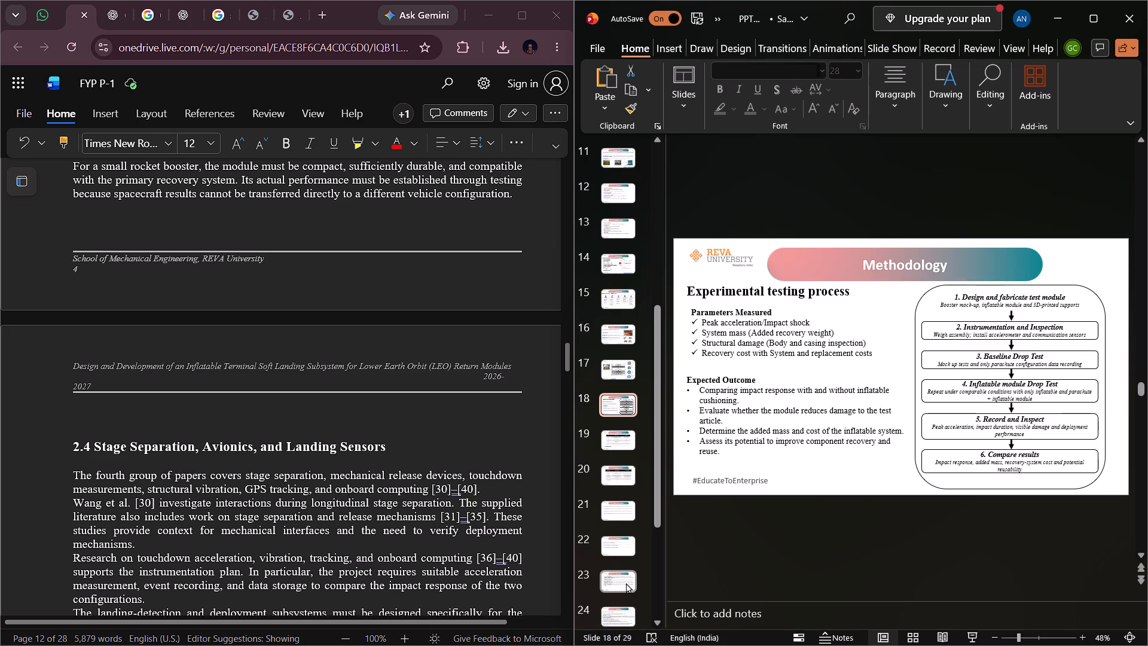
key(Down)
key(Down)
key(Down)
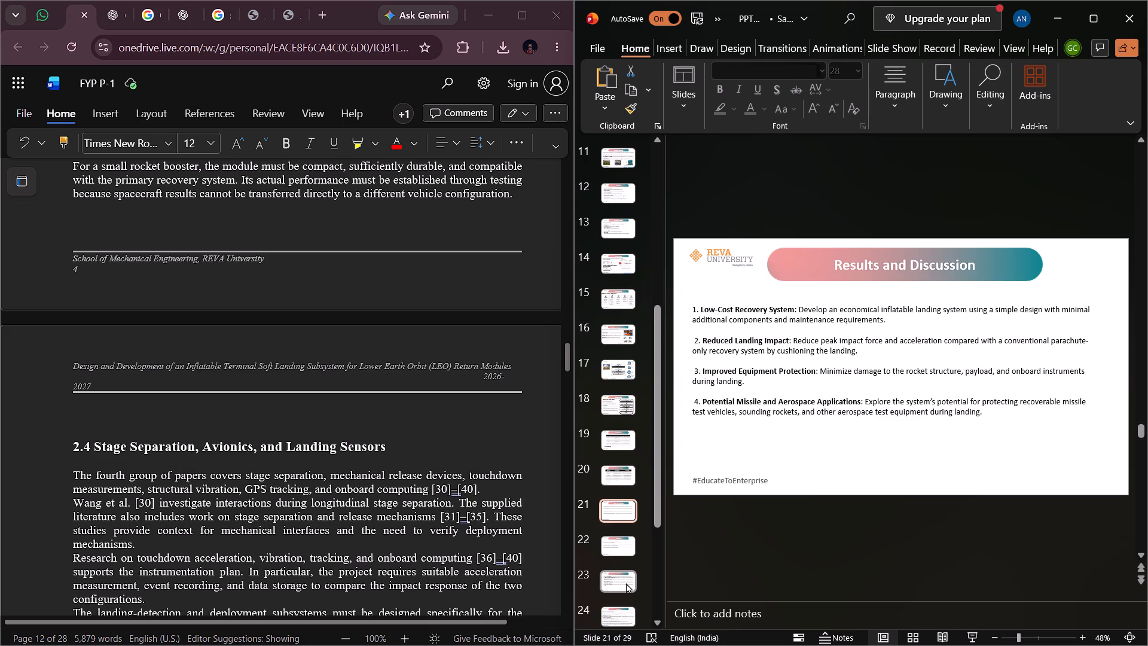
key(Down)
key(Down)
key(Down)
key(Down)
key(Down)
key(Down)
key(Down)
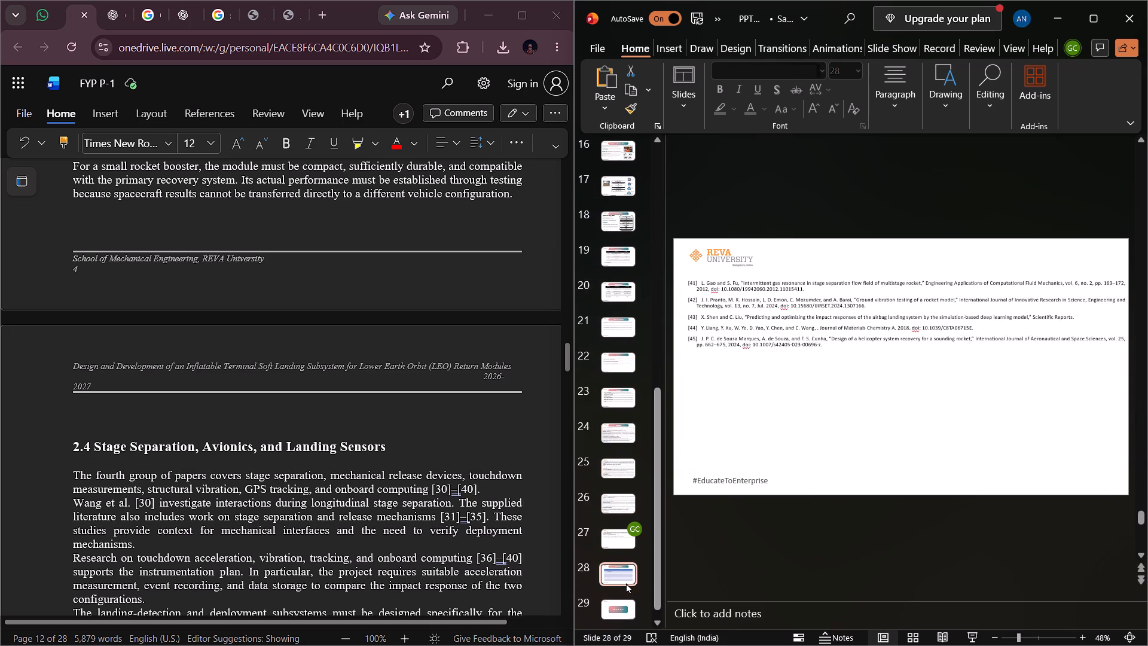
key(Down)
key(Down)
key(Down)
key(Up)
key(Up)
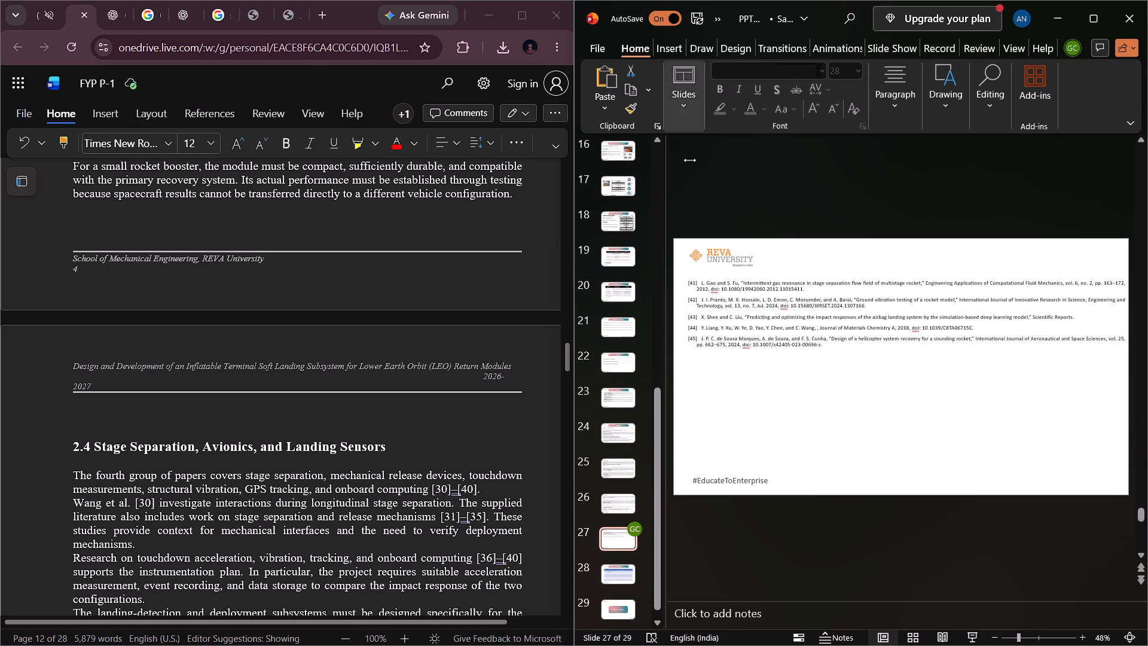
Examine the end of the report's reference list alongside the references on slide 27 of the presentation.
drag(566, 360, 560, 635)
scroll(394, 434, up, 16)
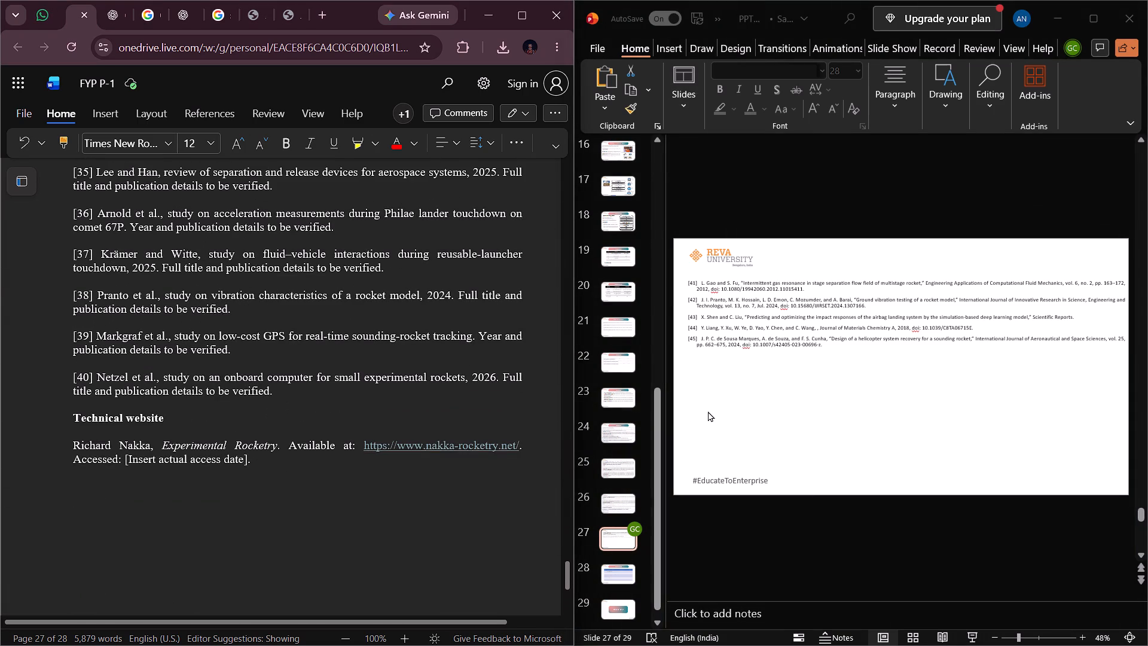
ctrl+scroll(760, 374, up, 2)
scroll(758, 374, right, 1)
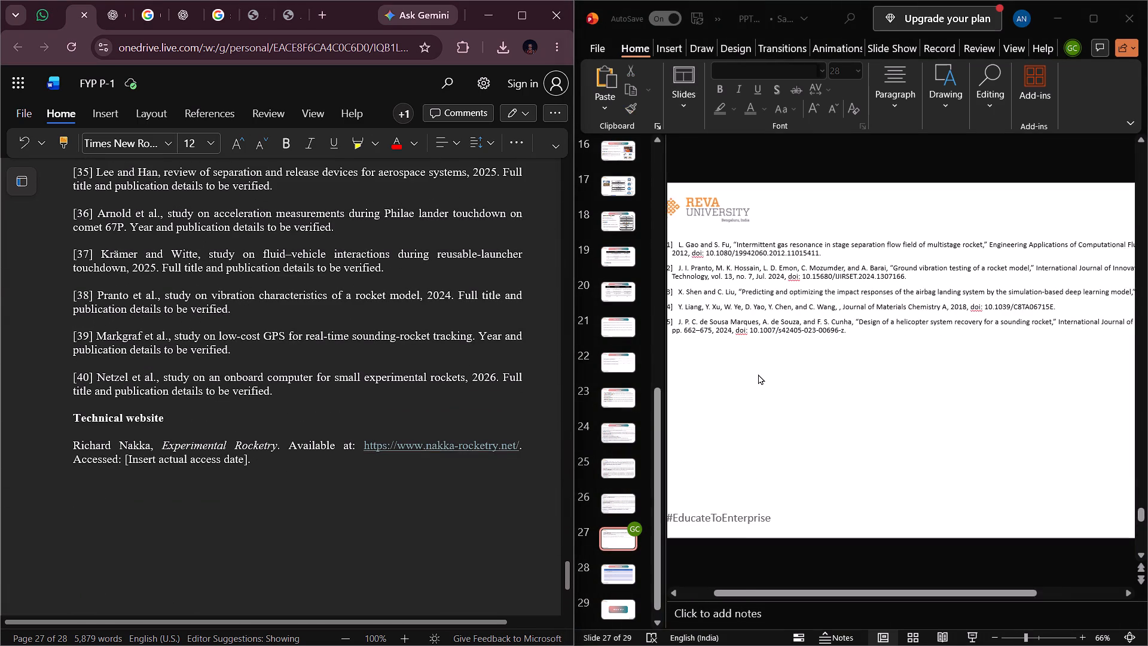
scroll(758, 374, right, 1)
Copy the full reference [40], the CEAS Space Journal entry, from the reference list on slide 26.
click(609, 503)
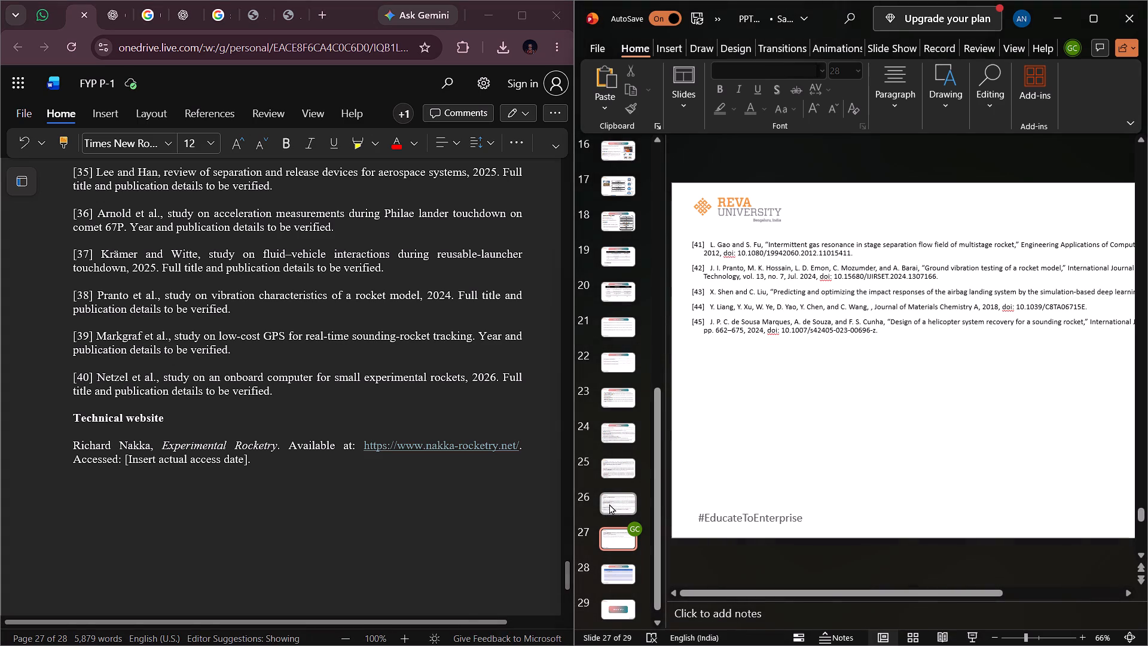
click(613, 508)
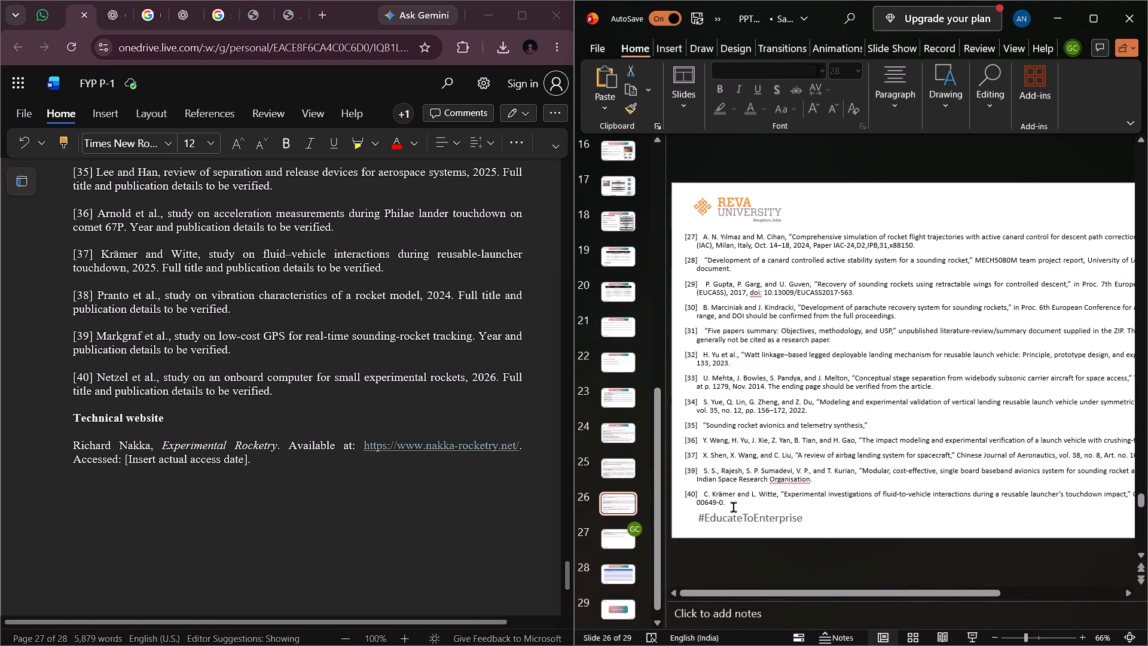
drag(734, 507, 703, 497)
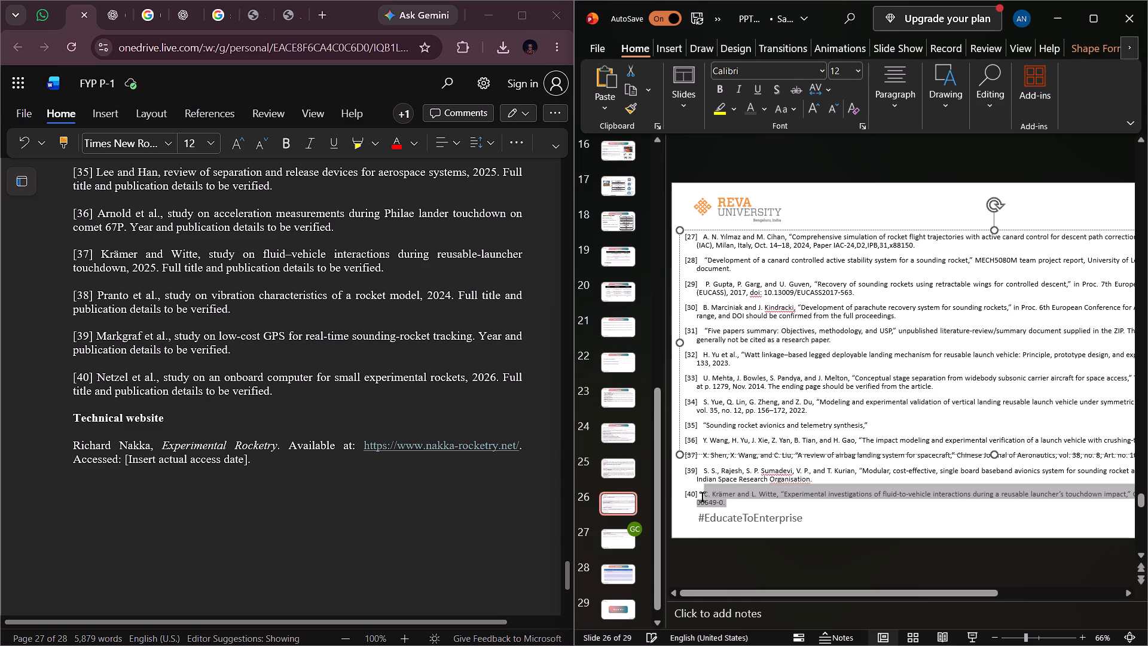
drag(703, 497, 701, 497)
click(708, 498)
drag(732, 505, 698, 498)
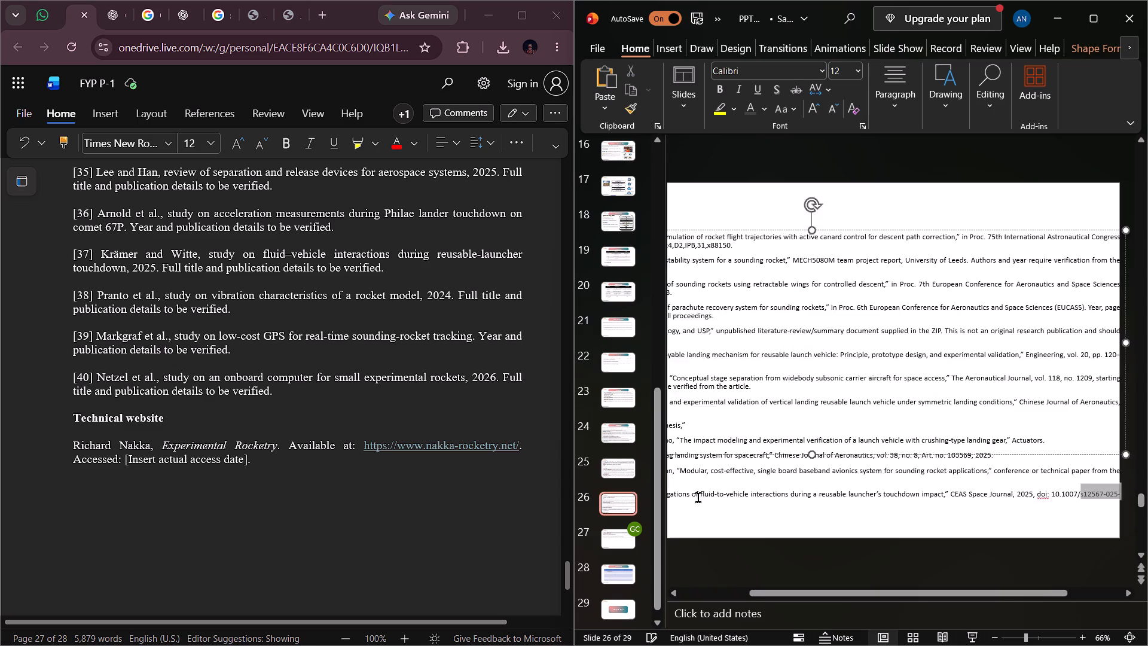
drag(698, 498, 683, 497)
right_click(708, 491)
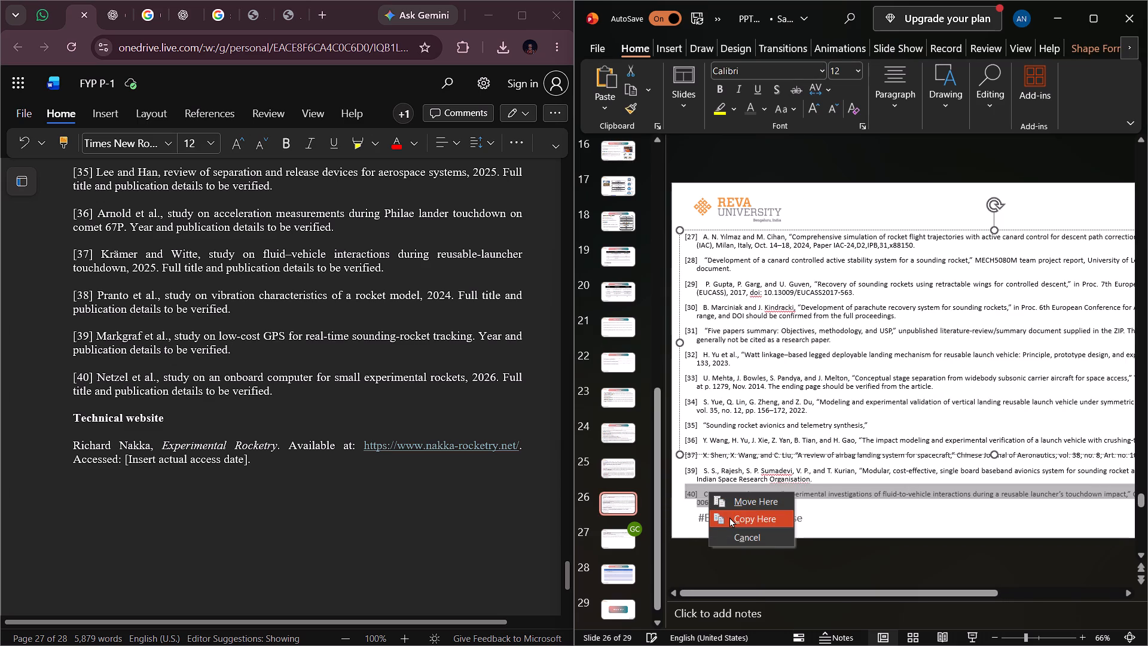
right_click(701, 490)
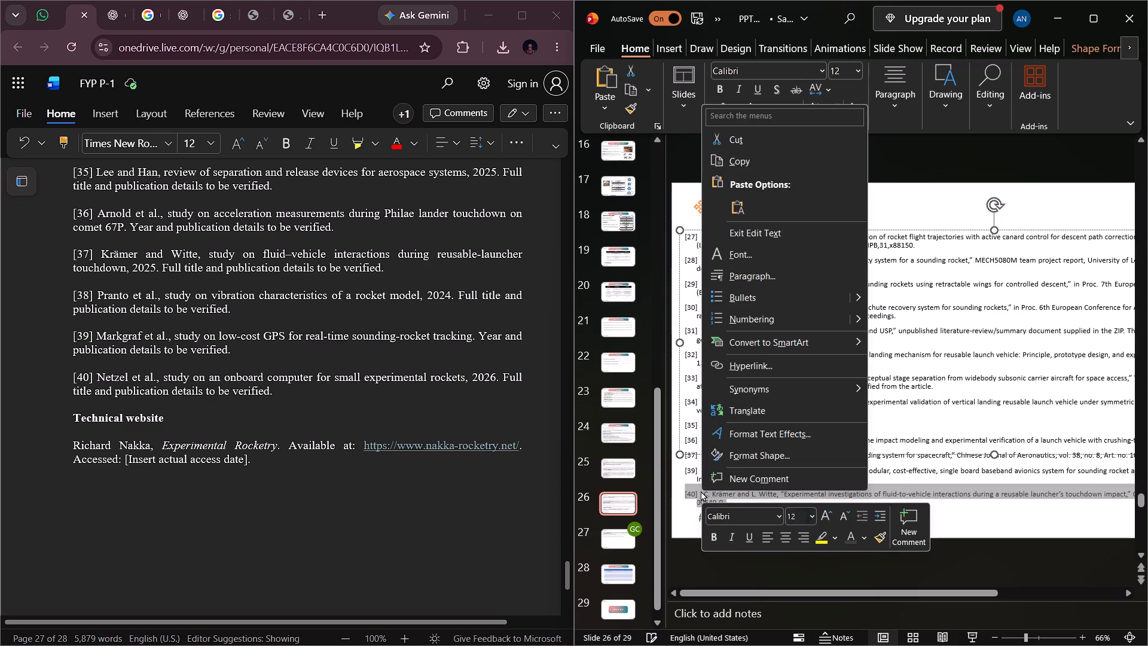
click(769, 159)
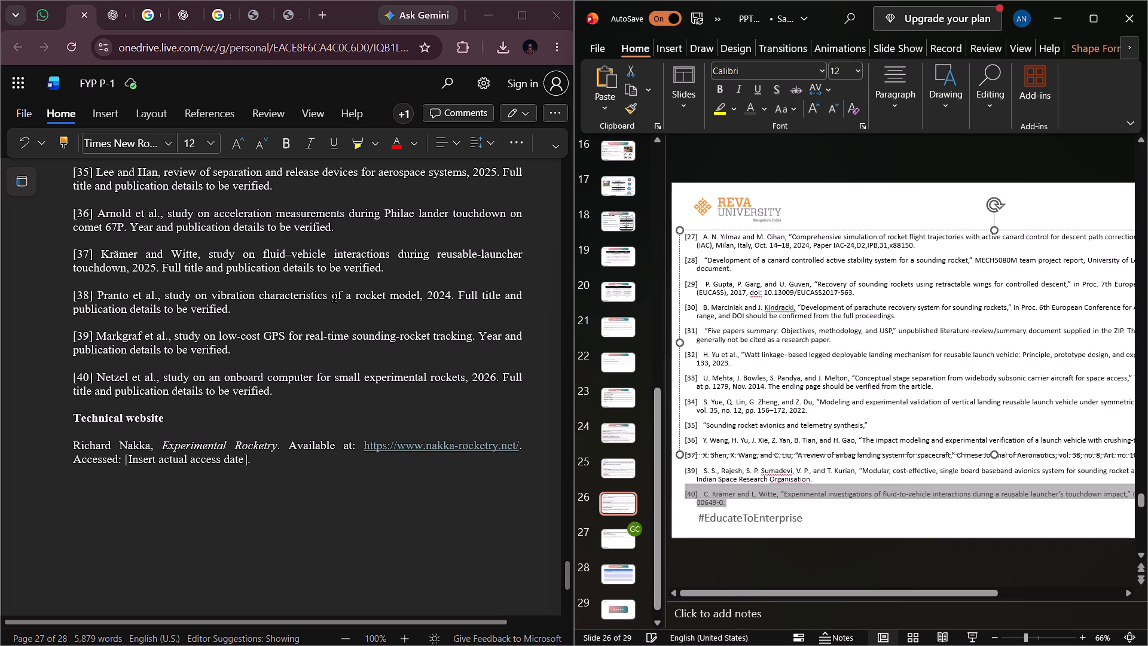
In the report, replace the text of reference [37] after its number with the copied CEAS Space Journal citation.
click(347, 270)
drag(392, 271, 64, 256)
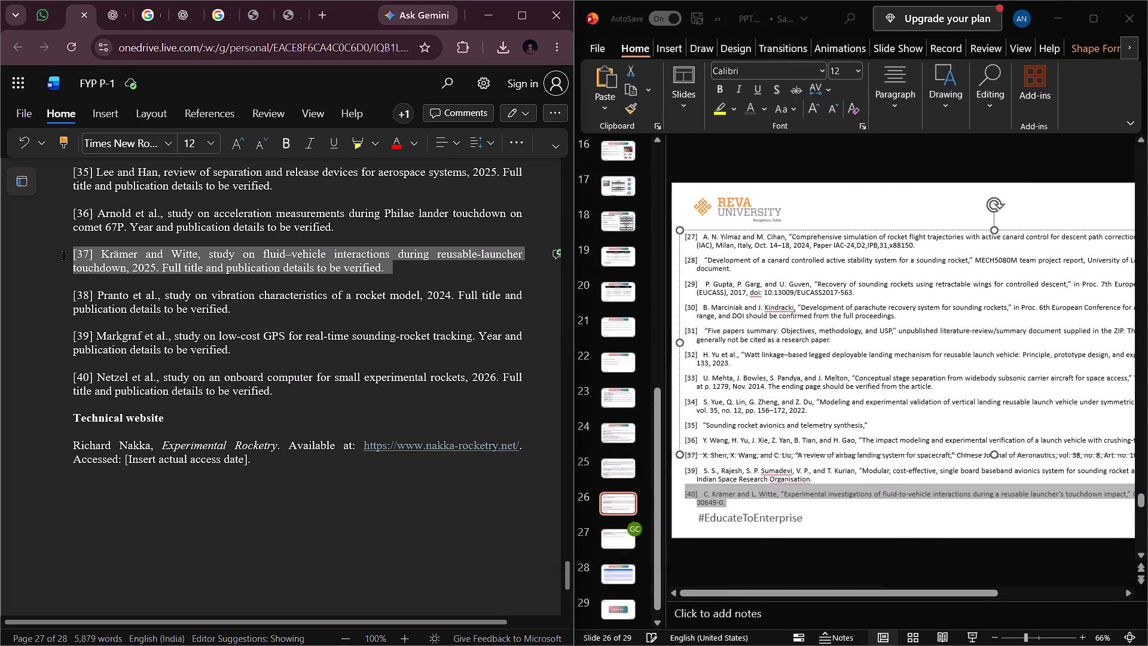
drag(64, 256, 64, 255)
click(161, 345)
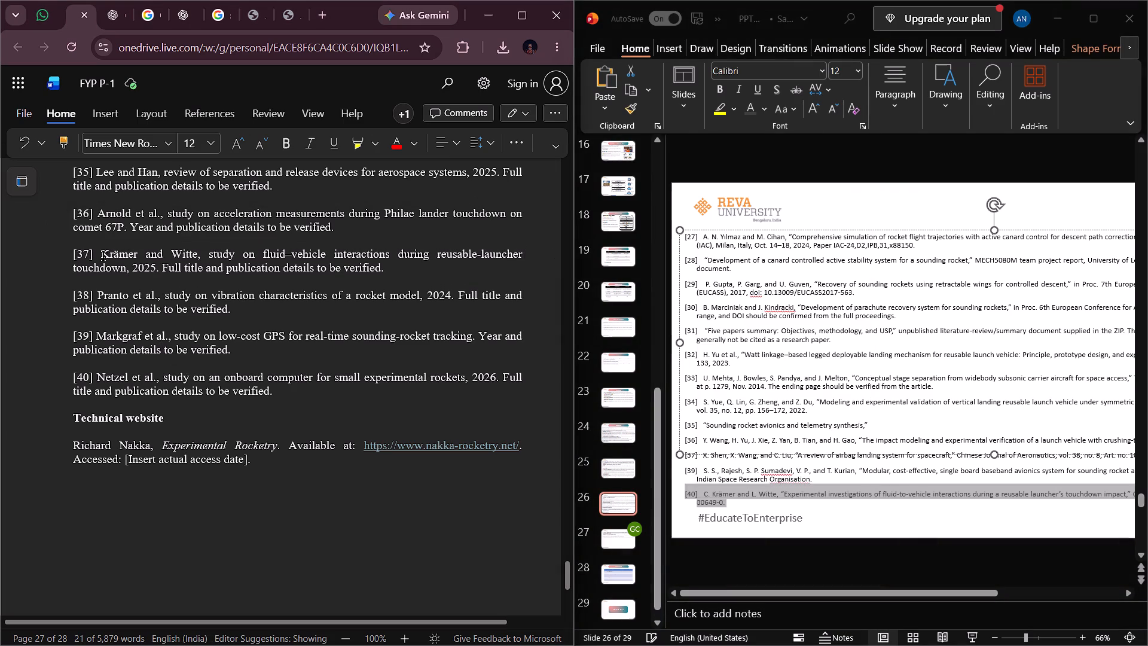
drag(99, 252, 393, 269)
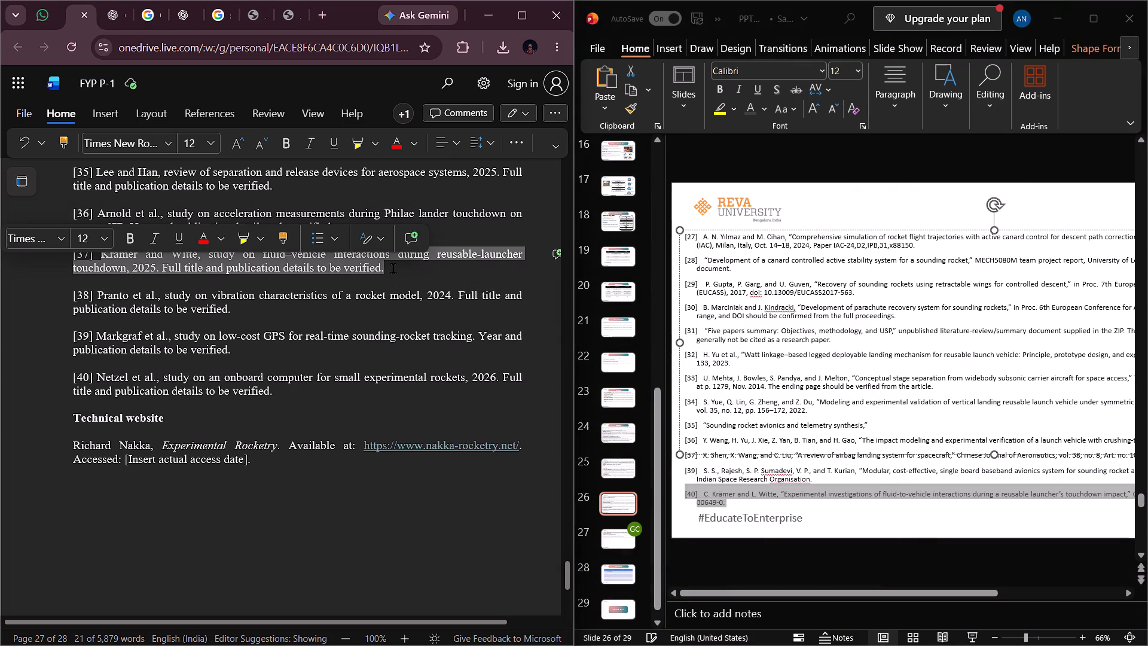
key(ctrl+v)
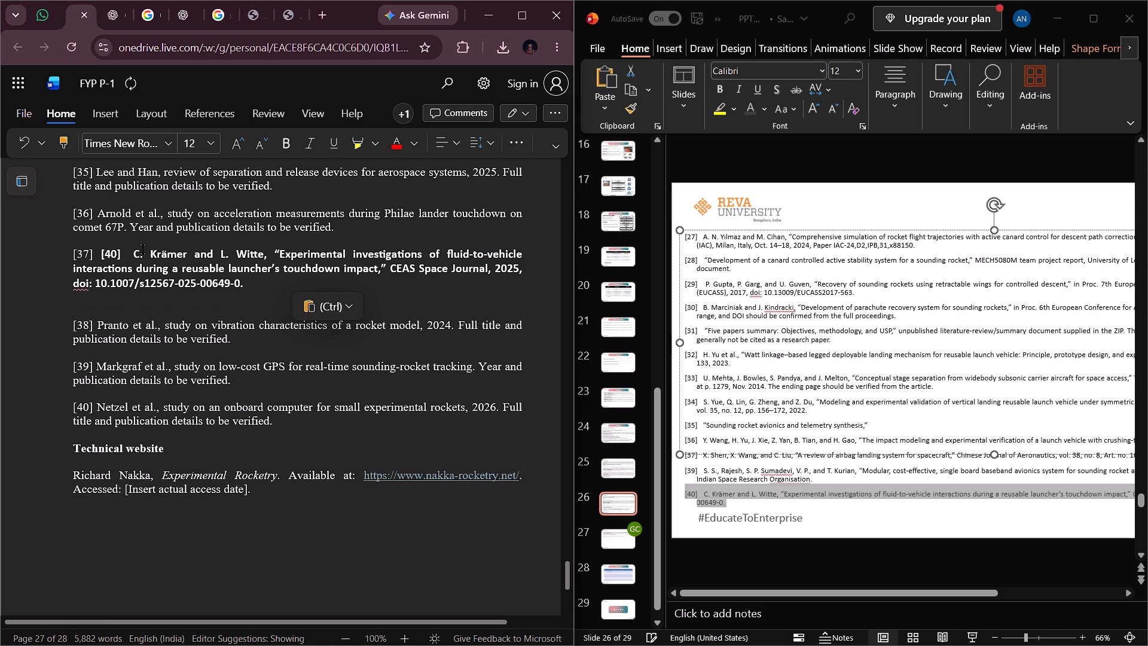
Delete the leftover "[40]" number and its spacing before the pasted citation in reference [37] of the report.
click(150, 253)
click(129, 254)
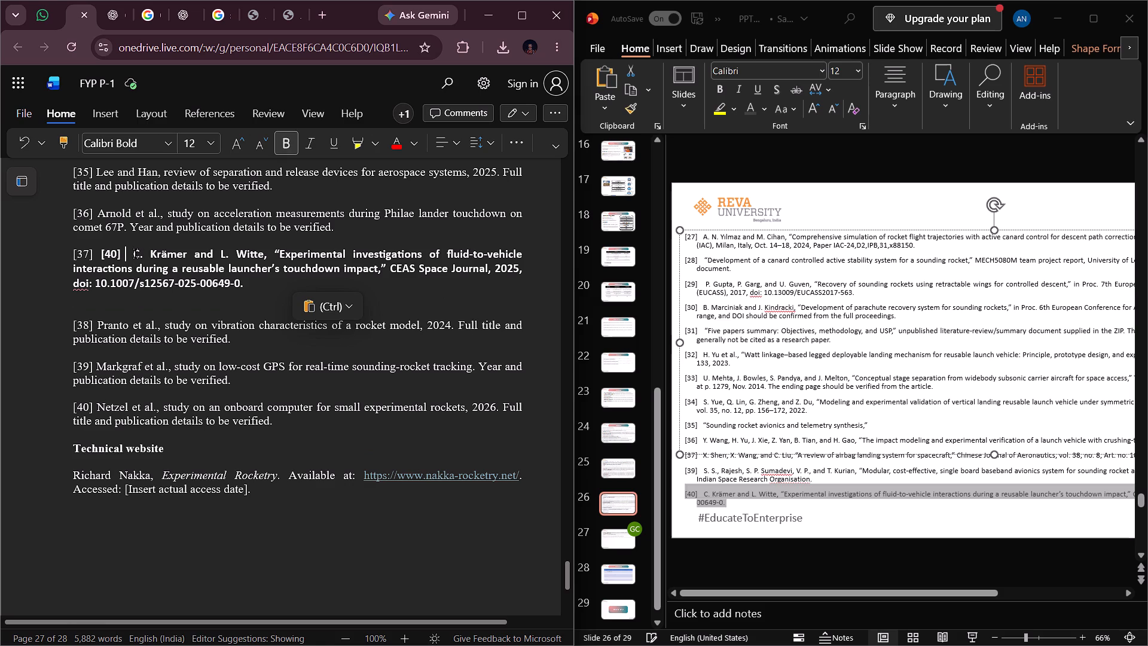
click(132, 252)
key(BackSpace)
key(BackSpace)
key(BackSpace)
key(BackSpace)
key(BackSpace)
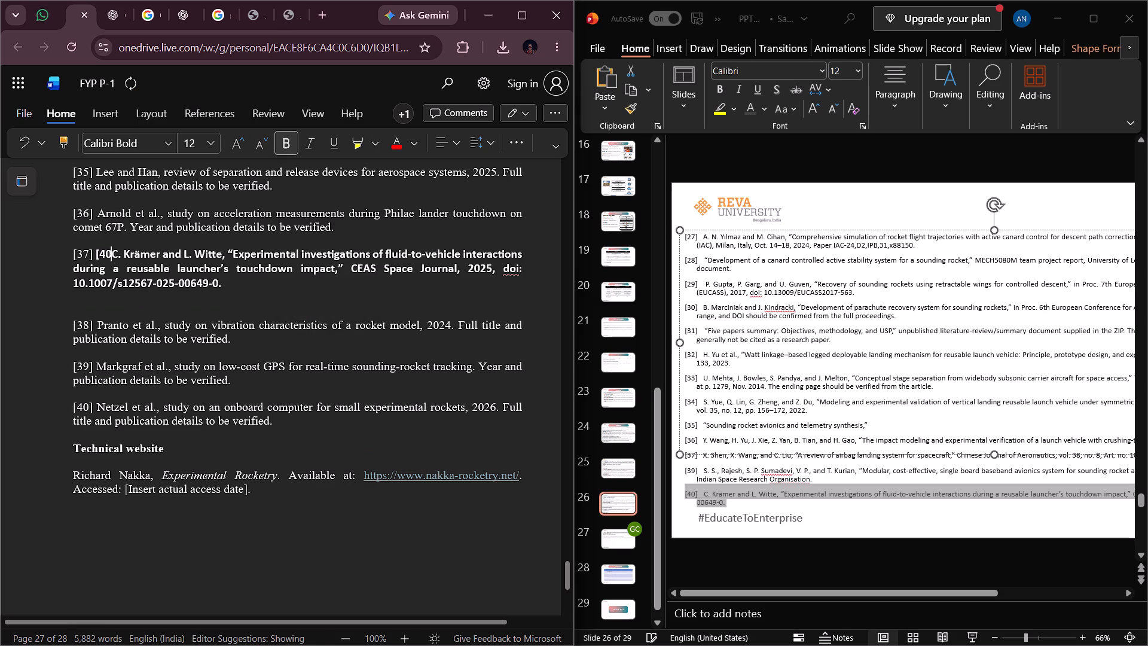
key(BackSpace)
key(BackSpace)
Remove the bold formatting from the pasted citation text in reference [37].
drag(234, 286, 138, 261)
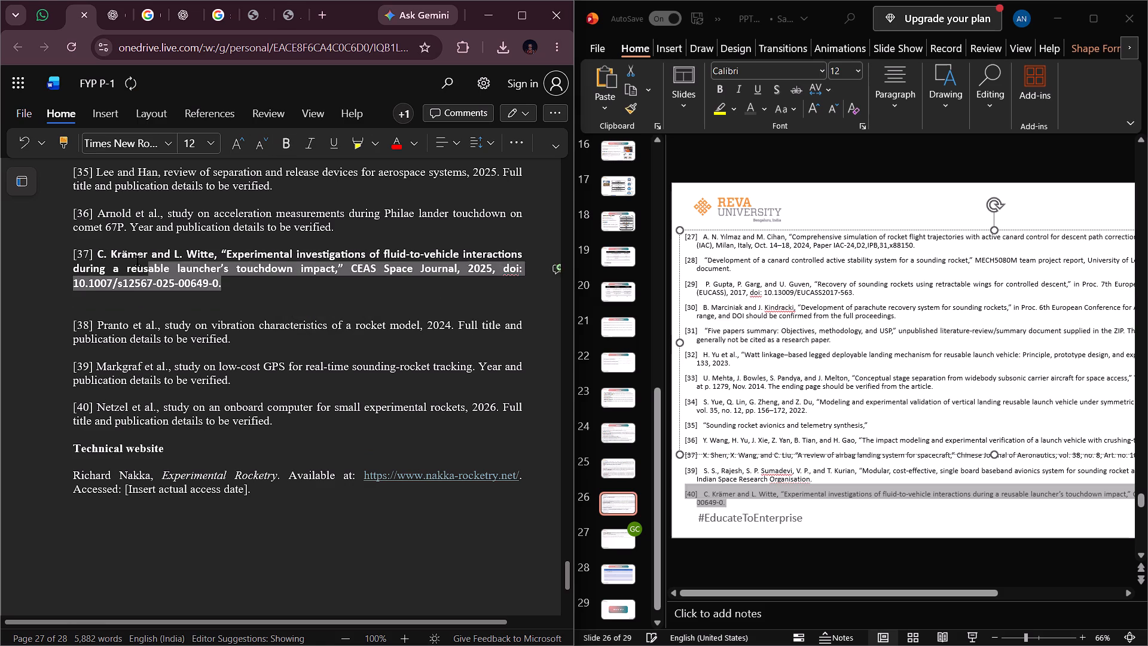
drag(138, 261, 97, 255)
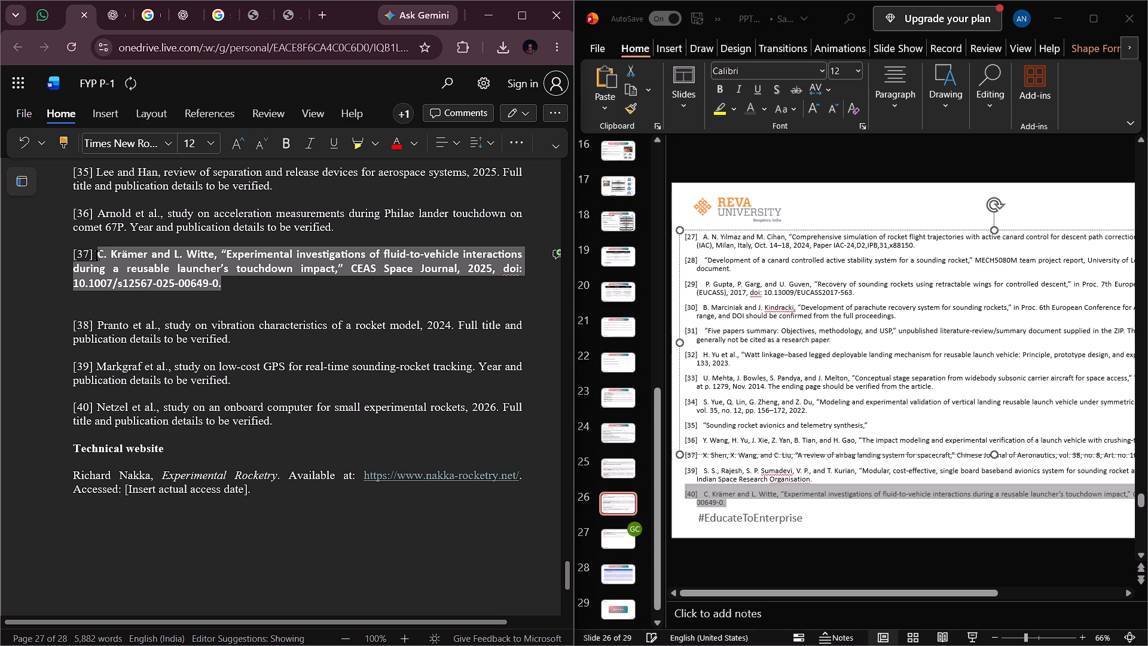
drag(97, 255, 96, 255)
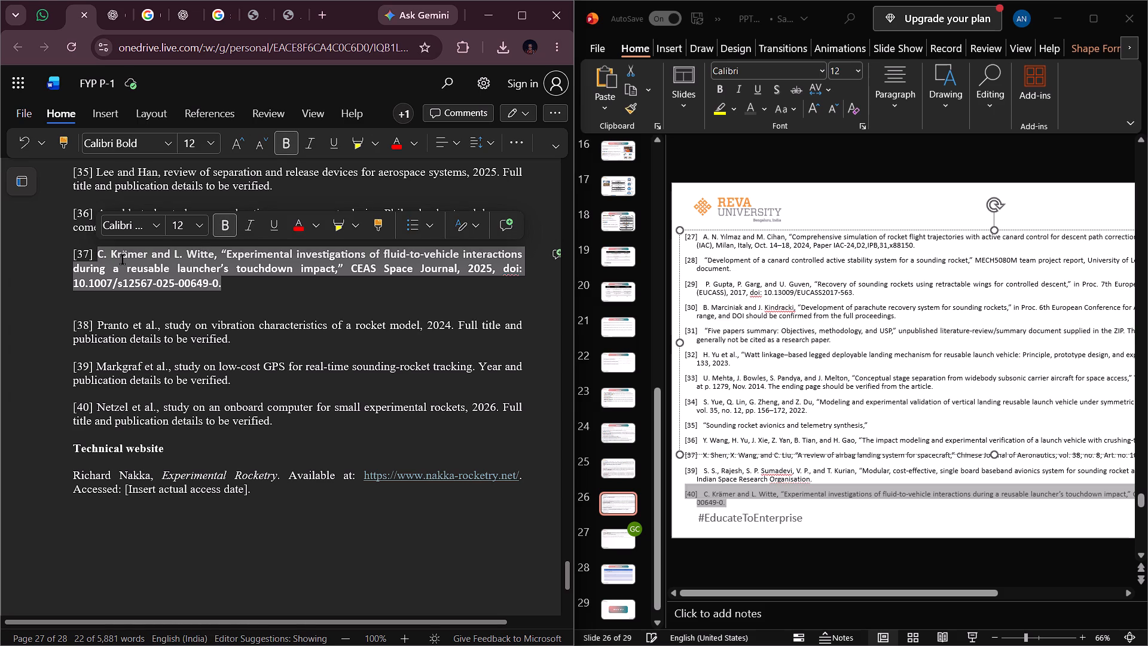
click(221, 223)
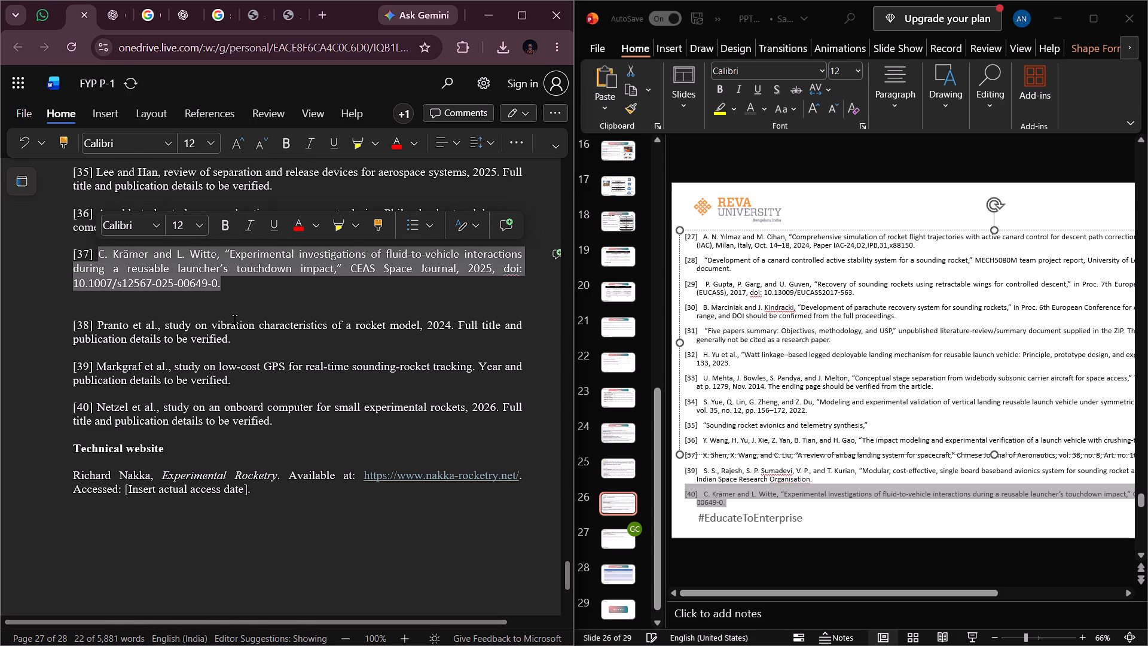
click(235, 320)
click(242, 218)
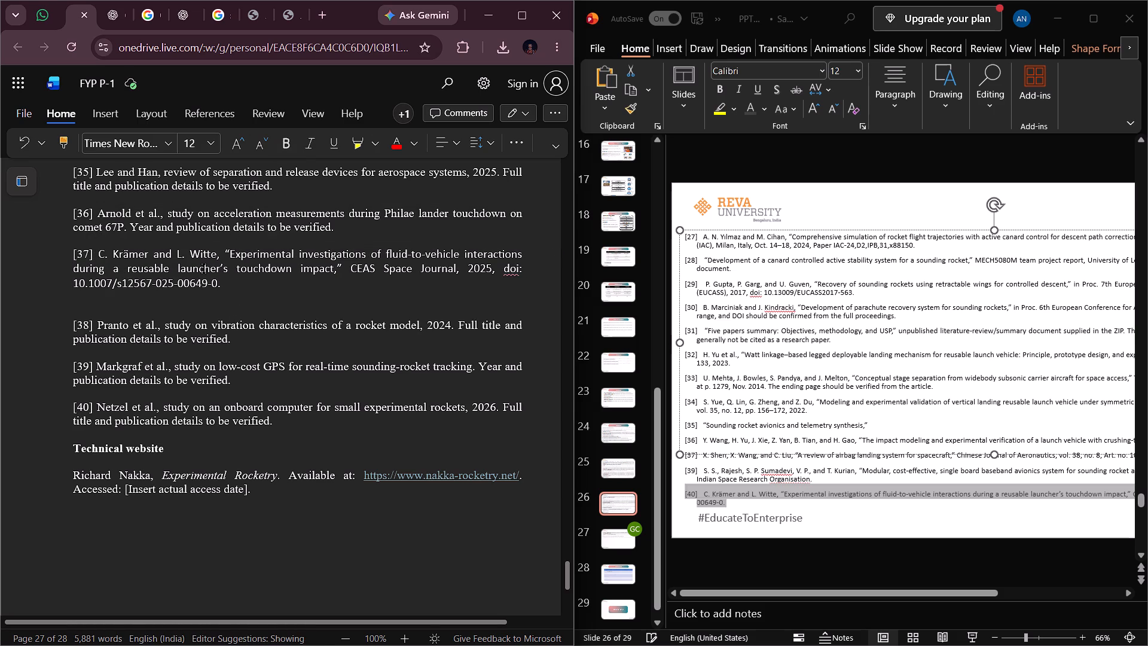
Change the font of the citation text in reference [37] to Times New Roman.
click(204, 269)
drag(231, 285, 105, 253)
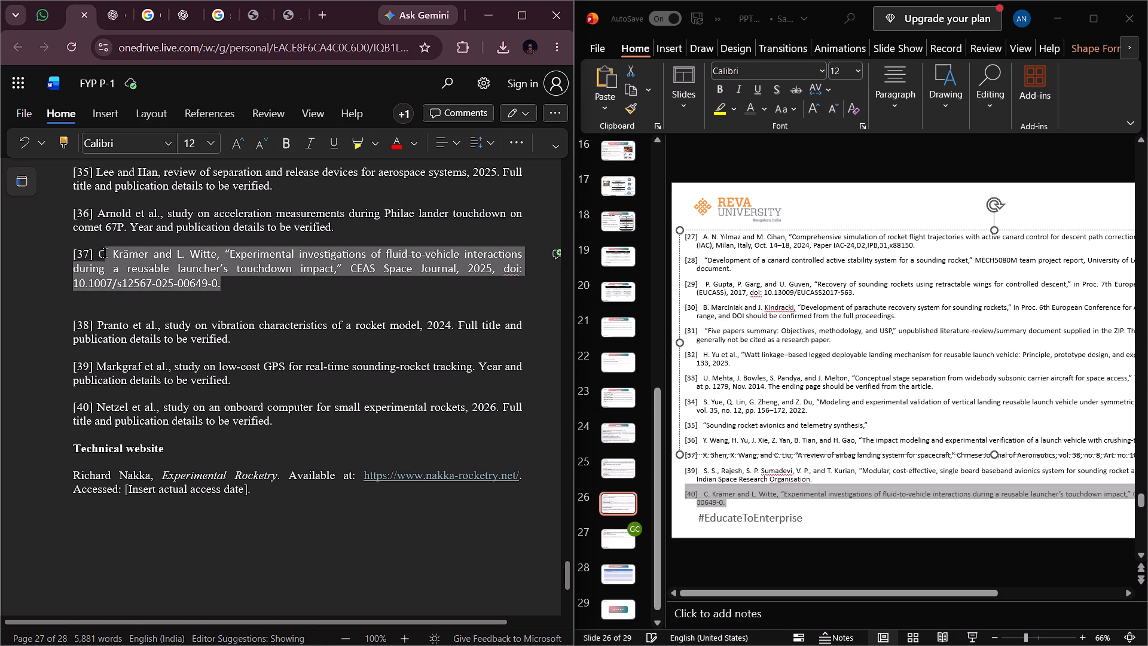
drag(105, 253, 98, 253)
click(168, 147)
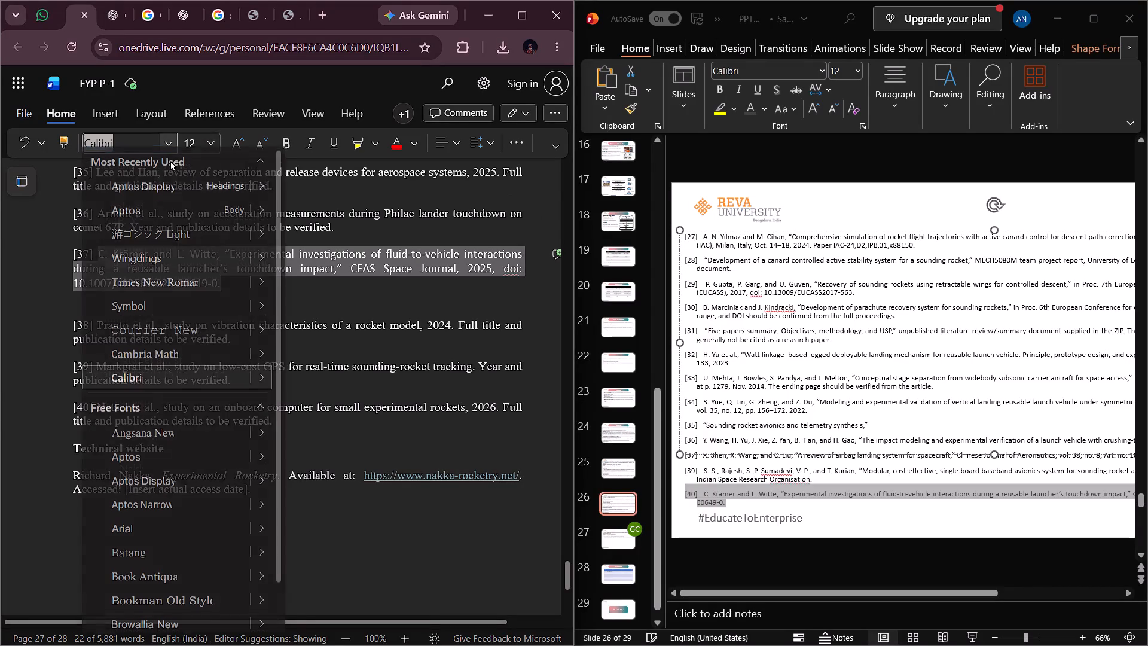
click(161, 289)
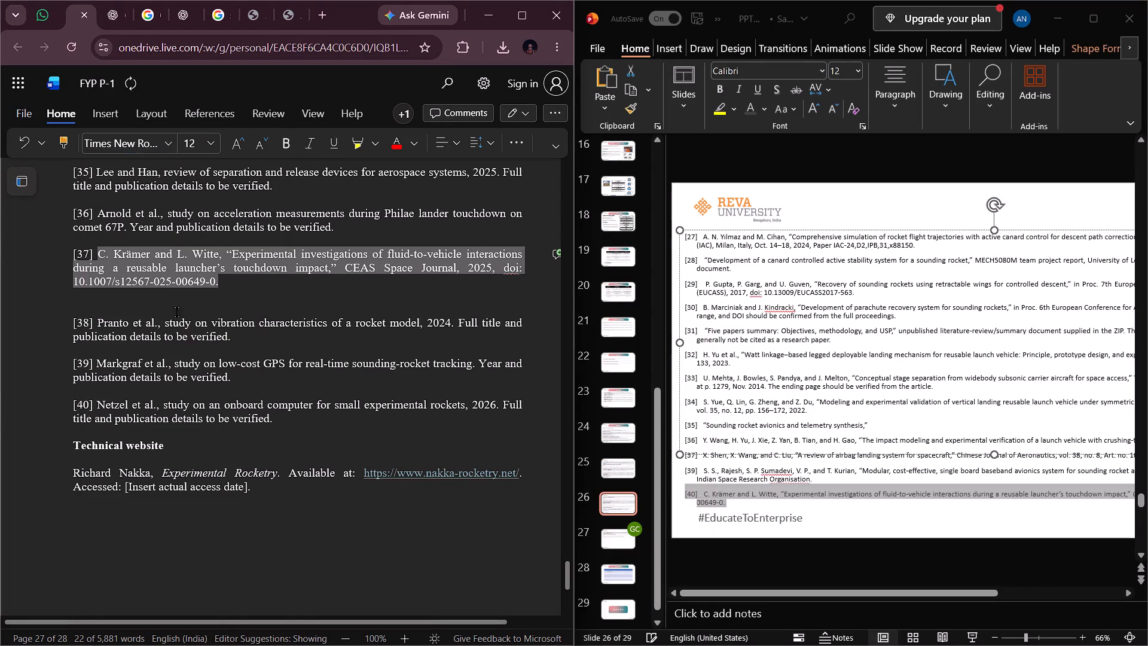
click(191, 334)
Examine the report's other references, including how their DOIs are written, from the airbag landing entries to the end of the list.
scroll(206, 352, up, 5)
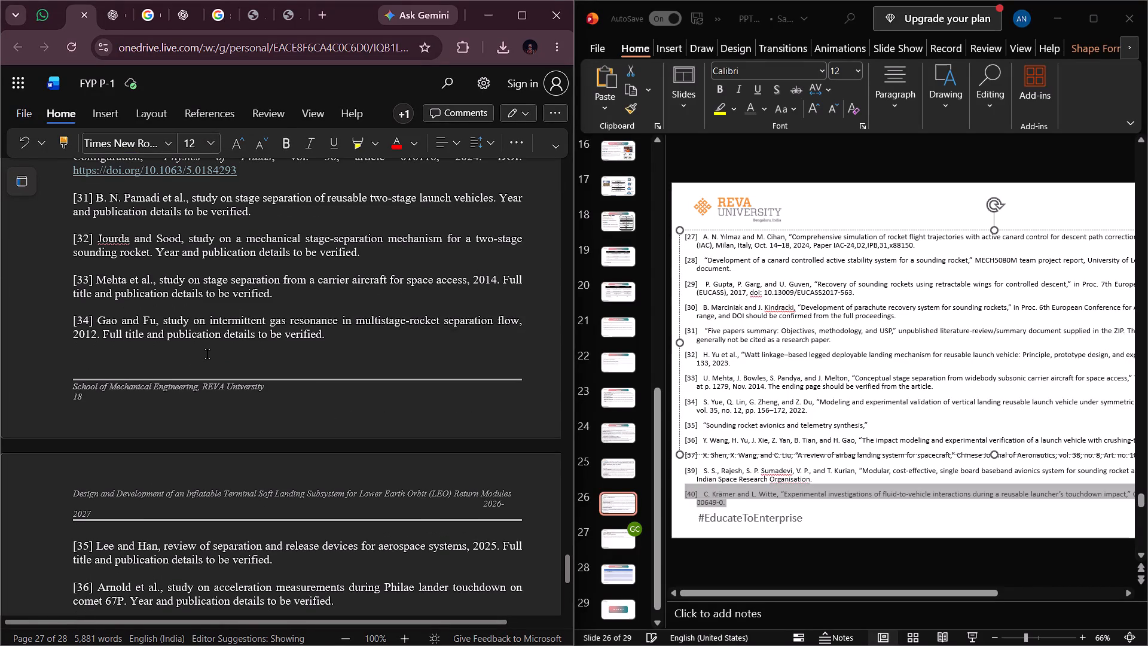
scroll(207, 354, down, 5)
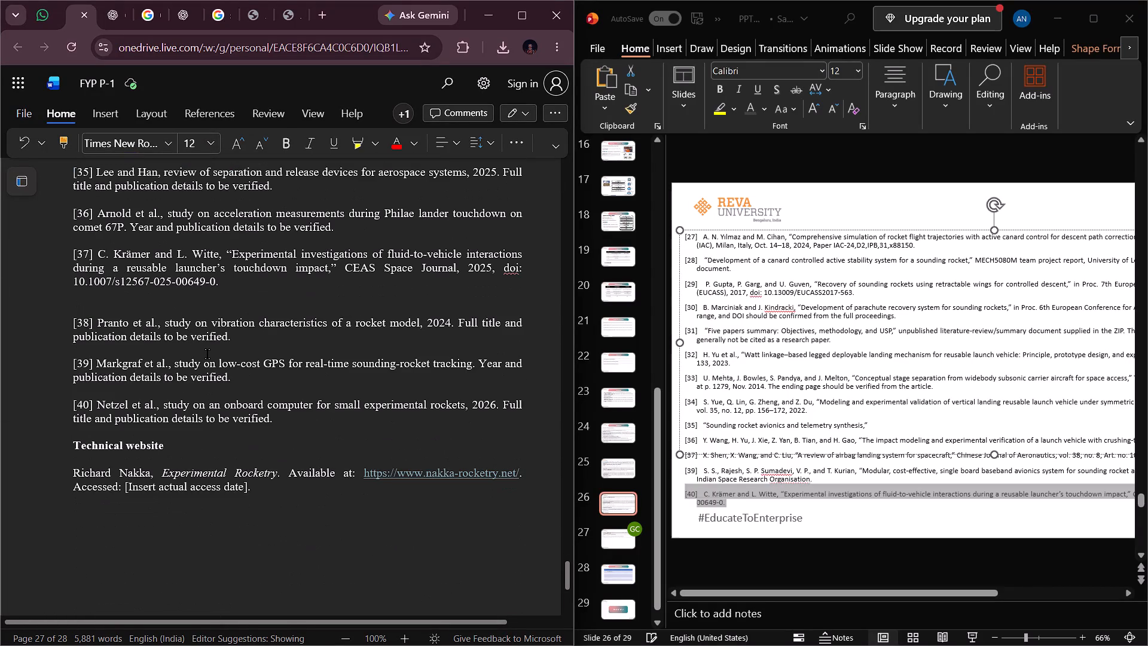
scroll(207, 354, up, 12)
scroll(207, 354, down, 4)
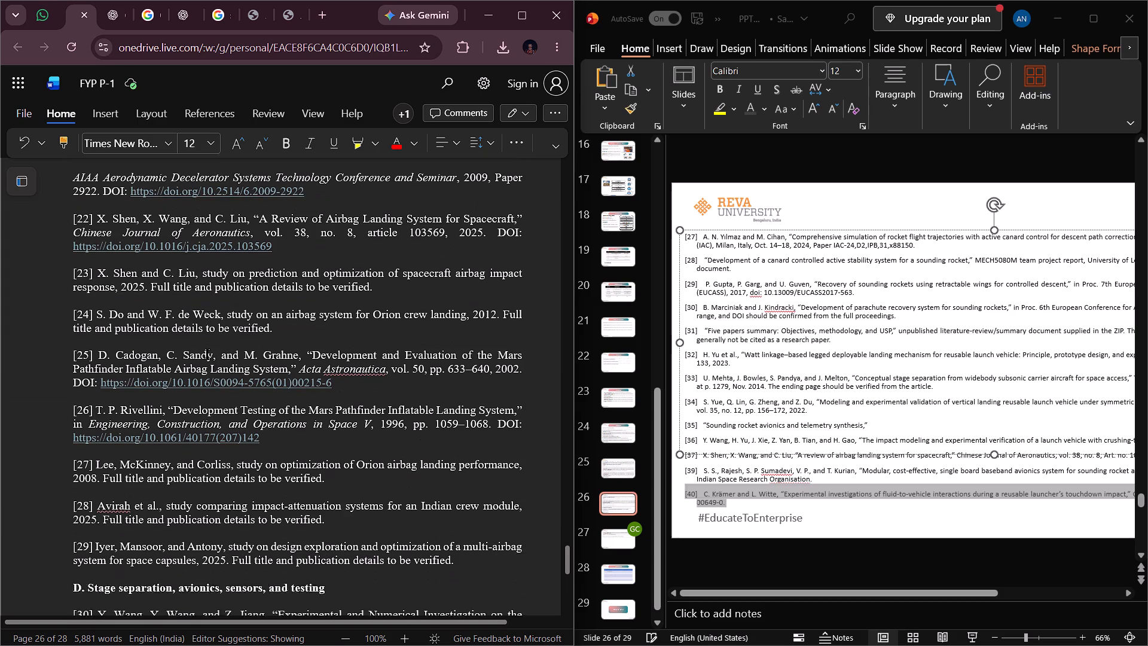
scroll(207, 354, down, 1)
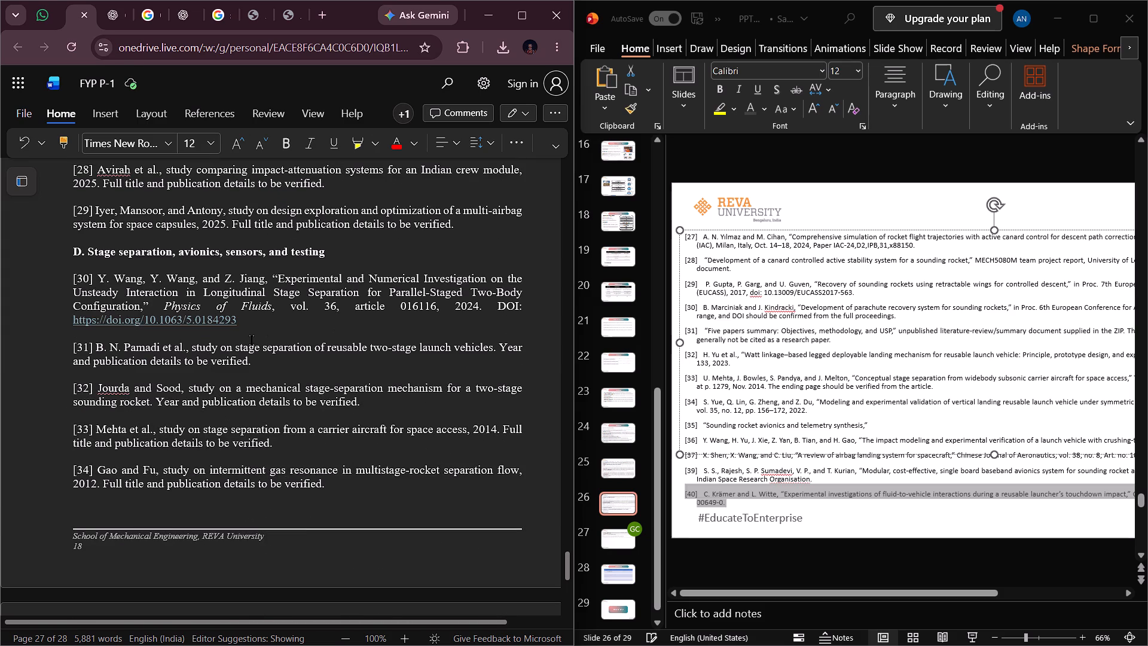
scroll(184, 424, down, 7)
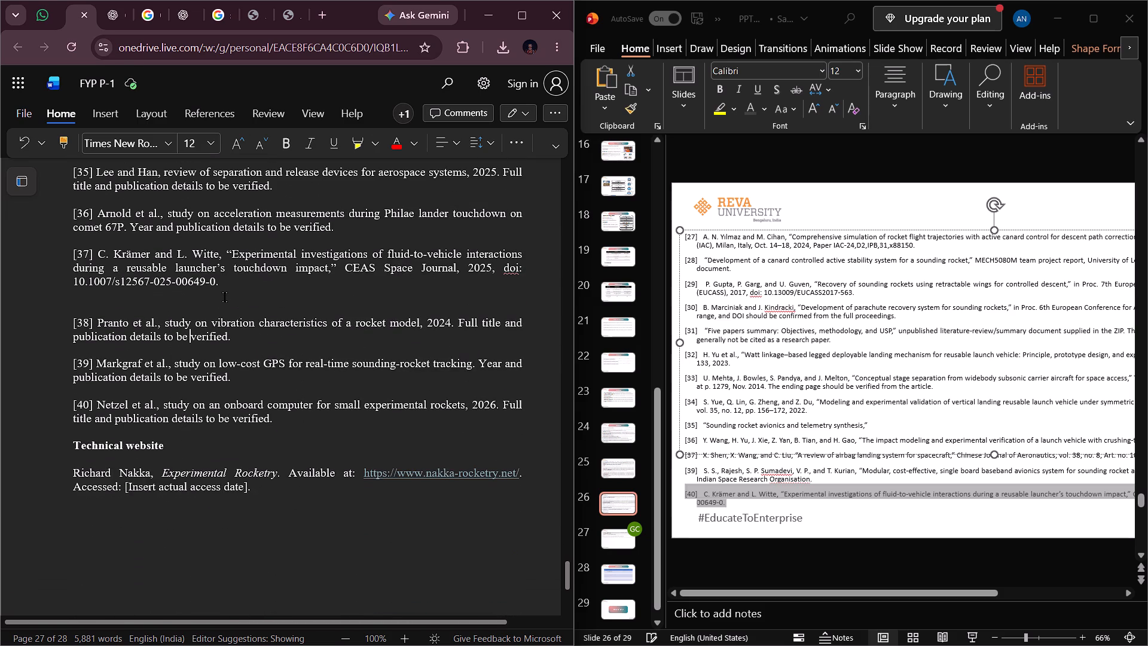
drag(236, 285, 66, 272)
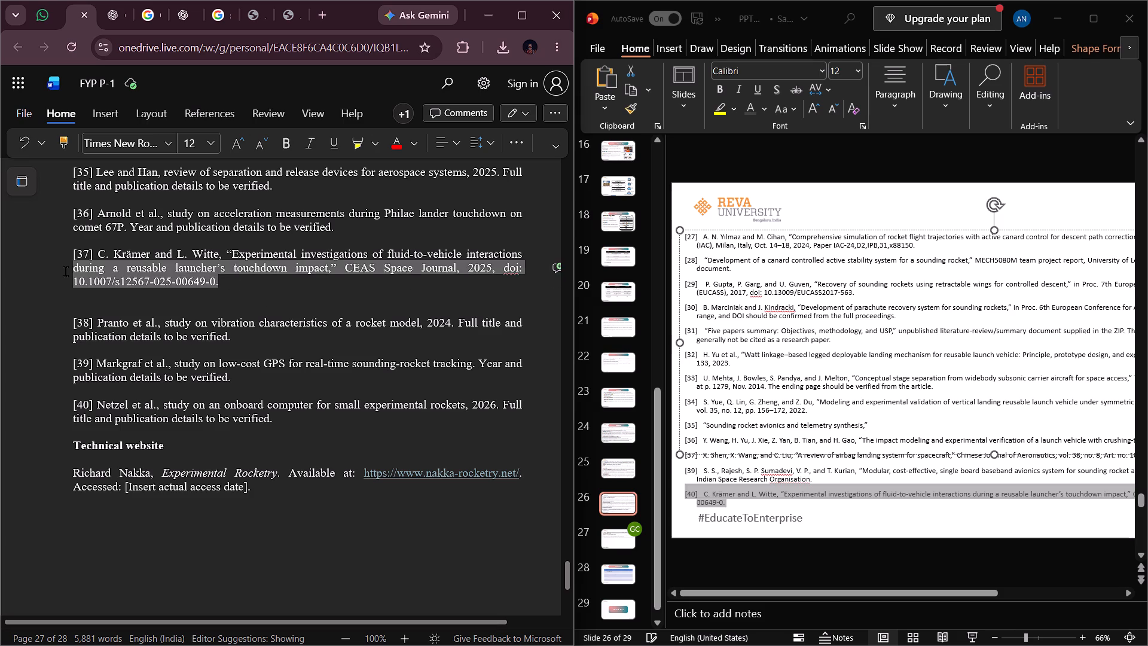
drag(66, 272, 55, 287)
right_click(111, 287)
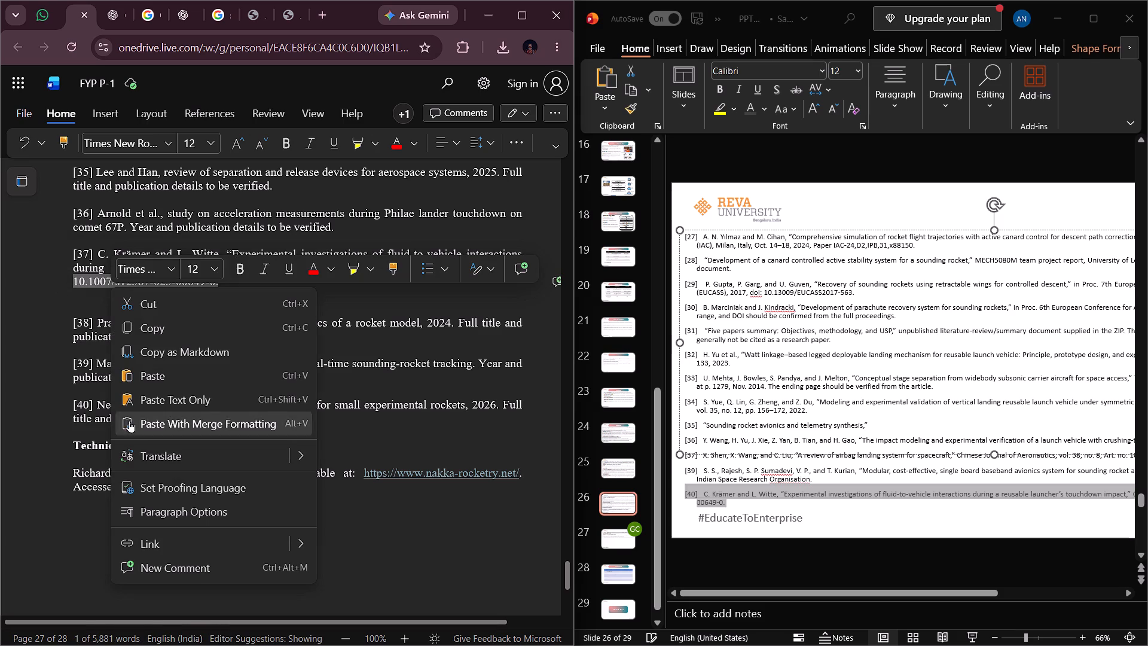
click(193, 537)
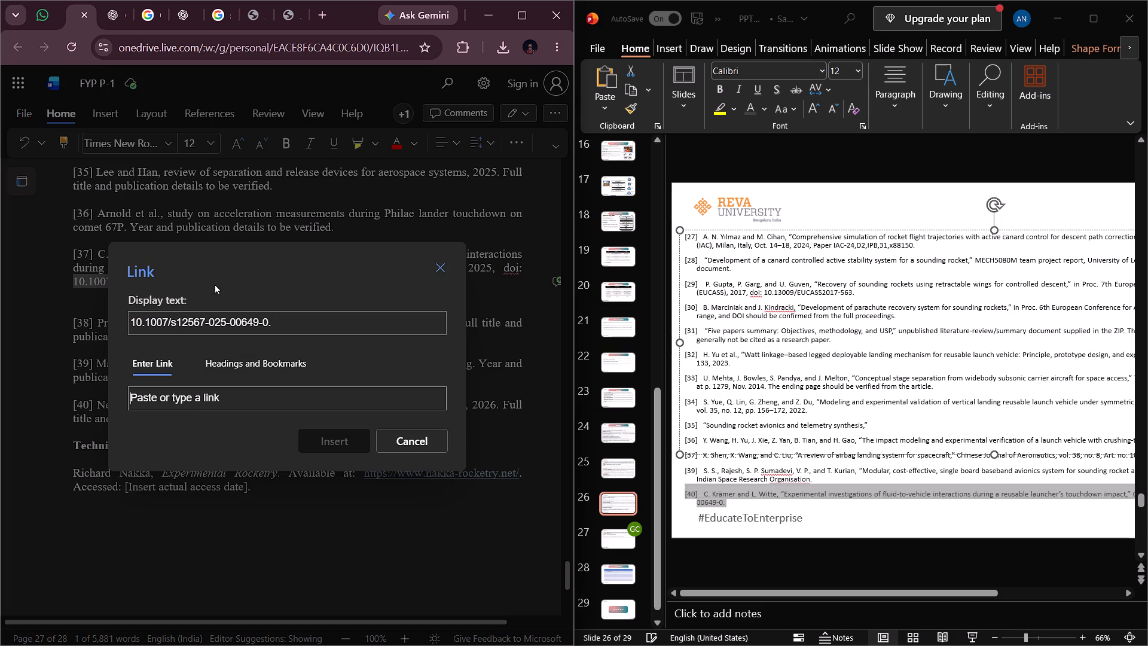
drag(281, 325, 77, 305)
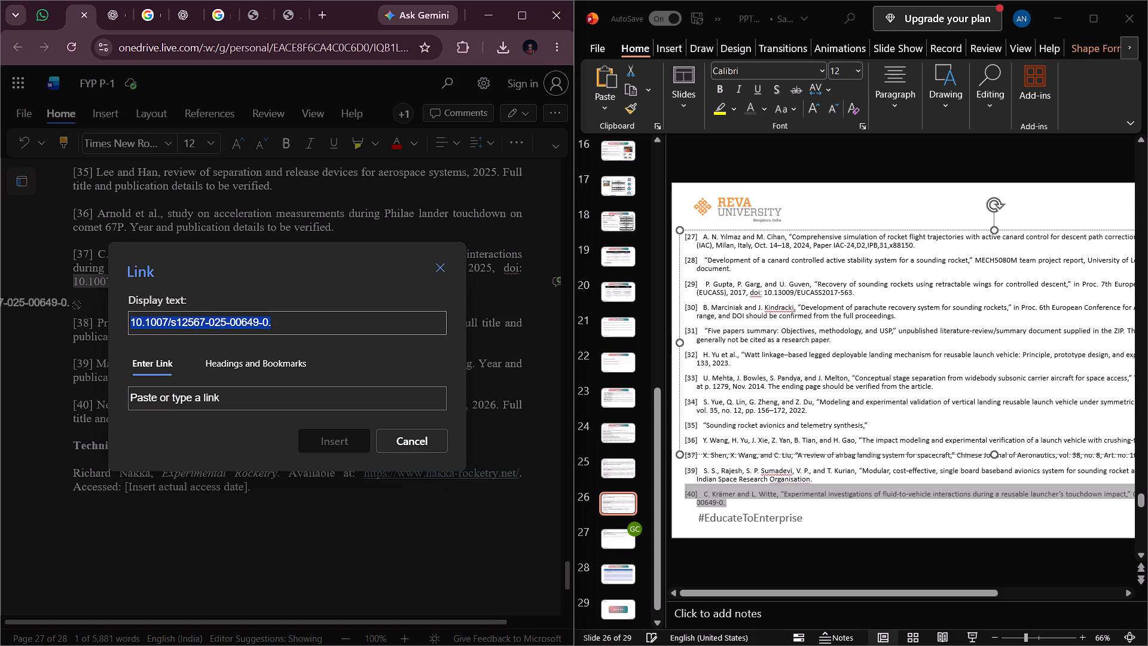
drag(77, 305, 242, 327)
key(ctrl+c)
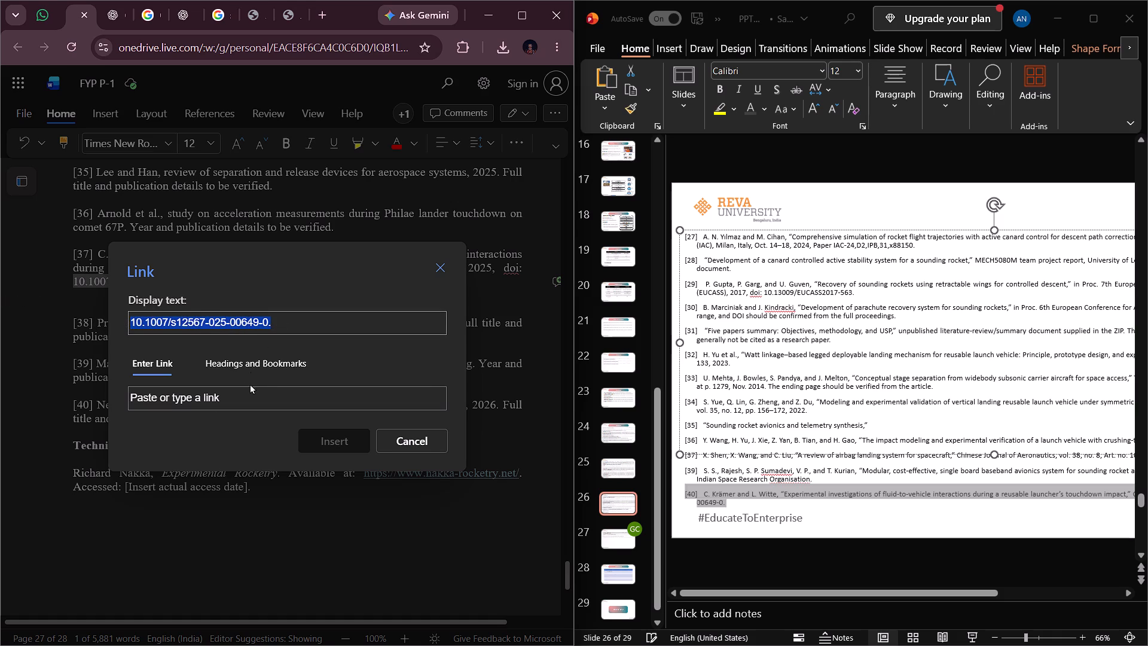
click(245, 394)
key(ctrl+v)
click(286, 398)
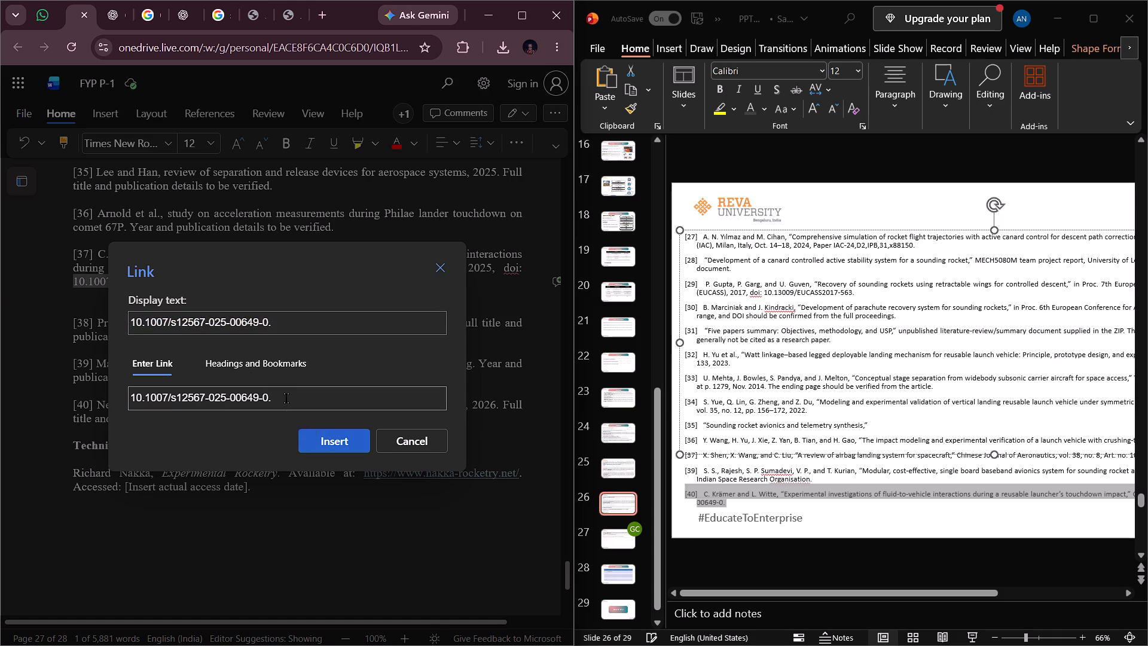
key(BackSpace)
click(328, 441)
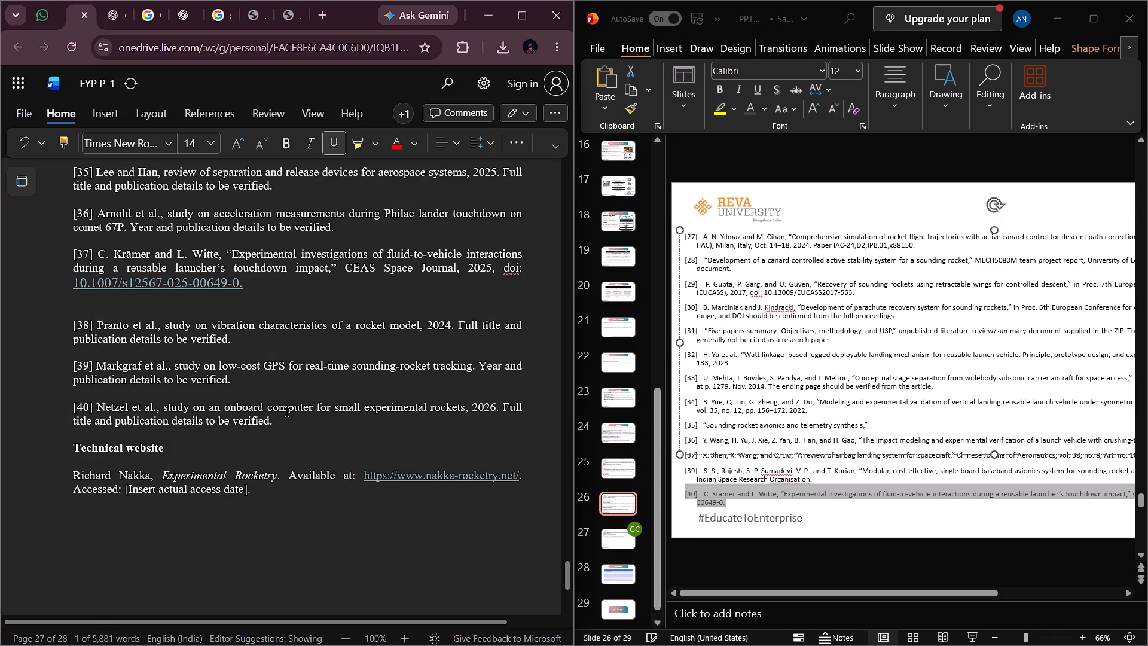
scroll(173, 355, up, 1)
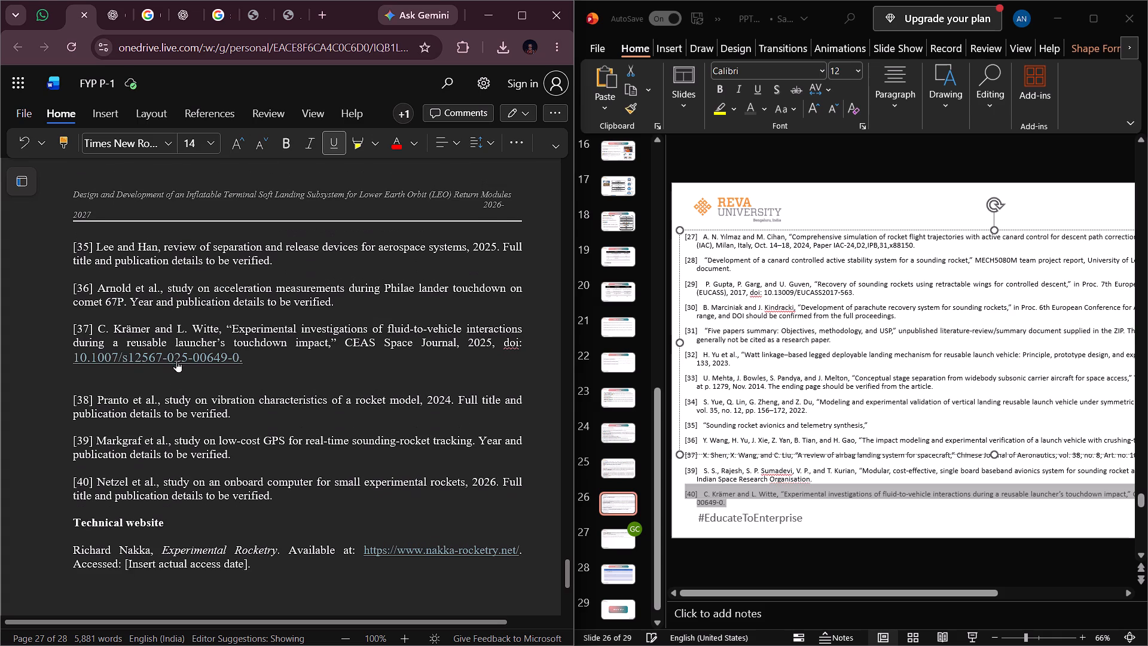
click(199, 313)
Reduce the extra gap between references [37] and [38] in the report to a single normal paragraph break.
click(826, 526)
click(821, 516)
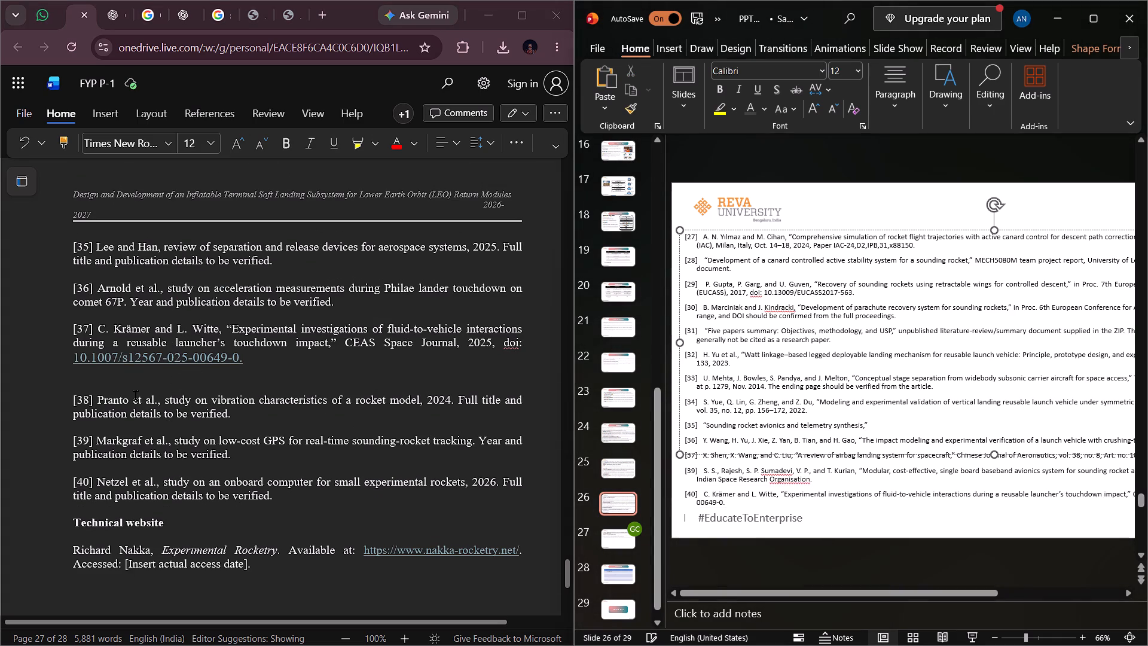
click(123, 383)
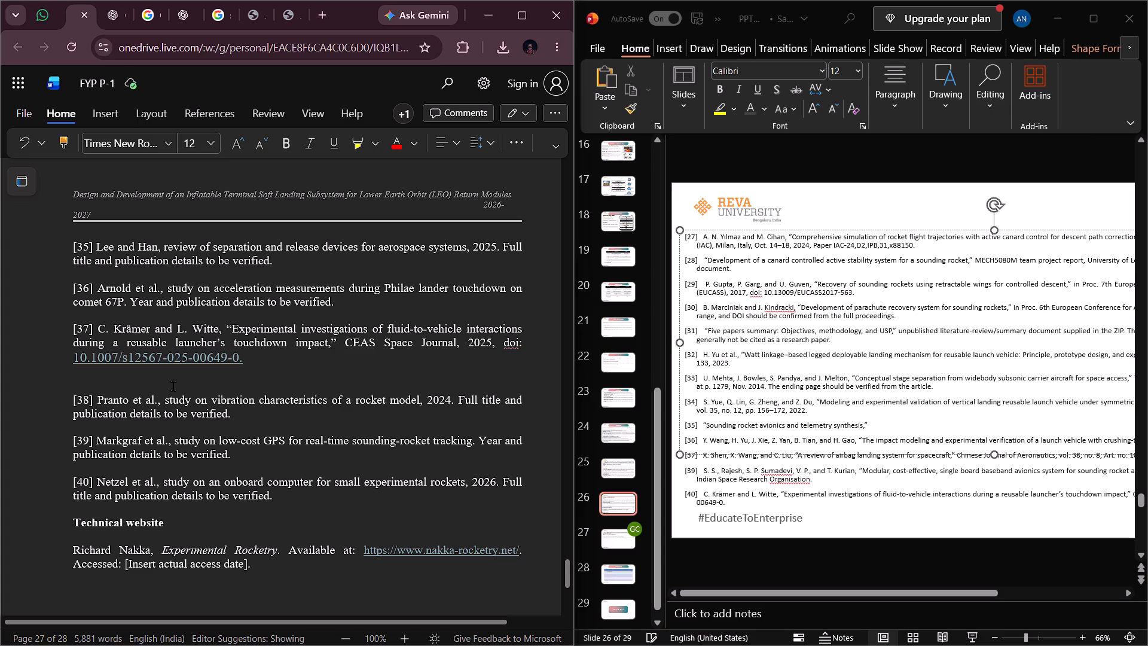
key(BackSpace)
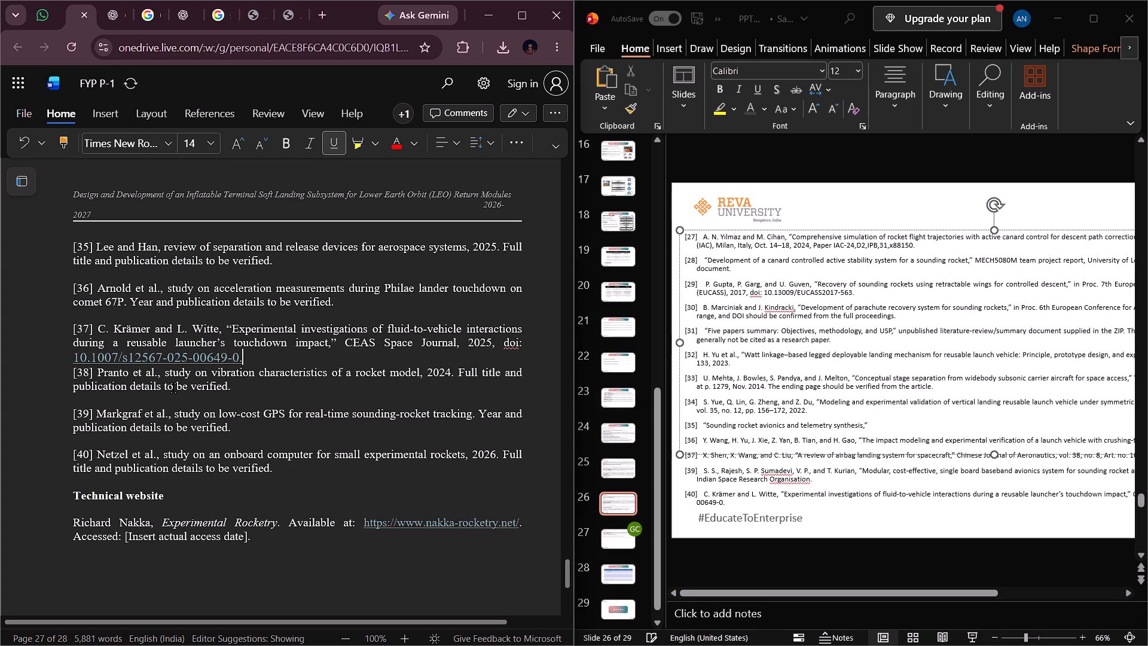
key(Return)
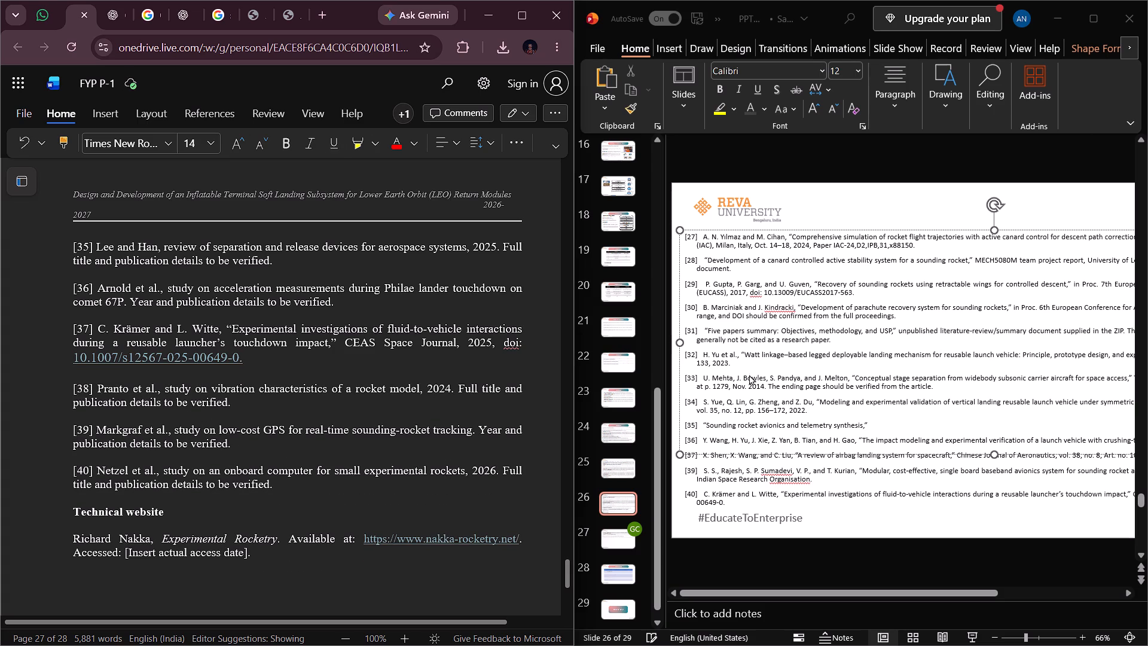
On slide 26 of the presentation, extend the references text box downward until it encloses reference [40].
click(991, 453)
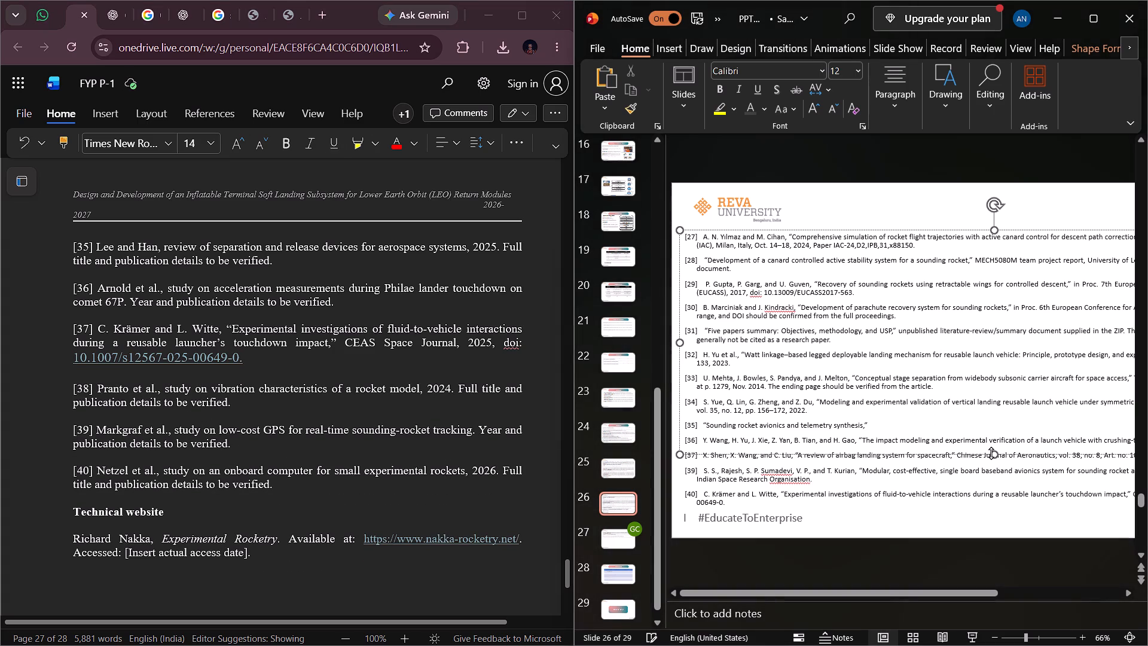
drag(991, 453, 996, 512)
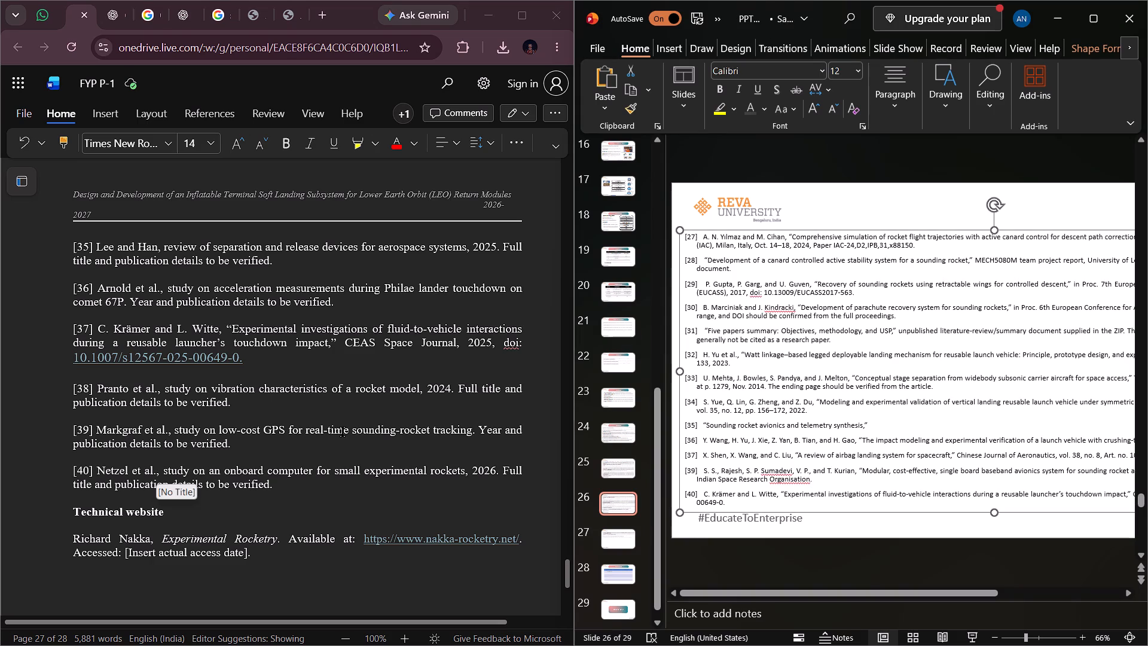
Examine the report's reference list from the first entry through the stage separation section for incomplete entries matching the citations on slide 26.
scroll(264, 397, up, 6)
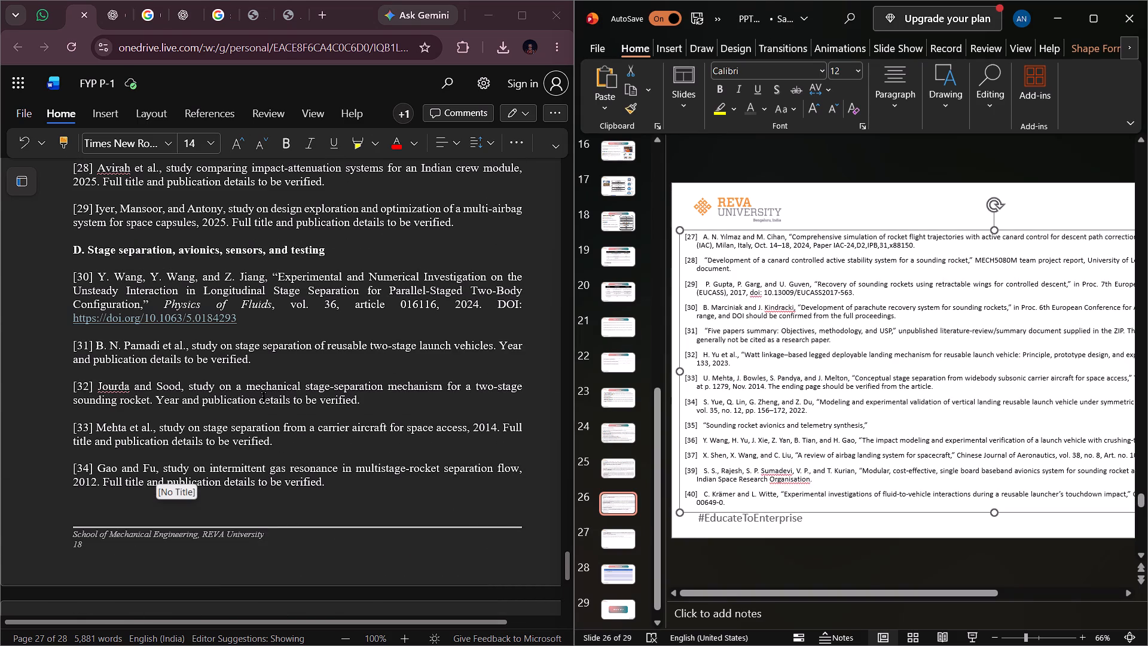
scroll(264, 397, up, 2)
scroll(272, 417, down, 3)
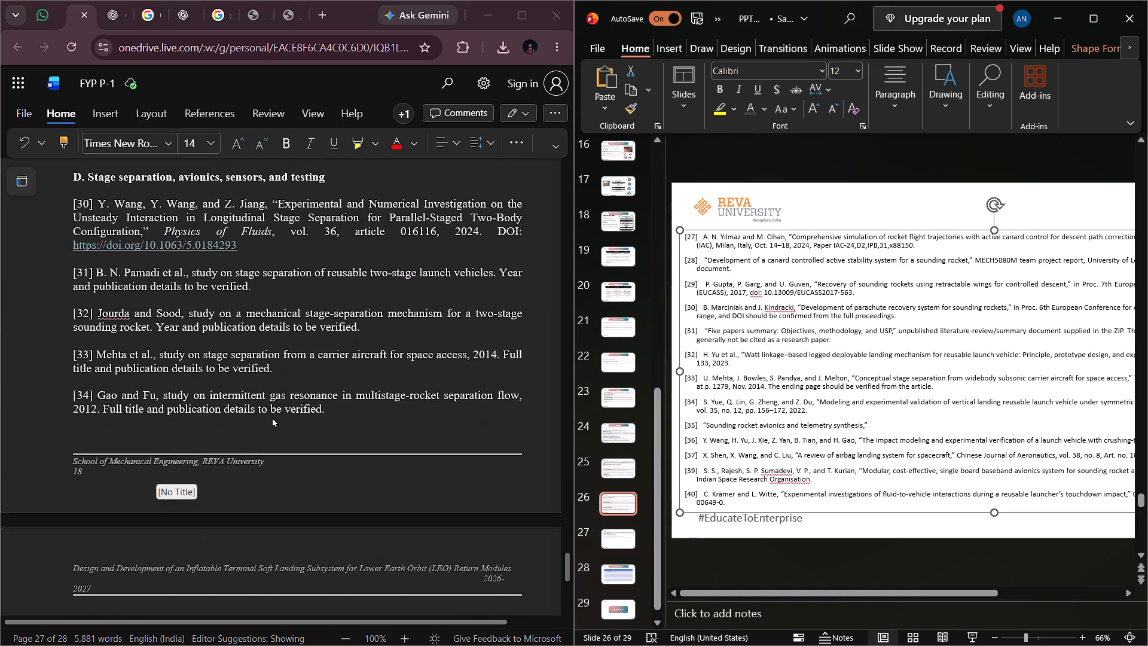
scroll(272, 417, up, 3)
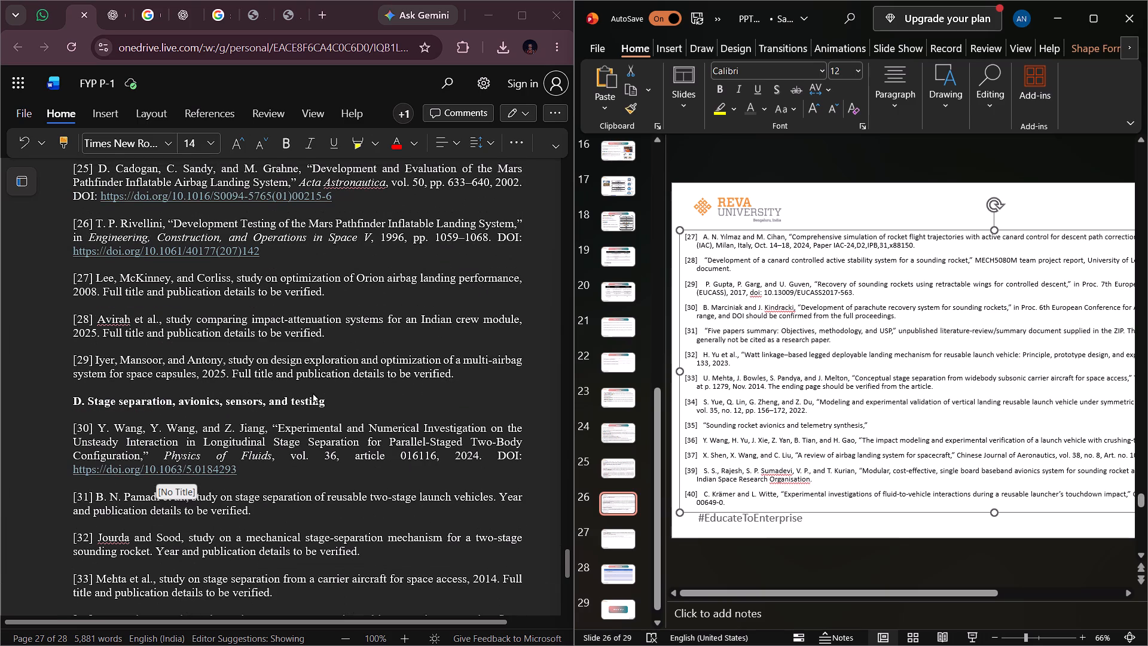
scroll(271, 358, up, 9)
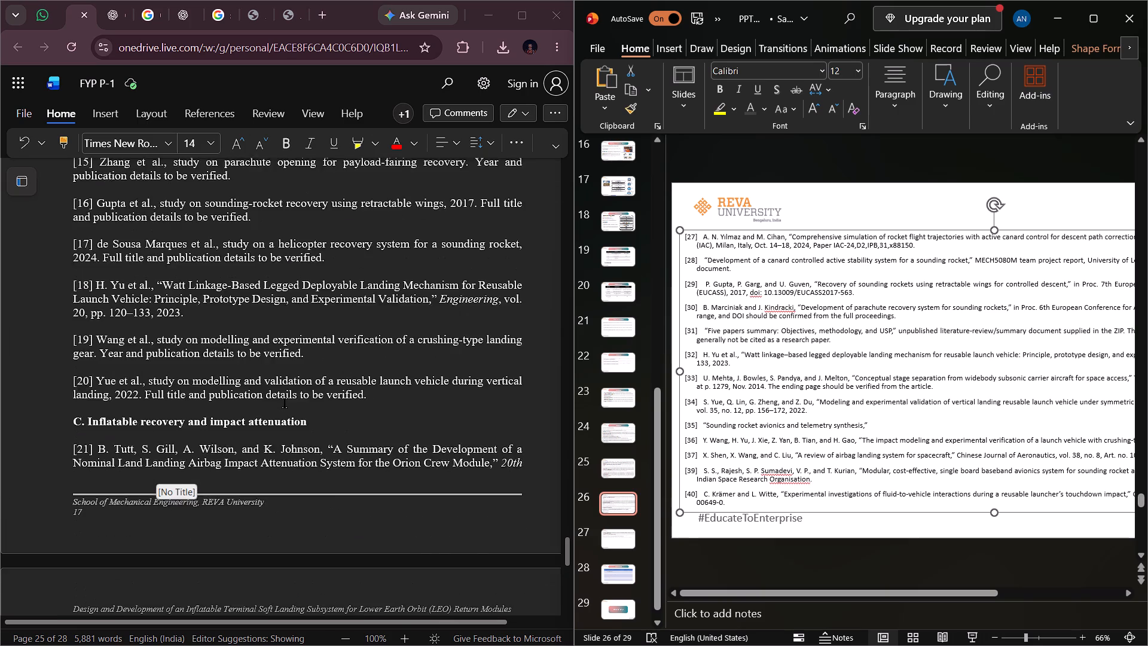
scroll(285, 403, up, 3)
scroll(285, 403, down, 2)
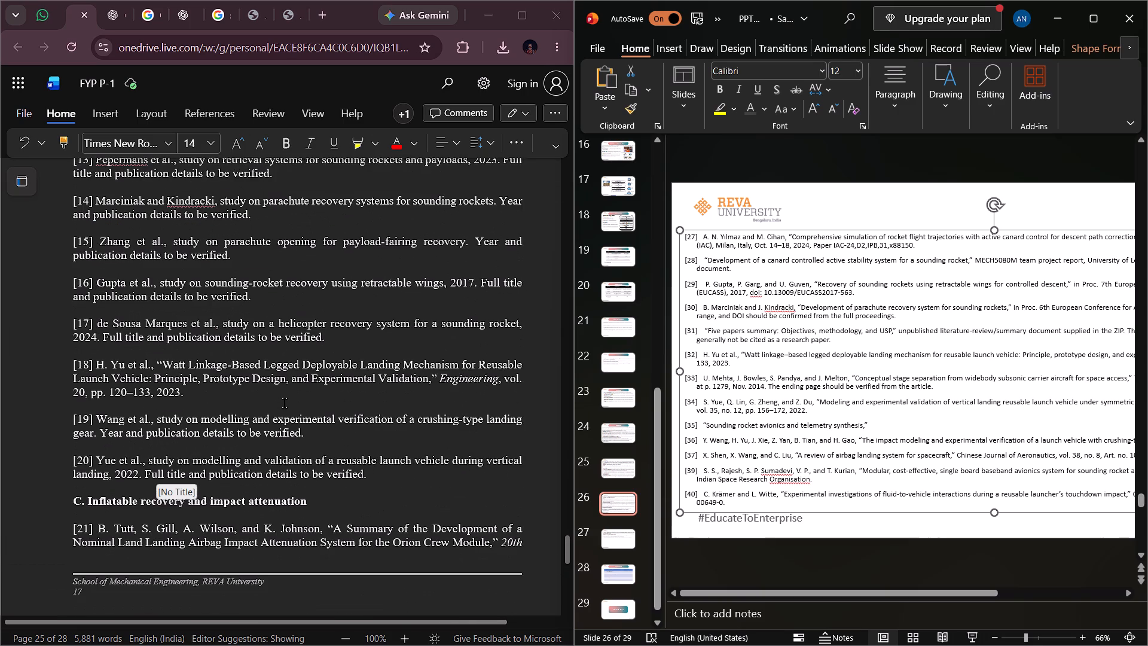
scroll(435, 439, up, 1)
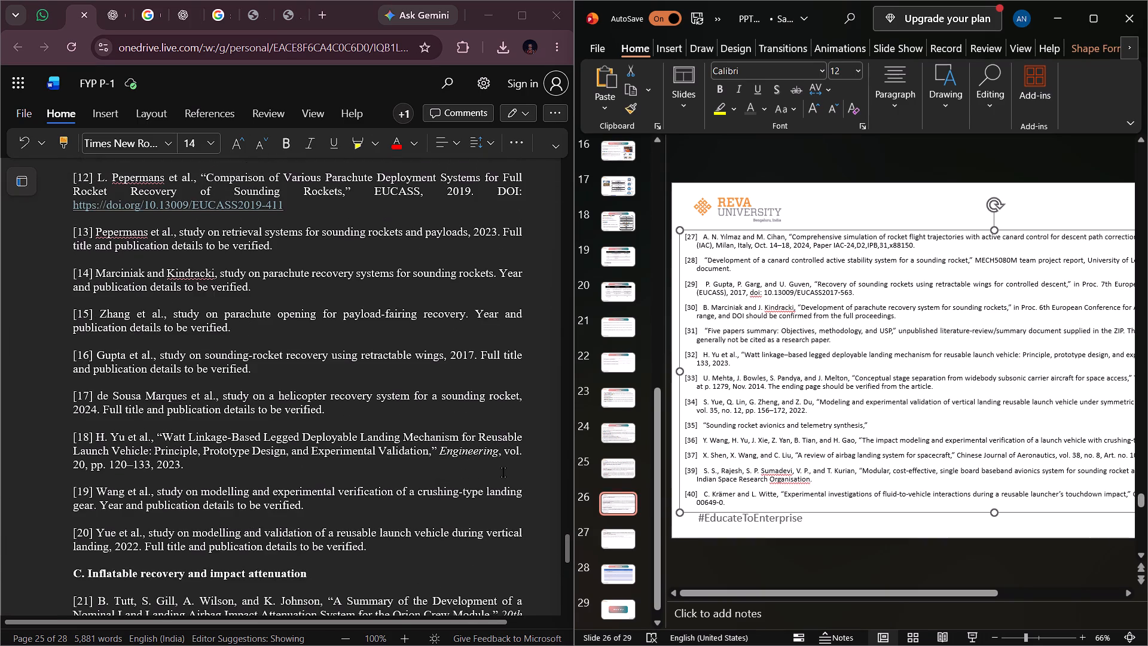
scroll(375, 456, up, 13)
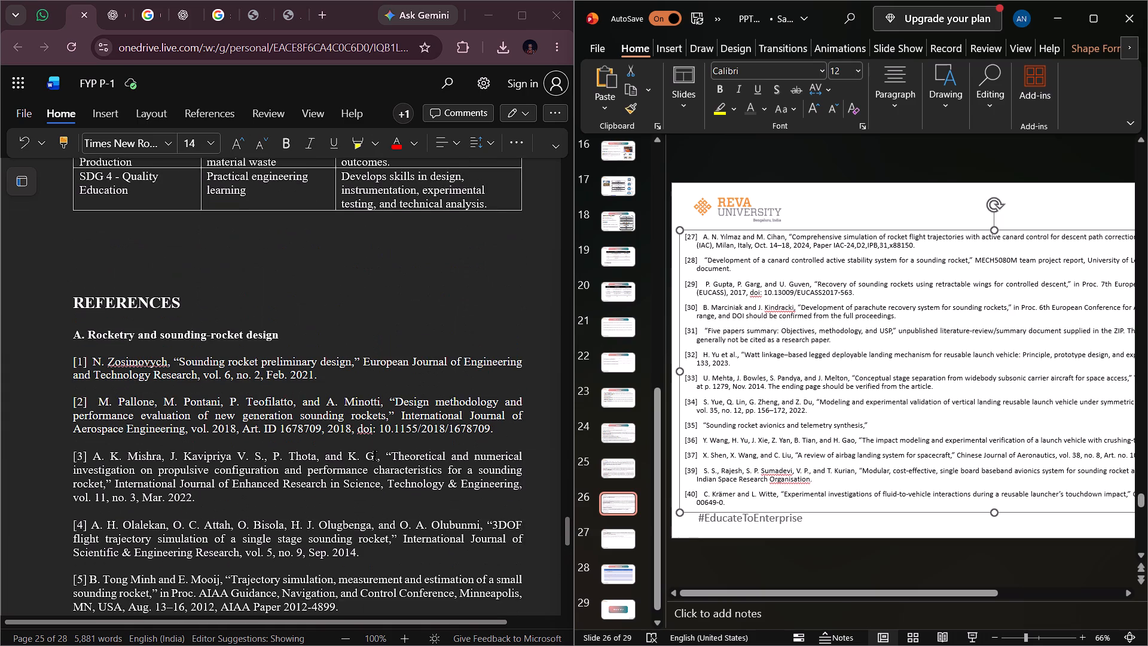
scroll(375, 456, down, 4)
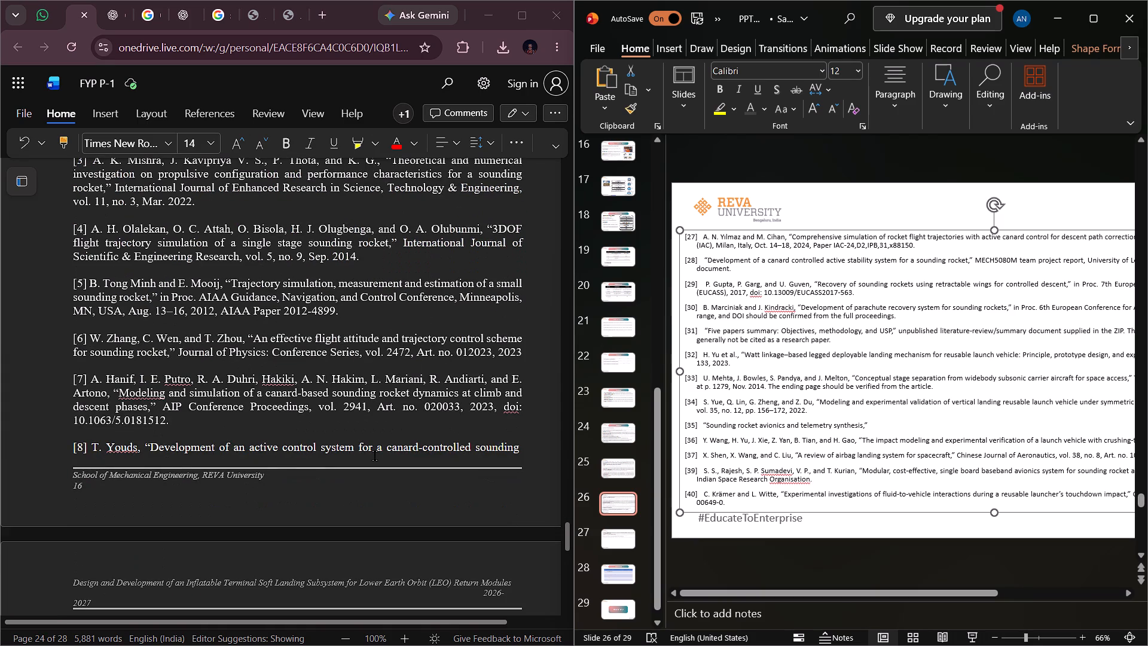
scroll(375, 456, down, 3)
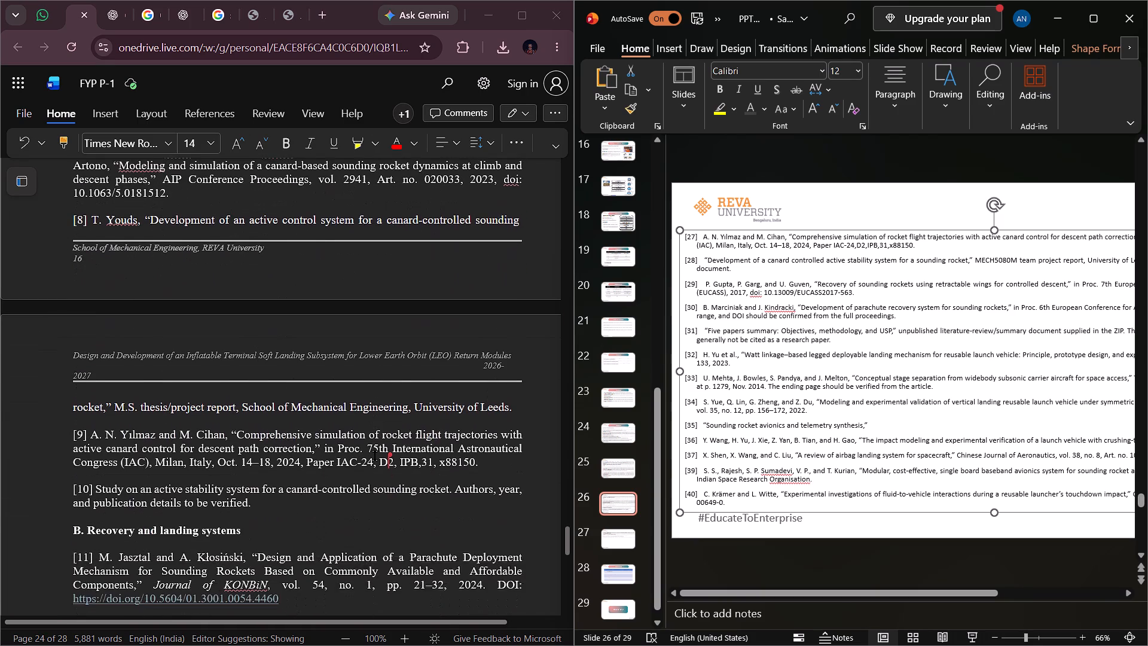
scroll(375, 456, down, 2)
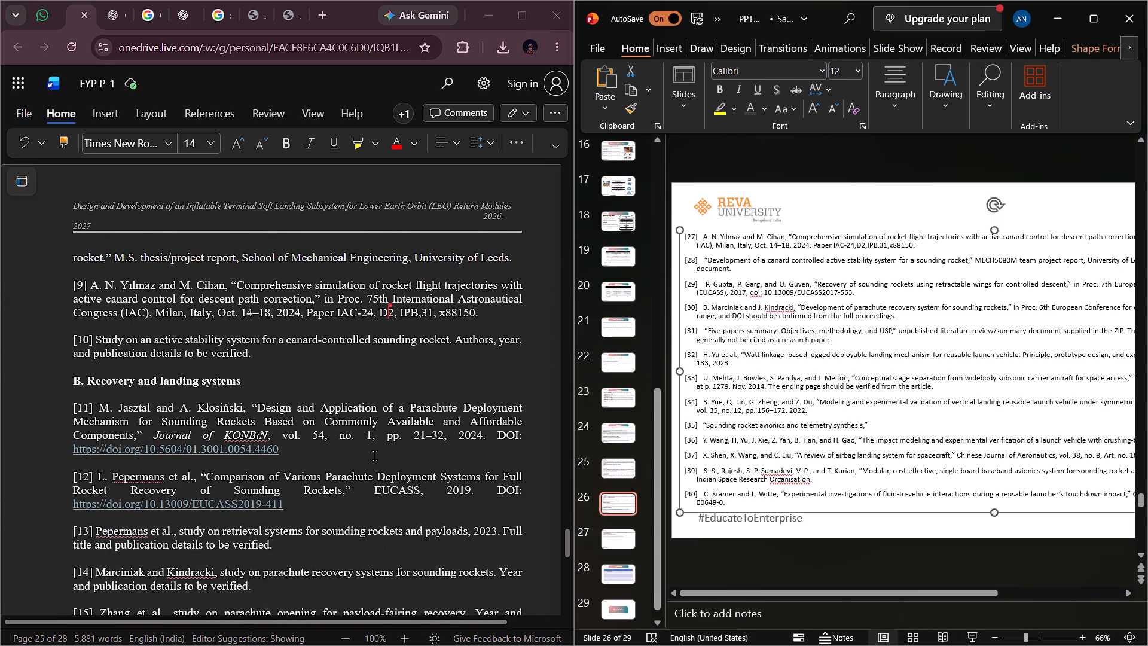
scroll(375, 456, down, 2)
scroll(375, 456, up, 1)
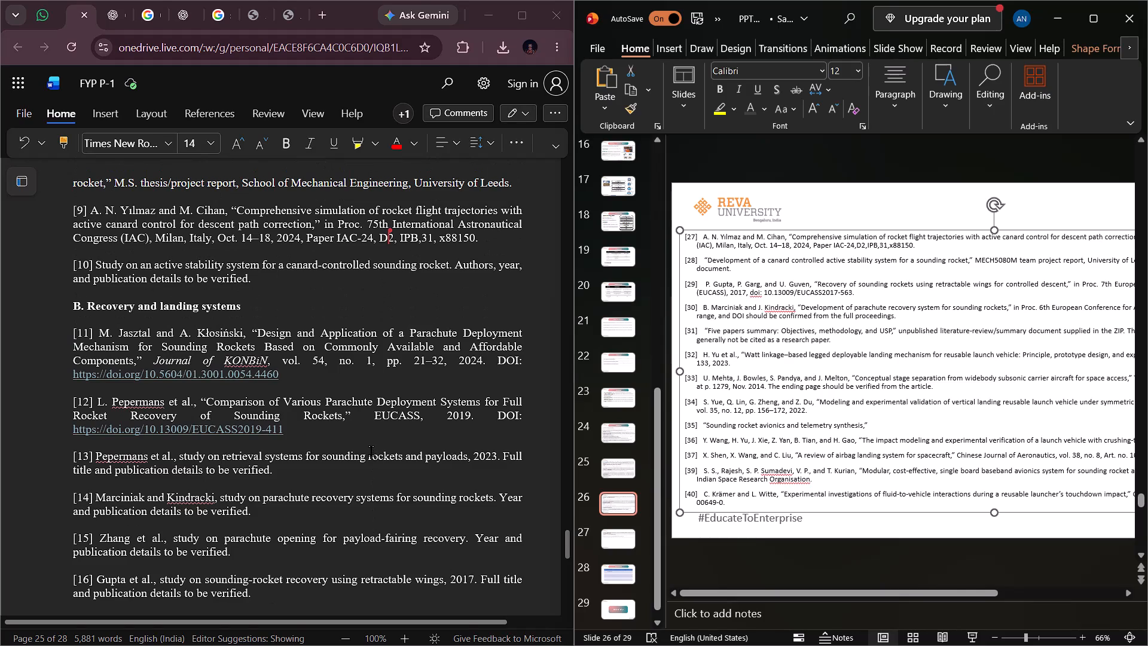
scroll(371, 451, down, 7)
scroll(371, 451, up, 2)
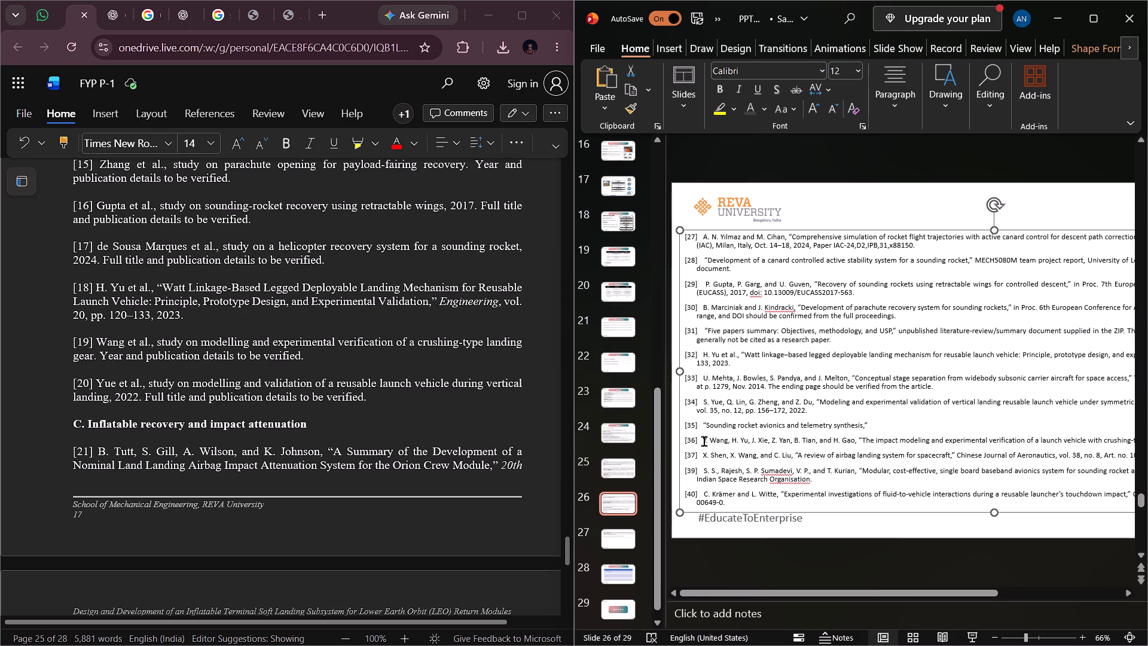
Replace the text of the report's reference [19] with slide 26's citation [36] on launch vehicle crushing-type landing gear, ending at “Actuators.”.
drag(699, 440, 1080, 438)
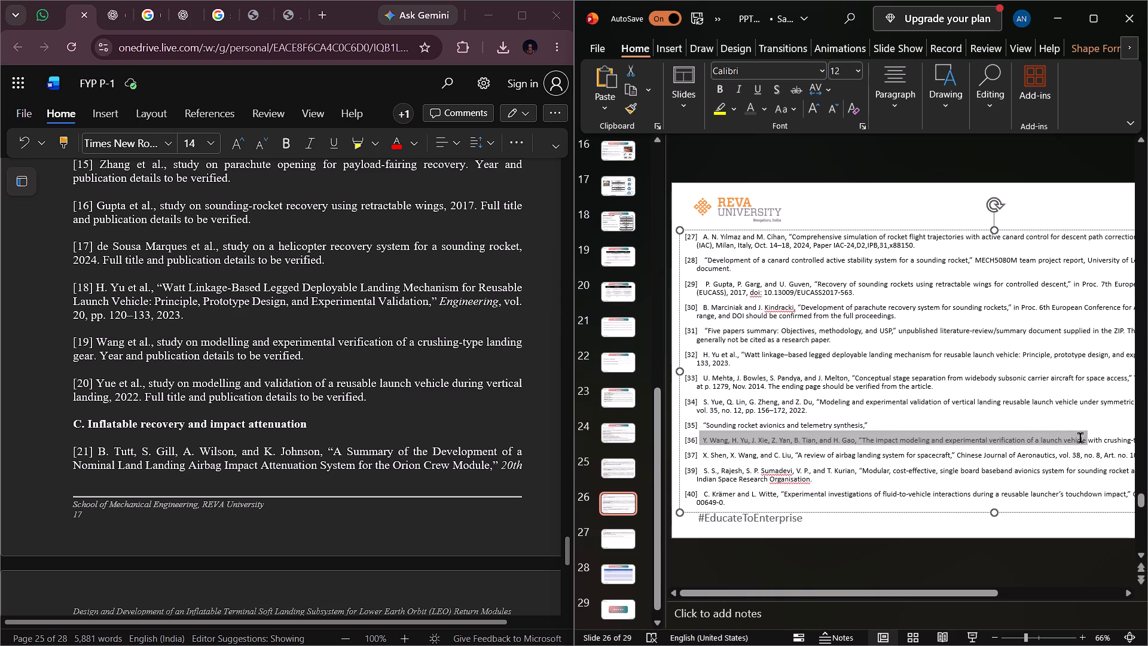
drag(1080, 438, 1071, 442)
key(ctrl+c)
scroll(938, 468, right, 2)
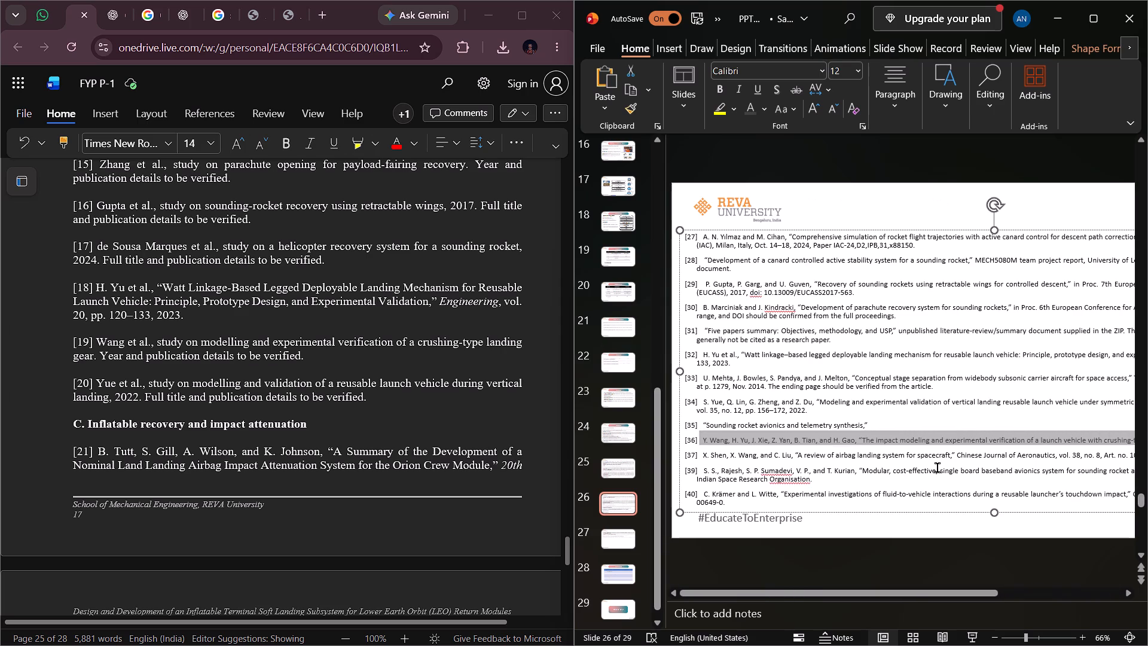
scroll(938, 468, right, 1)
click(248, 367)
click(237, 362)
drag(320, 360, 97, 343)
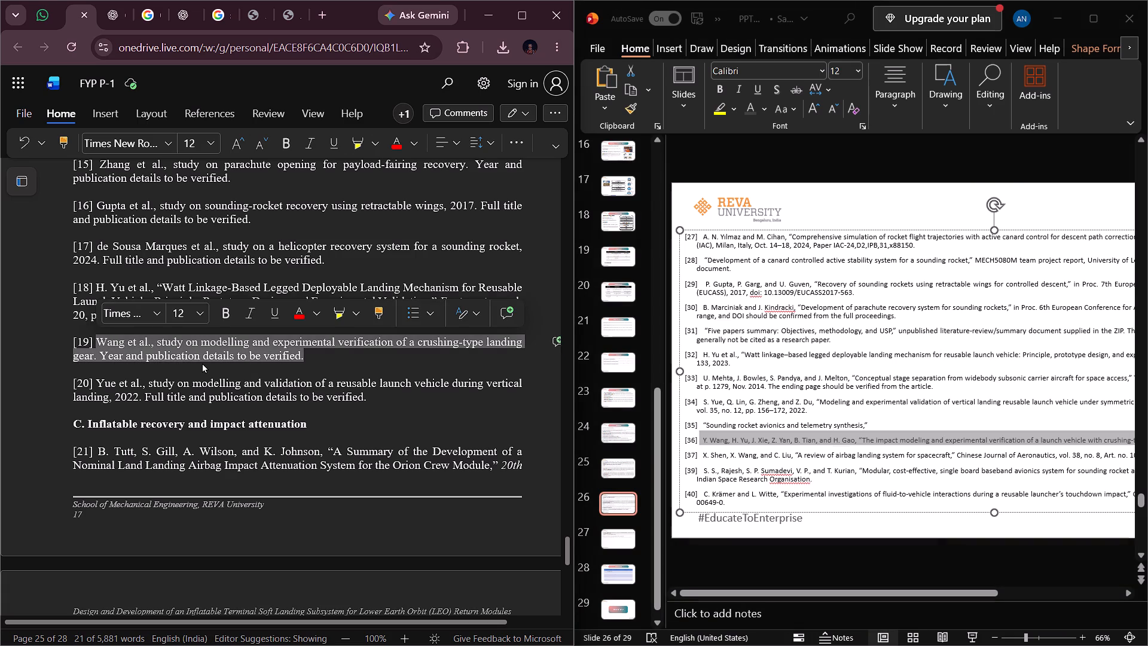
key(ctrl+v)
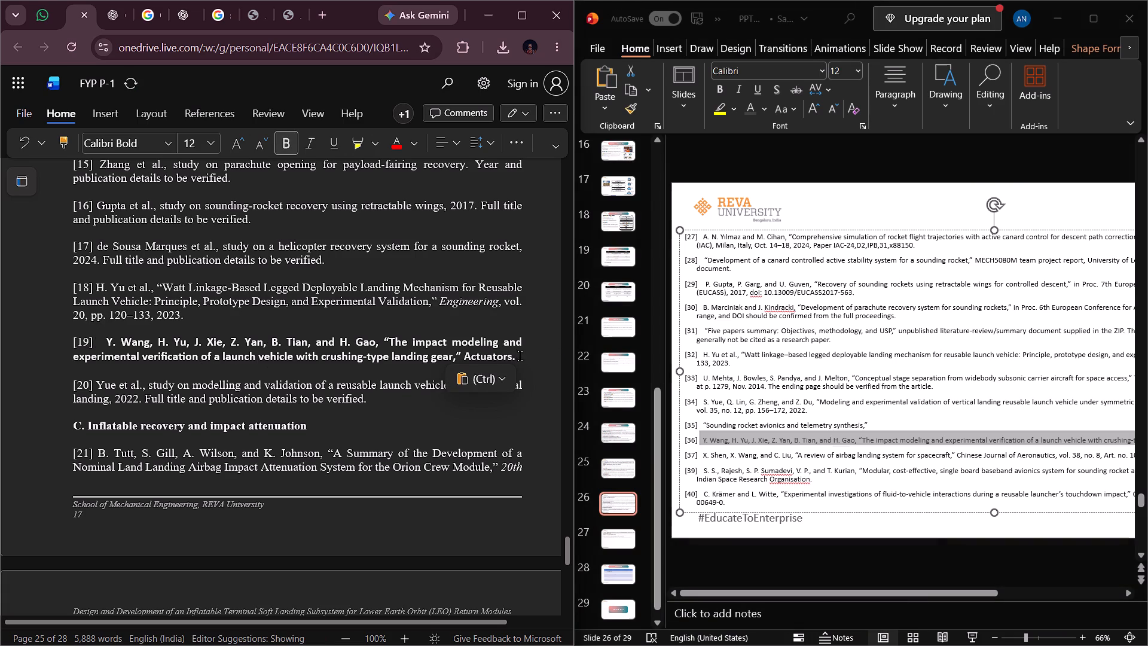
Remove the bold from reference [19]'s citation text and set its font to Times New Roman.
drag(521, 356, 412, 348)
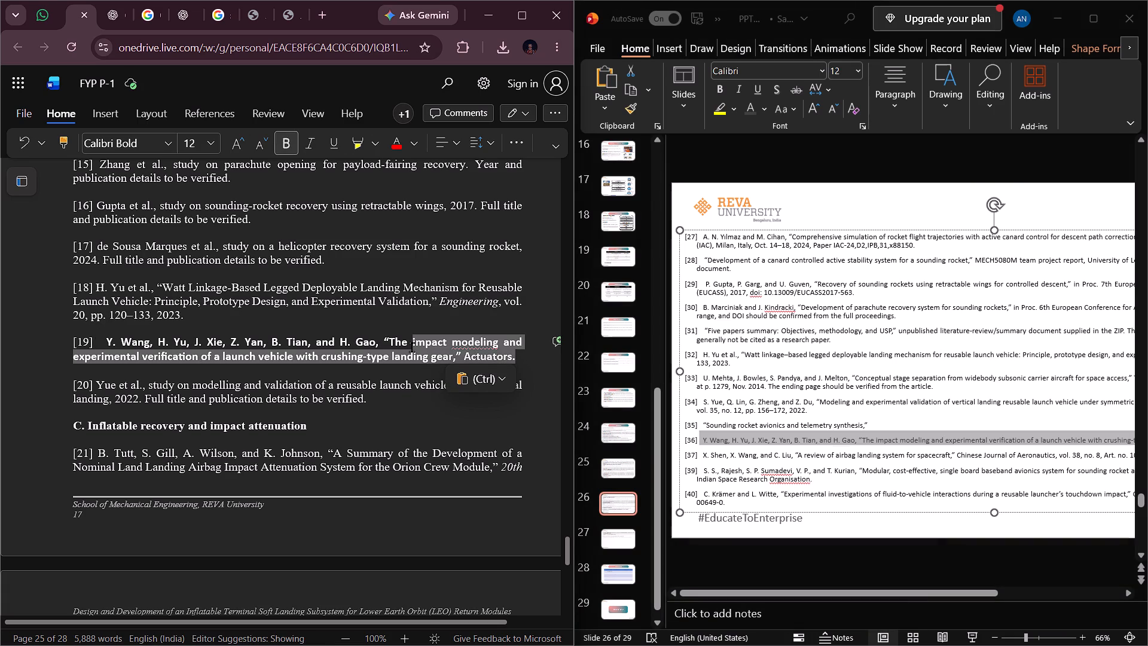
drag(412, 348, 100, 337)
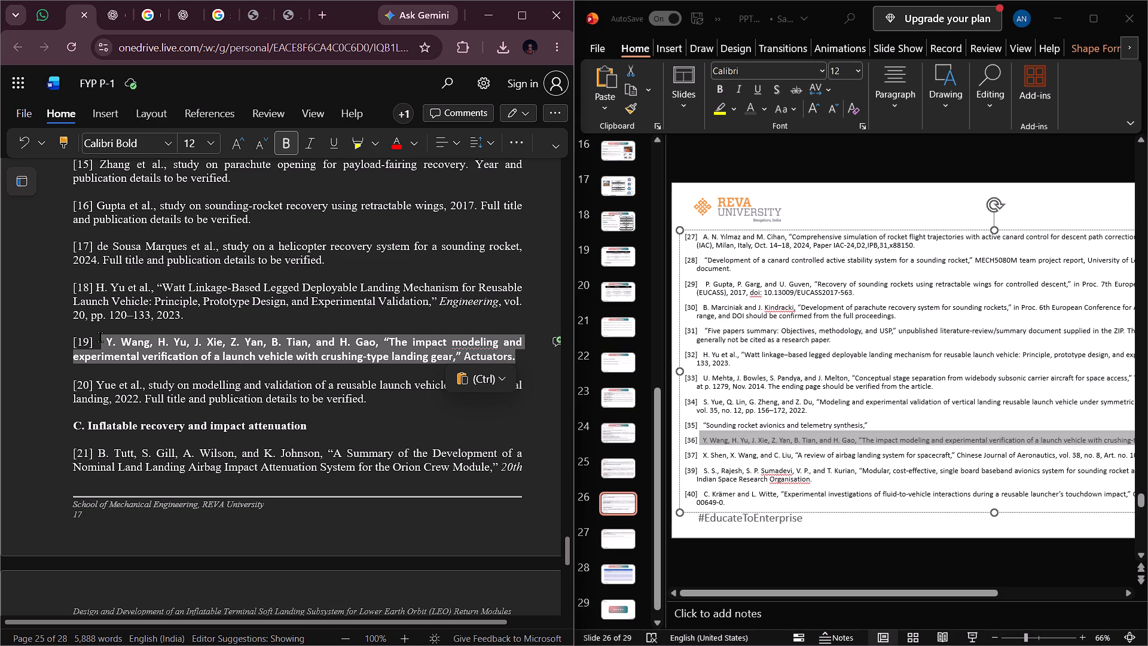
drag(100, 337, 107, 339)
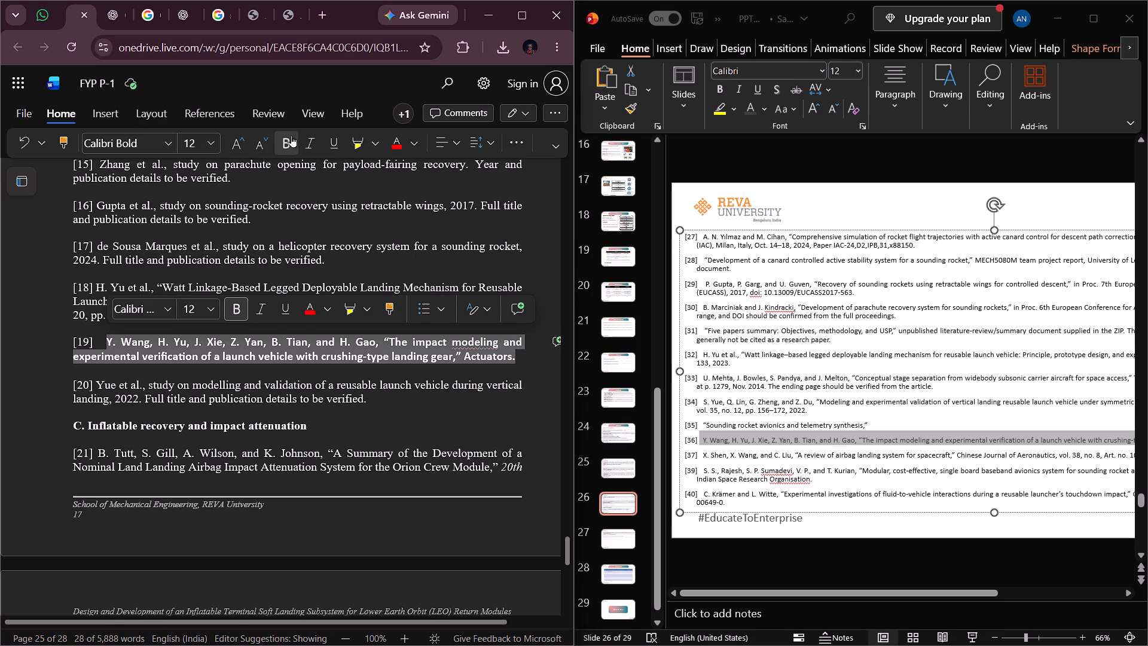
click(288, 141)
click(163, 145)
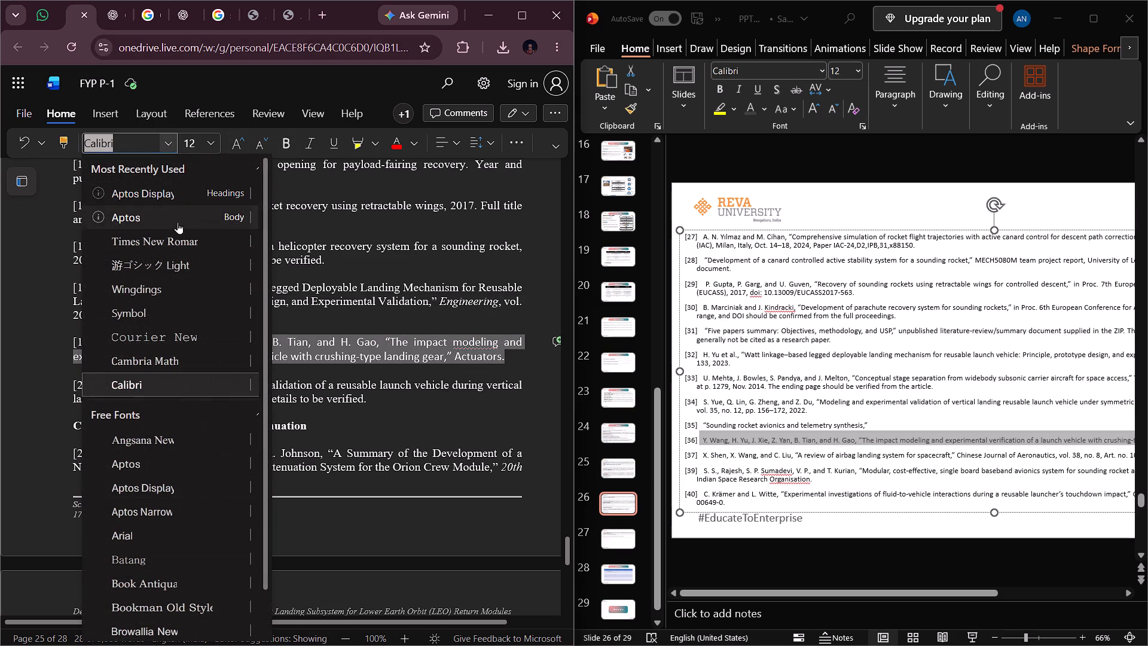
click(167, 234)
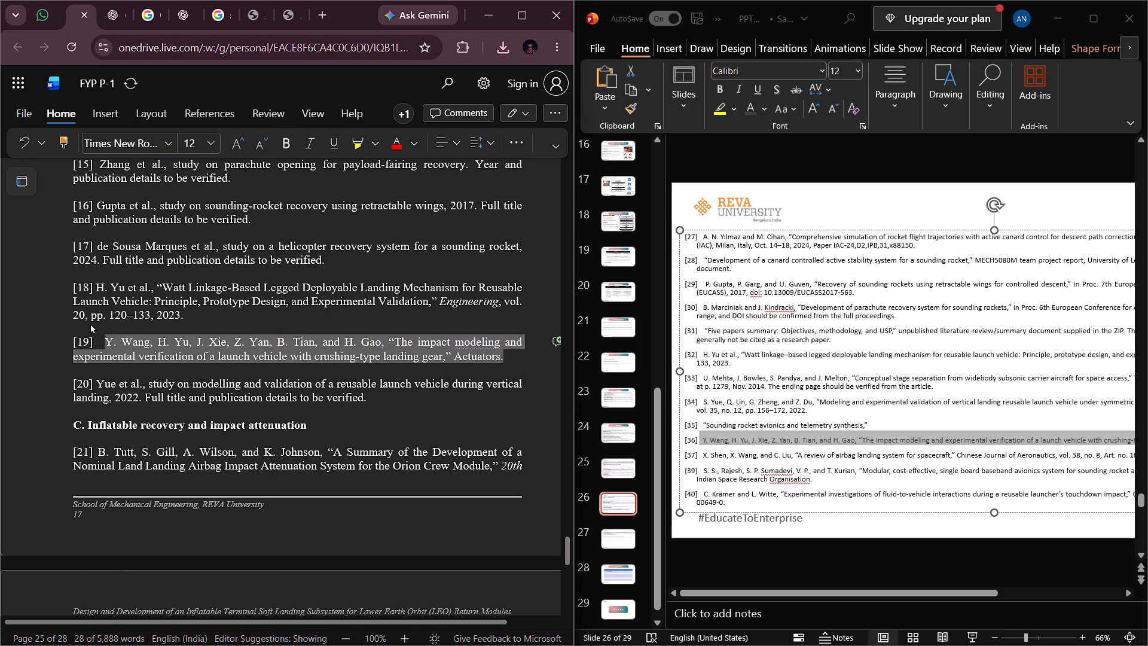
Reduce the gap between the number [19] and its first author to a single space.
click(100, 341)
key(Right)
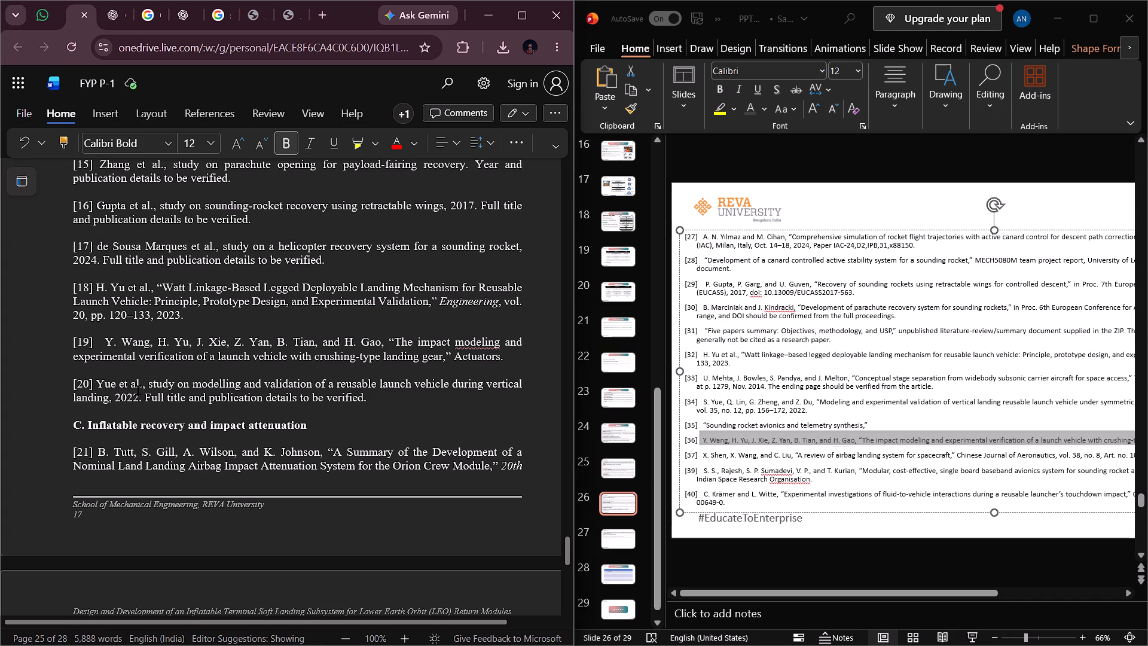
key(BackSpace)
key(BackSpace)
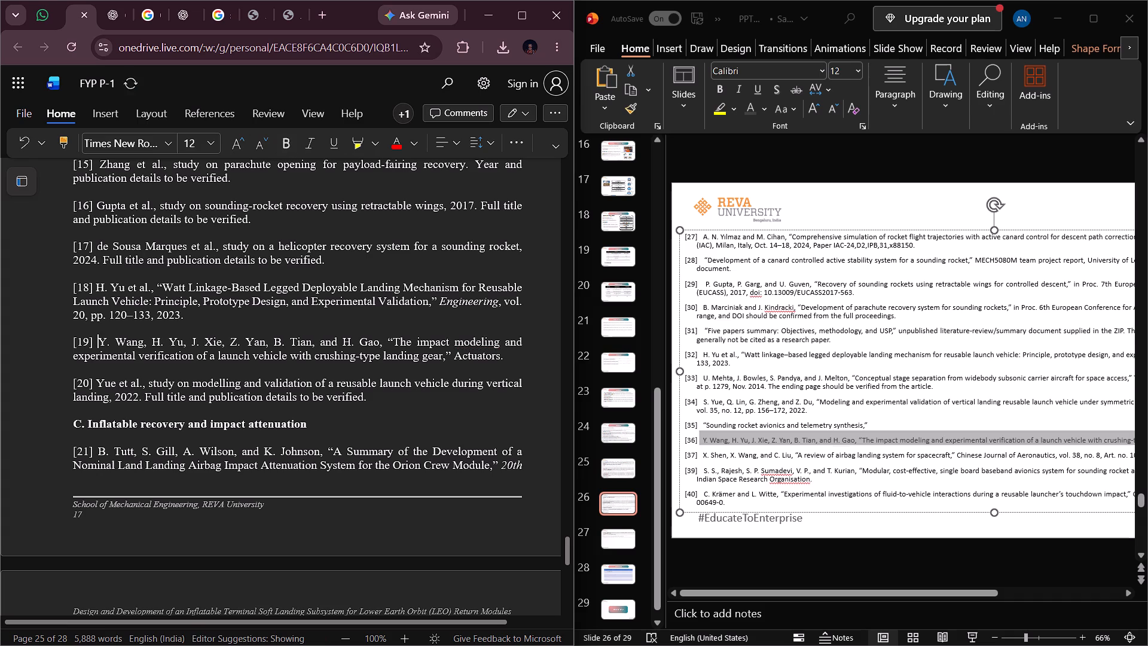
key(BackSpace)
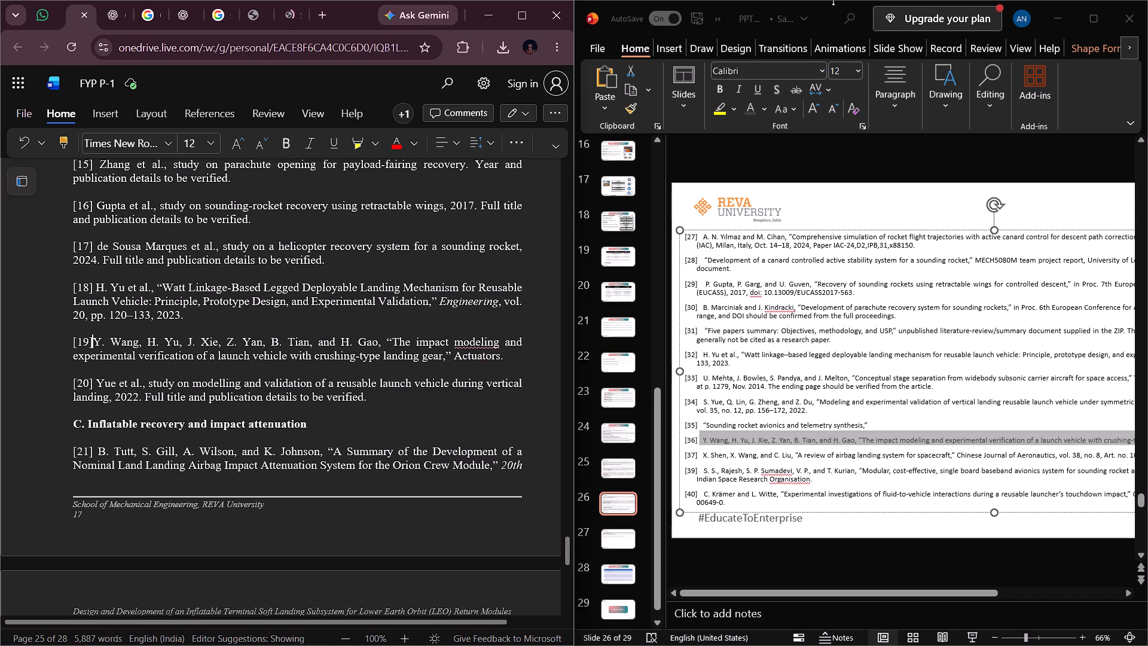
key(space)
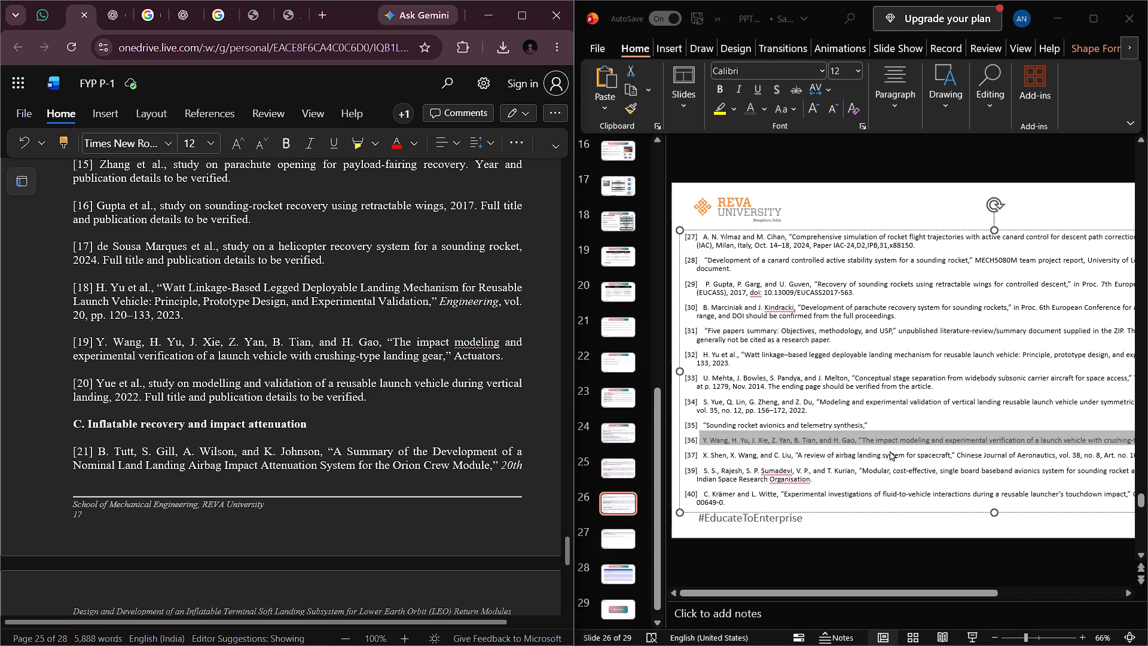
Compare the report's recovery and landing references [10] to [20] with slide 26 to find the next incomplete entry to replace.
click(877, 468)
click(875, 472)
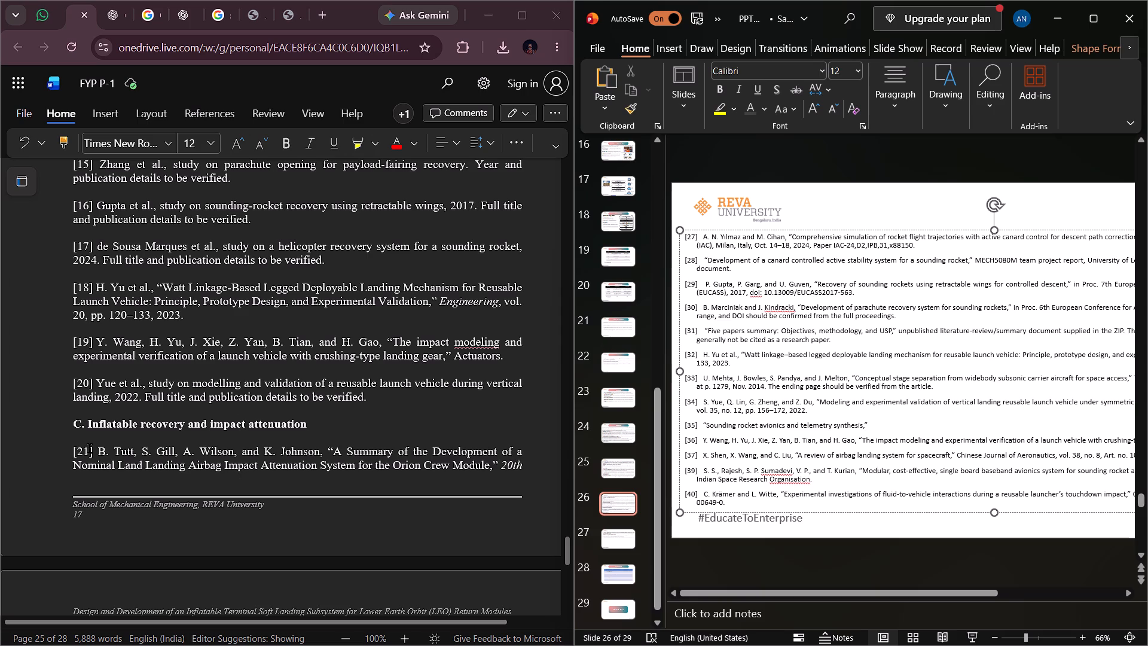
scroll(167, 480, up, 1)
scroll(169, 497, down, 1)
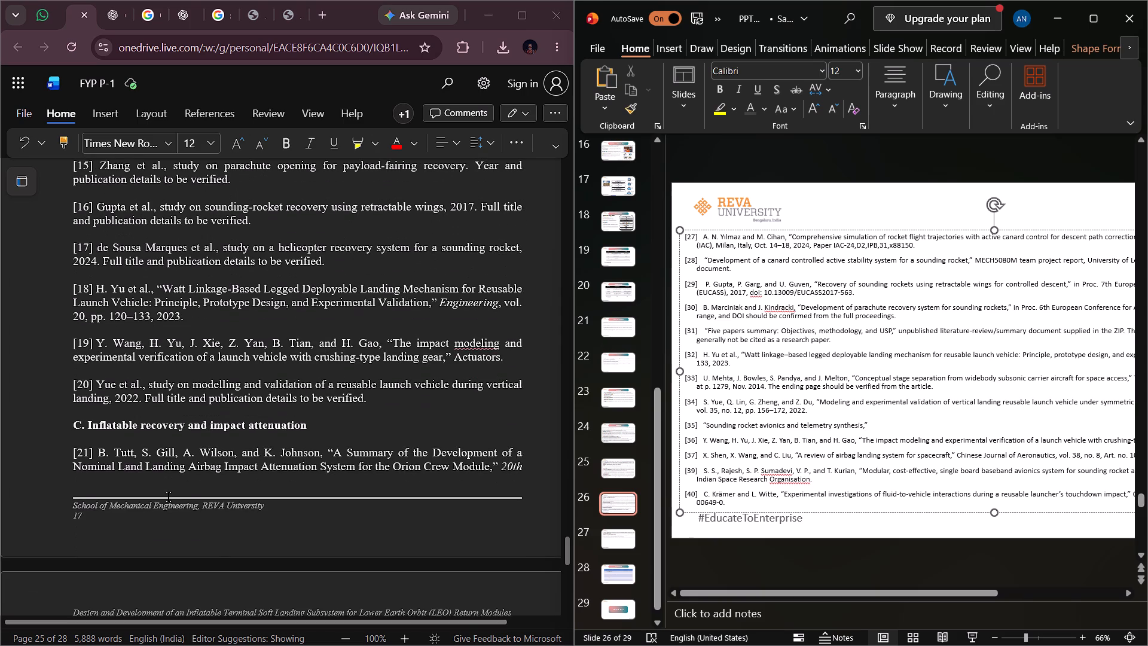
scroll(169, 495, up, 2)
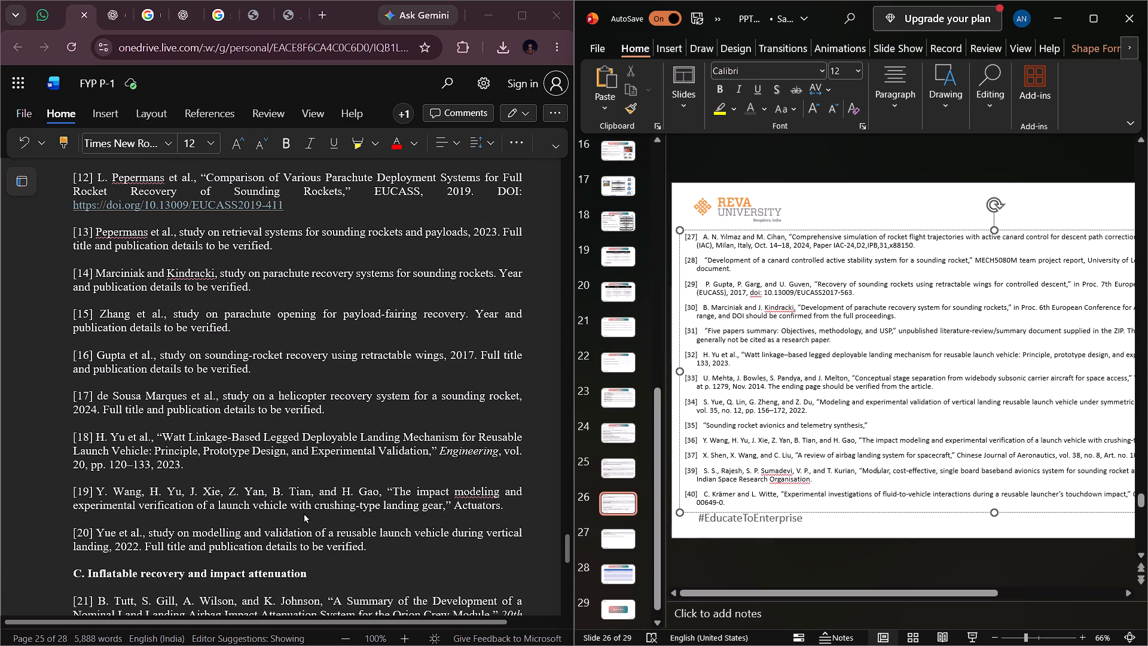
scroll(304, 513, down, 1)
scroll(174, 474, up, 1)
scroll(337, 396, up, 2)
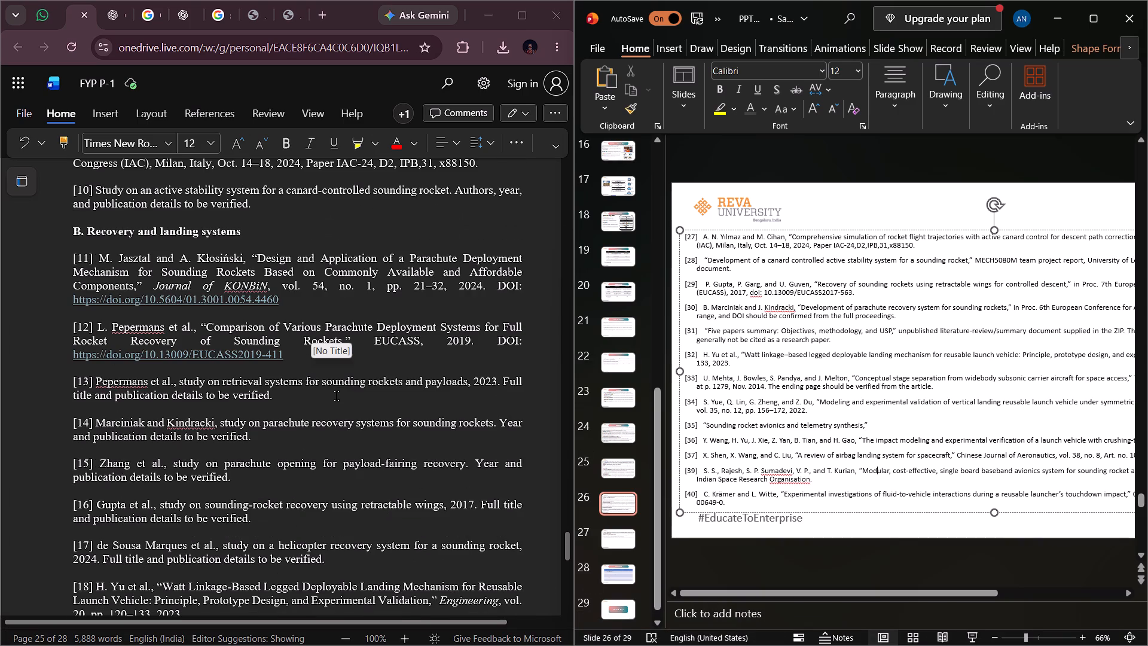
scroll(347, 456, down, 2)
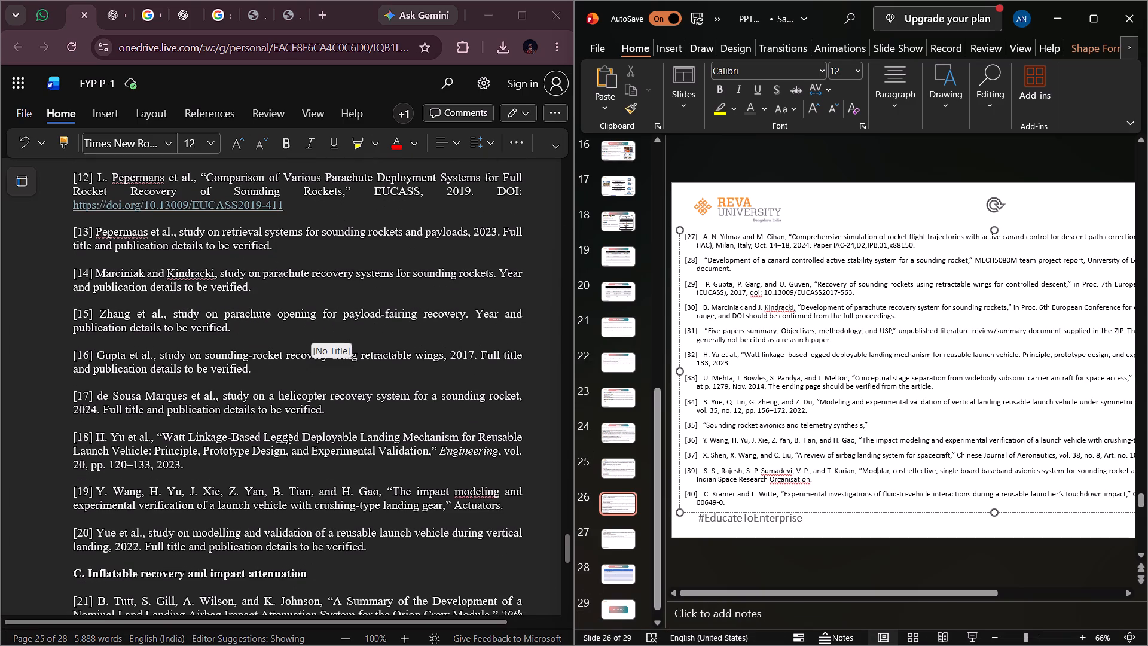
Replace the text of the report's reference [16] with slide 26's citation [29] on recovering sounding rockets using retractable wings.
drag(264, 374, 99, 352)
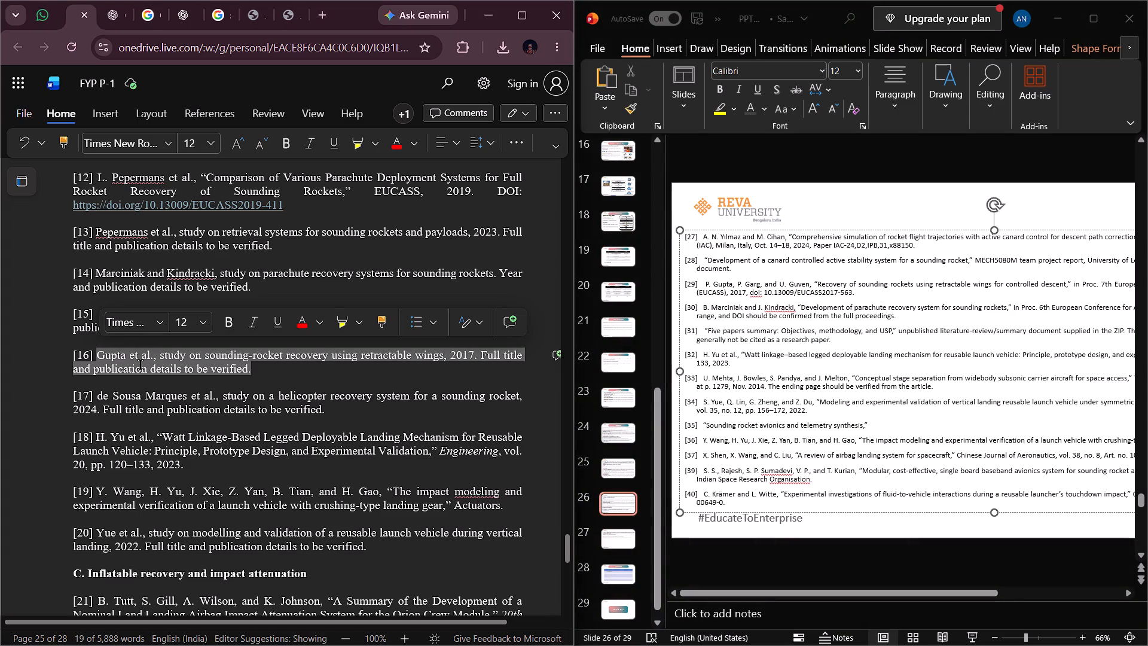
key(backslash)
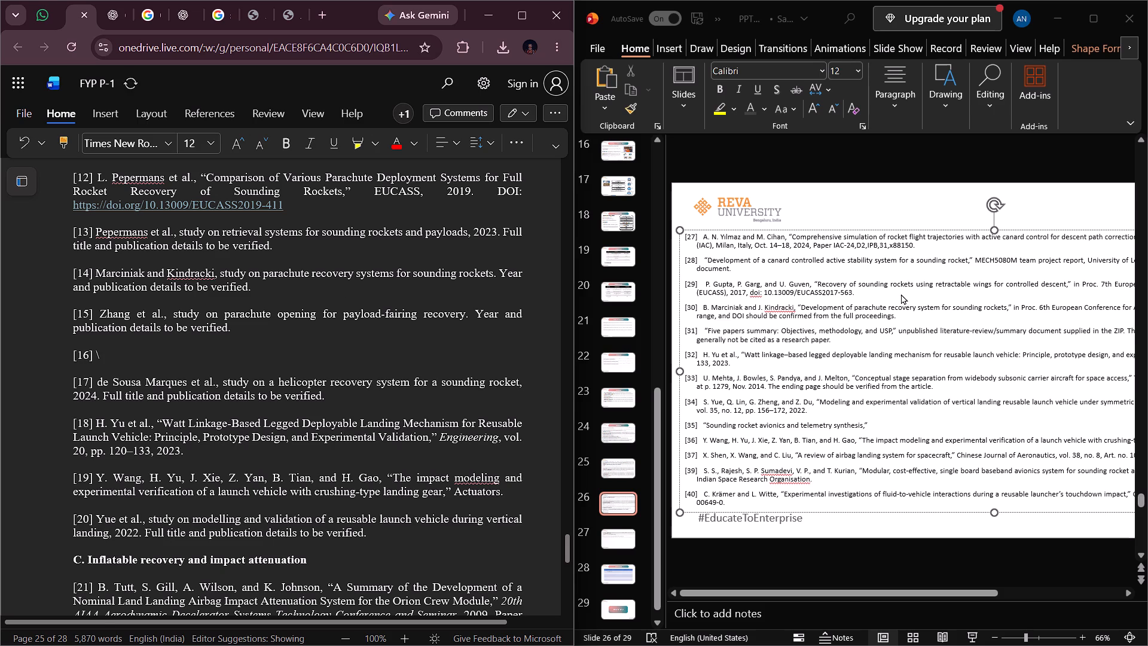
click(882, 291)
drag(859, 295, 704, 286)
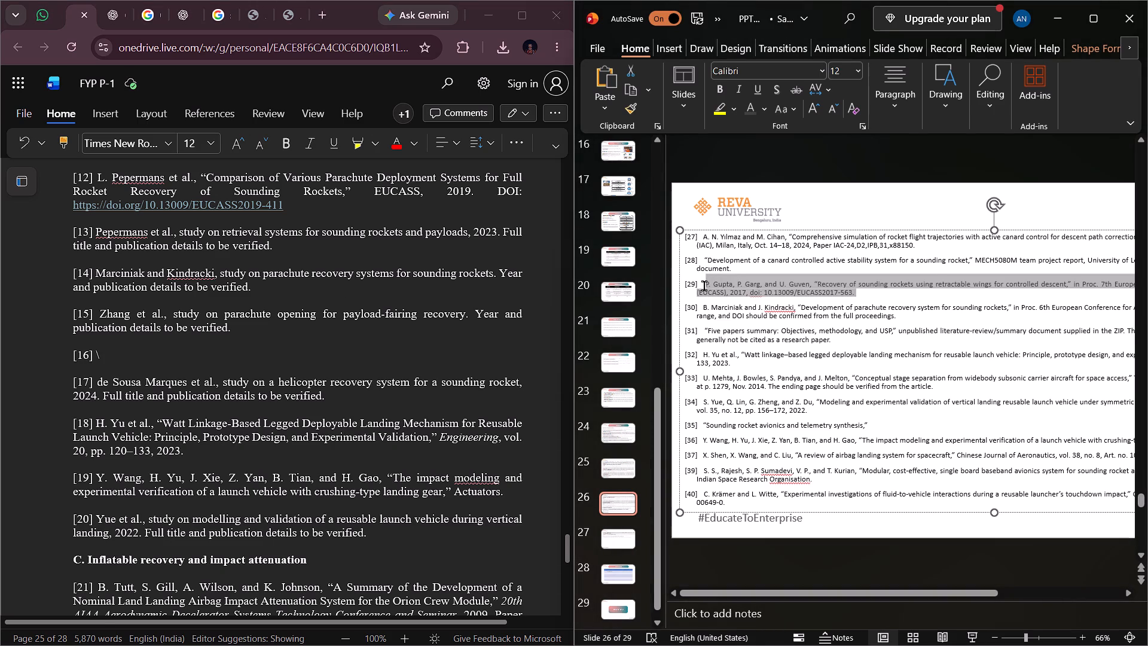
drag(704, 286, 706, 287)
key(ctrl+c)
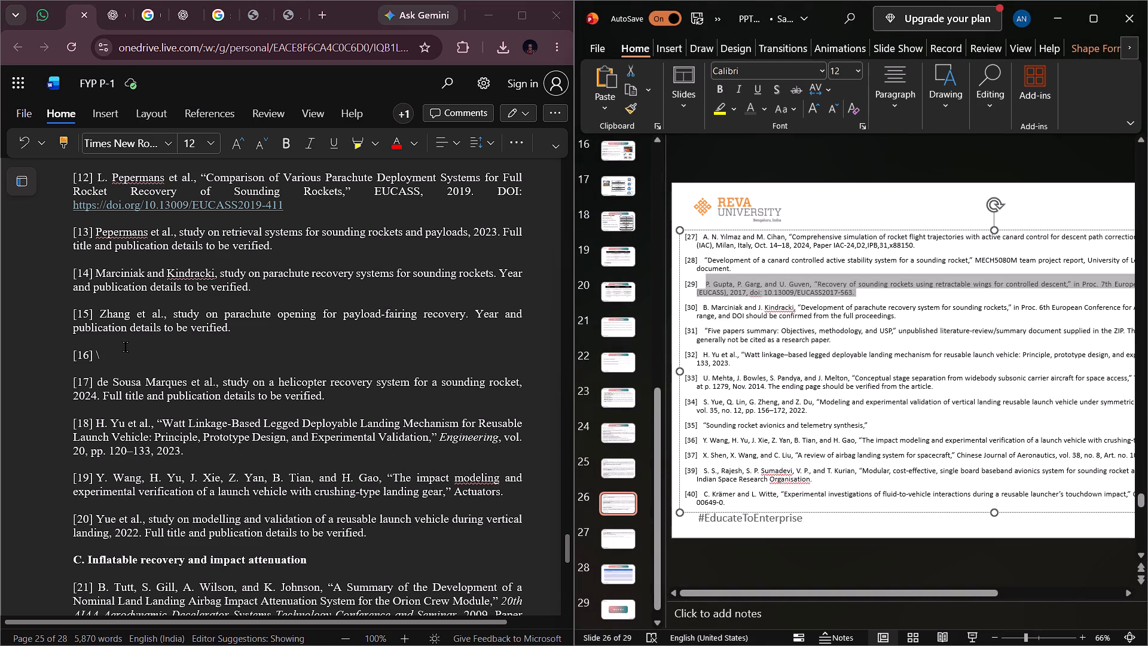
click(127, 356)
key(BackSpace)
key(ctrl+v)
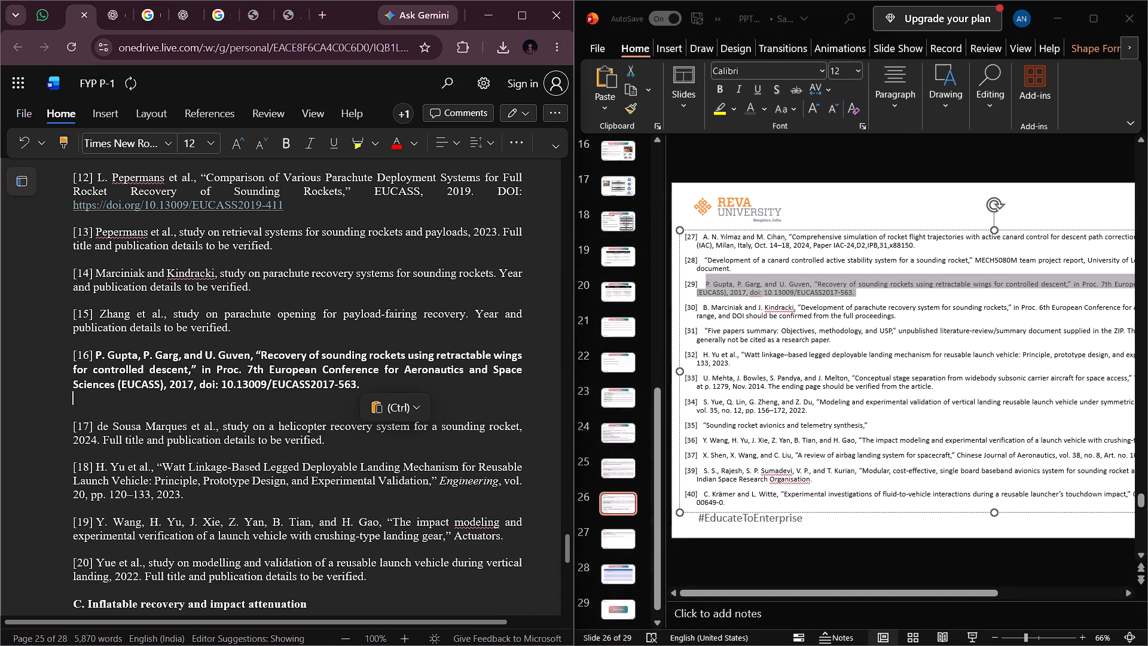
Set reference [16]'s citation text to non-bold Times New Roman and leave one blank line before reference [17].
drag(371, 384, 93, 348)
click(217, 316)
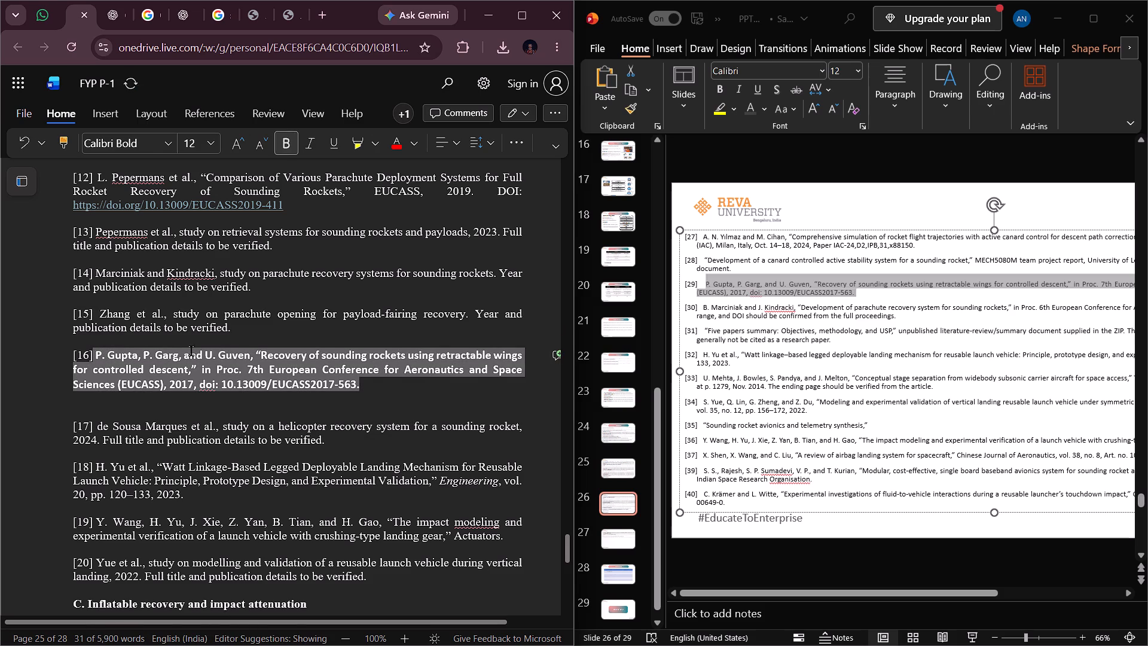
click(163, 146)
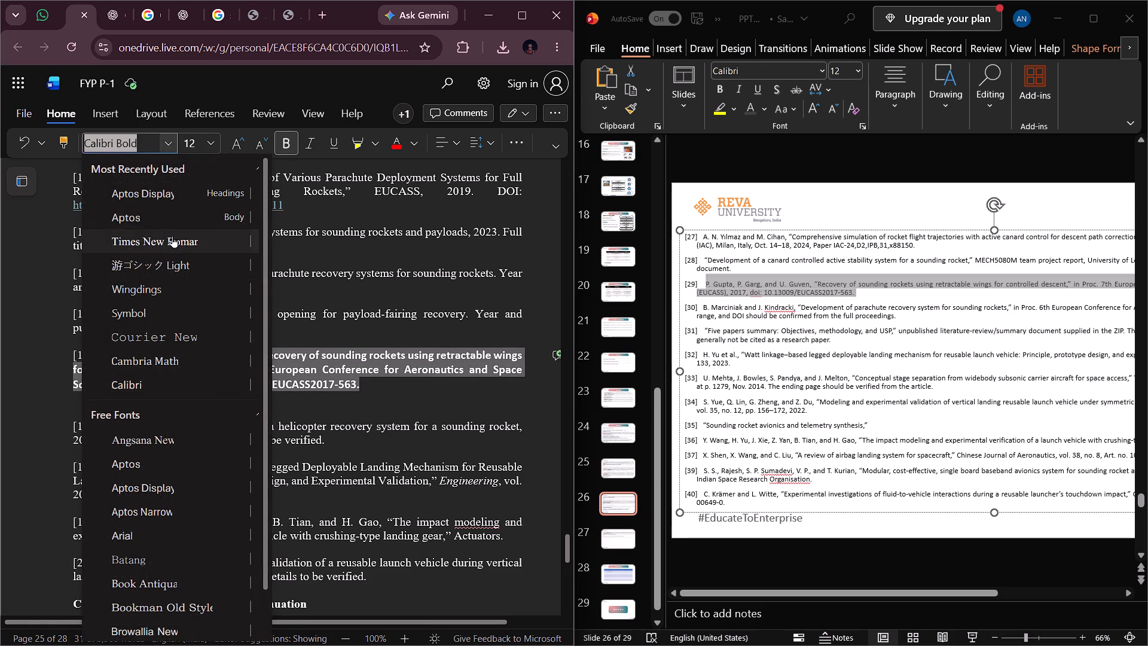
click(173, 237)
click(85, 407)
key(BackSpace)
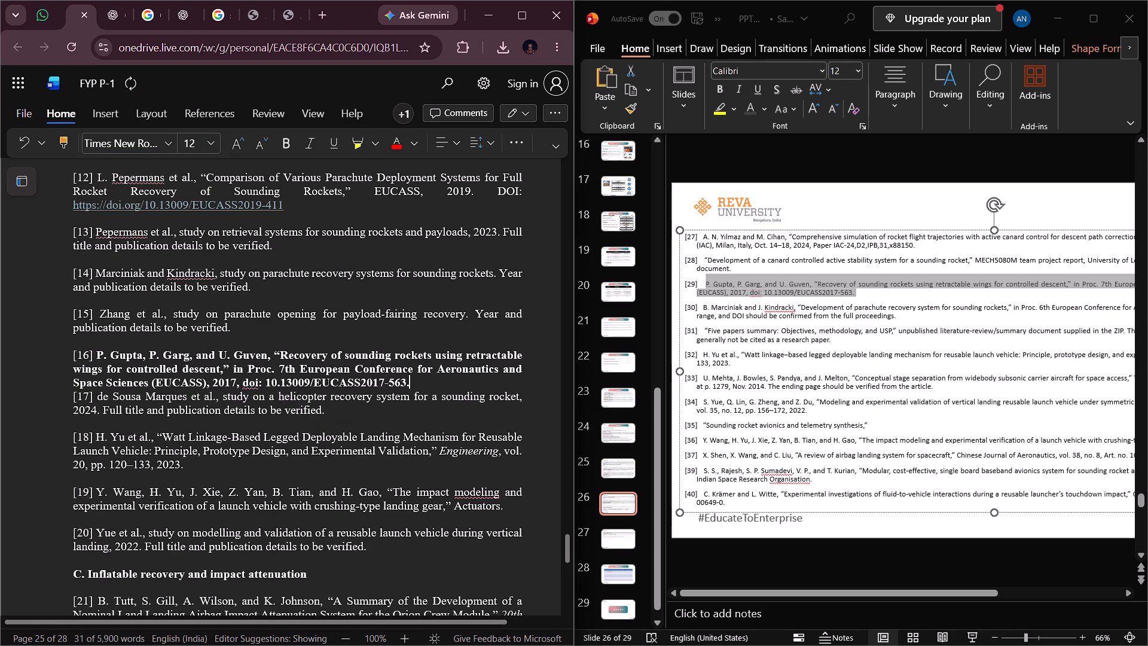
key(Return)
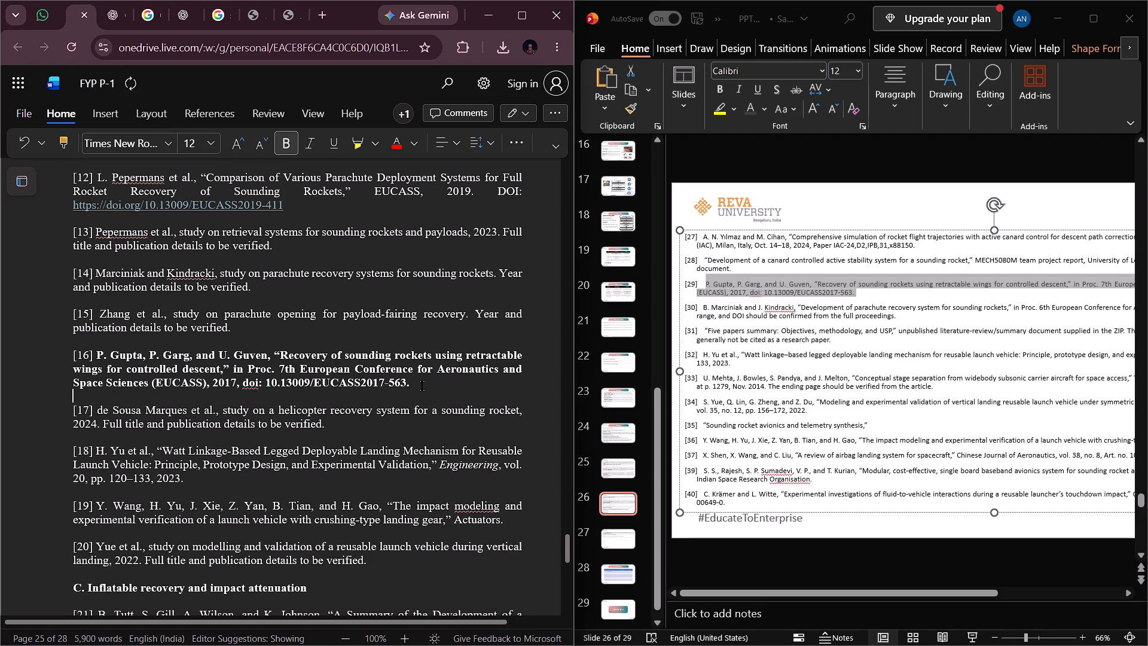
drag(421, 386, 99, 356)
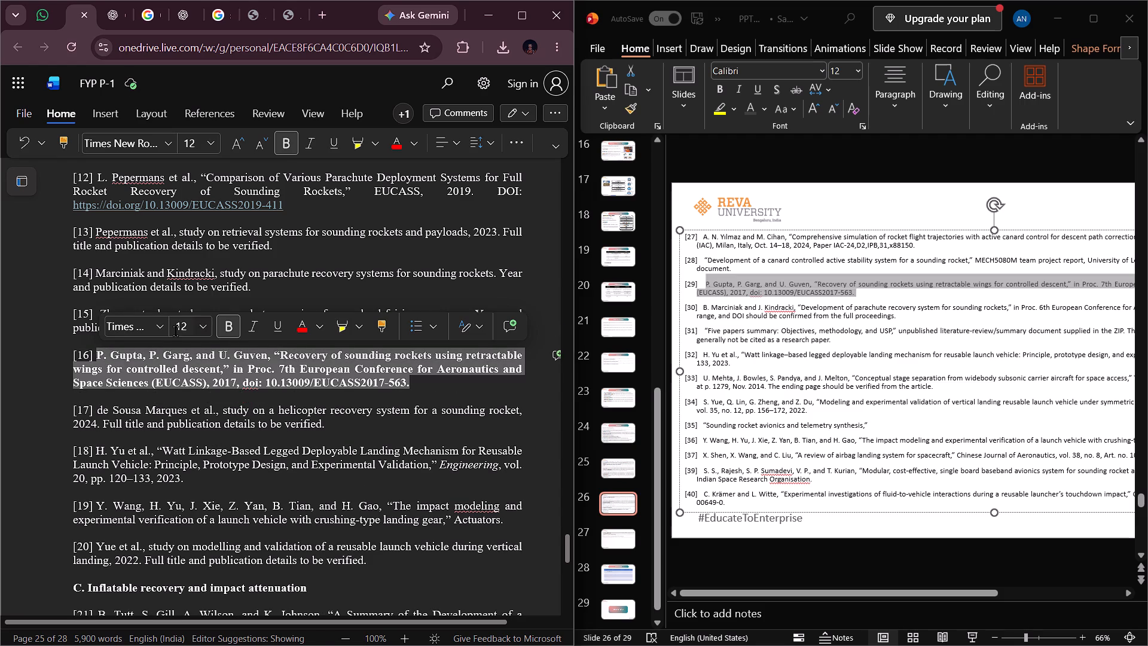
click(223, 328)
click(325, 392)
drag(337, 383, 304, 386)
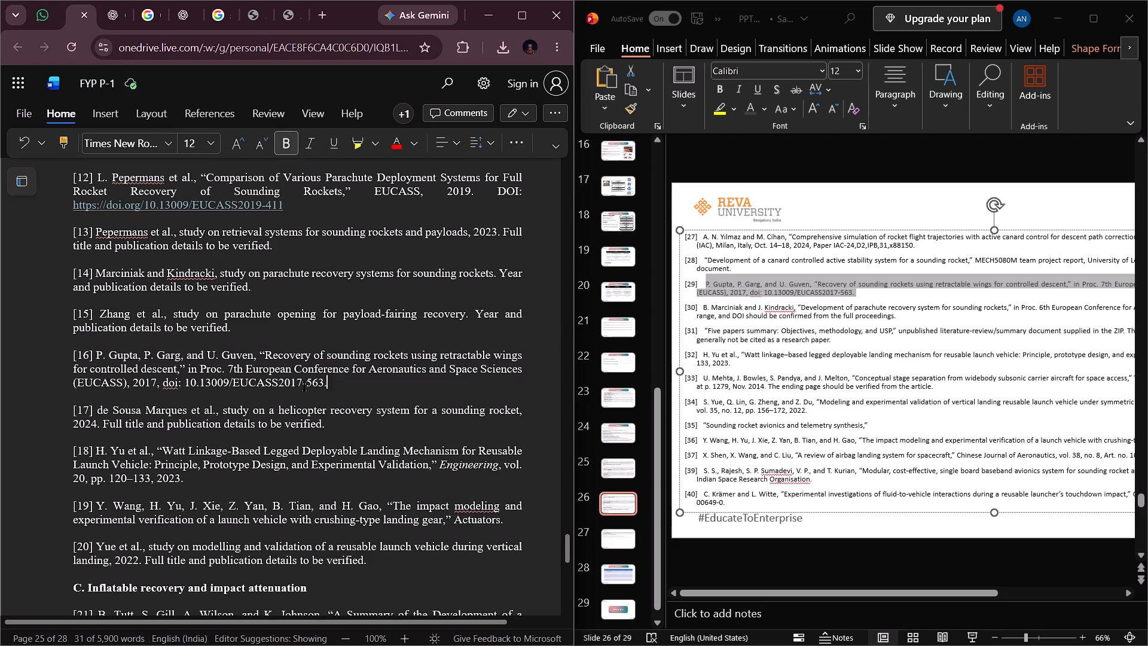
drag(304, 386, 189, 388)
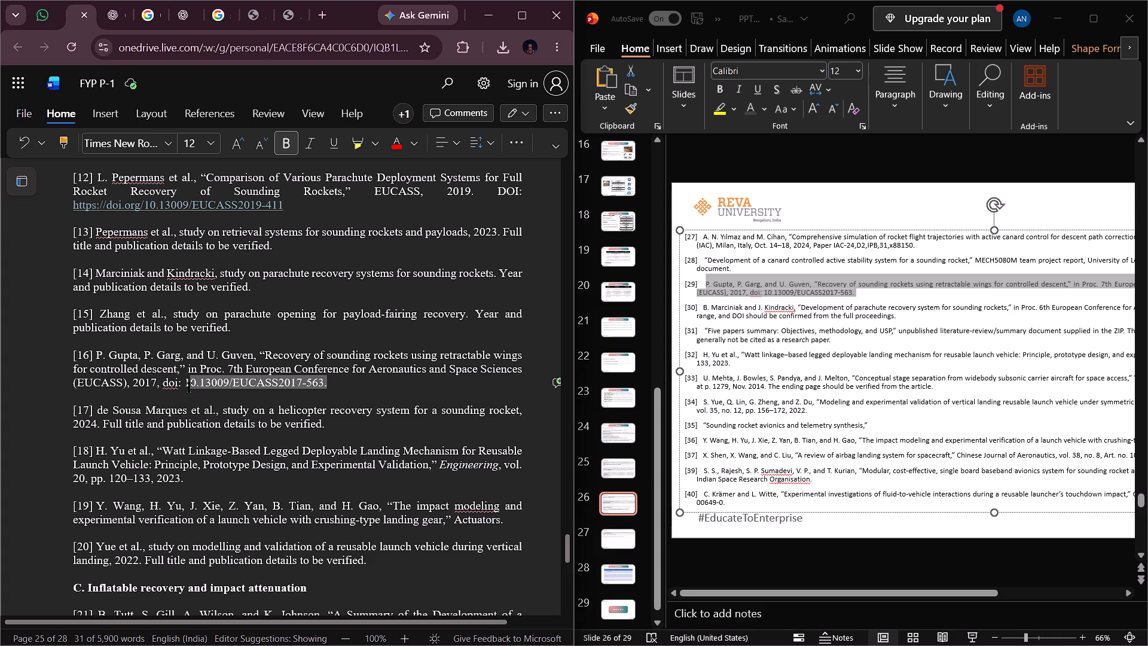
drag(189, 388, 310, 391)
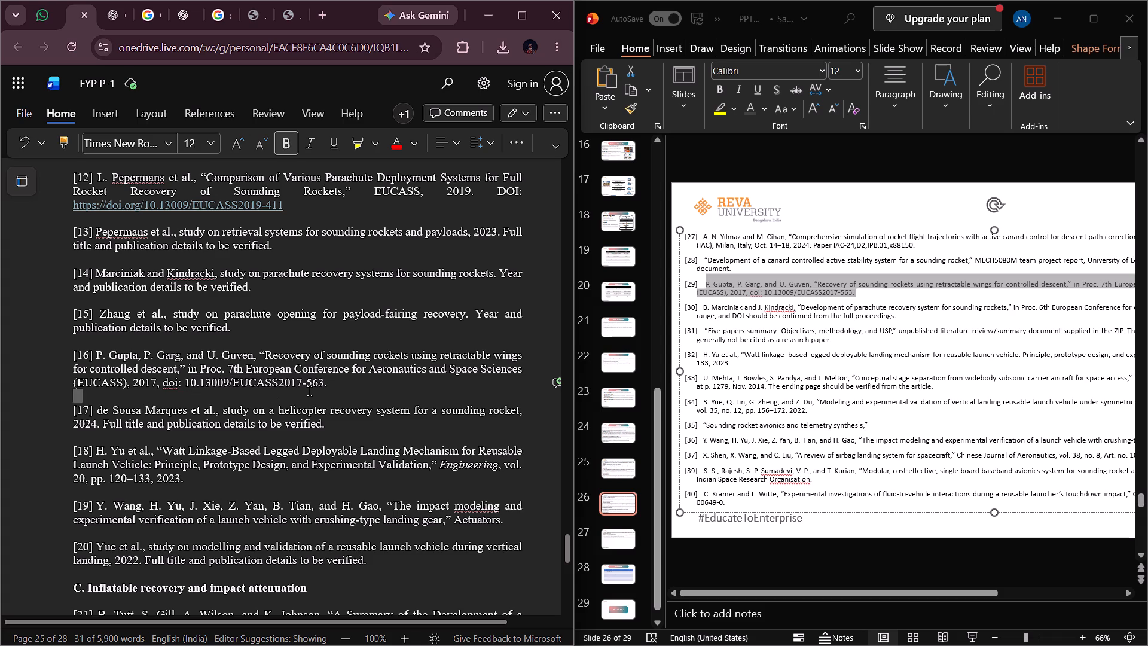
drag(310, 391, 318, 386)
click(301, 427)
Replace the text of the report's reference [20] with slide 26's citation [32] on the Watt linkage-based legged deployable landing mechanism.
scroll(282, 464, down, 2)
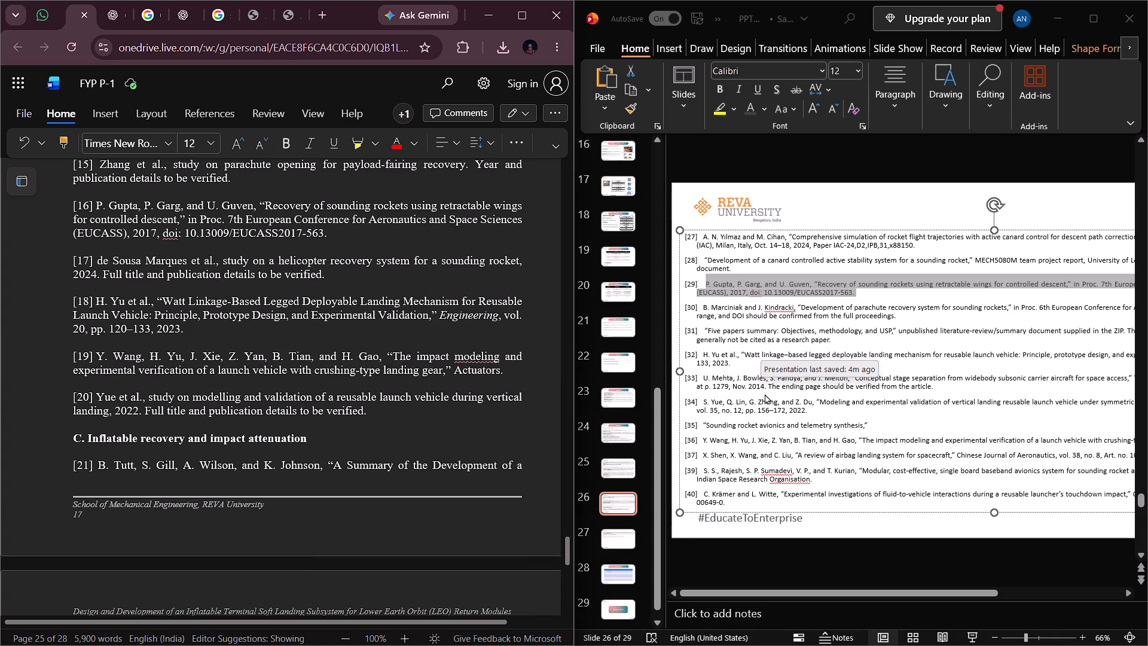
click(735, 358)
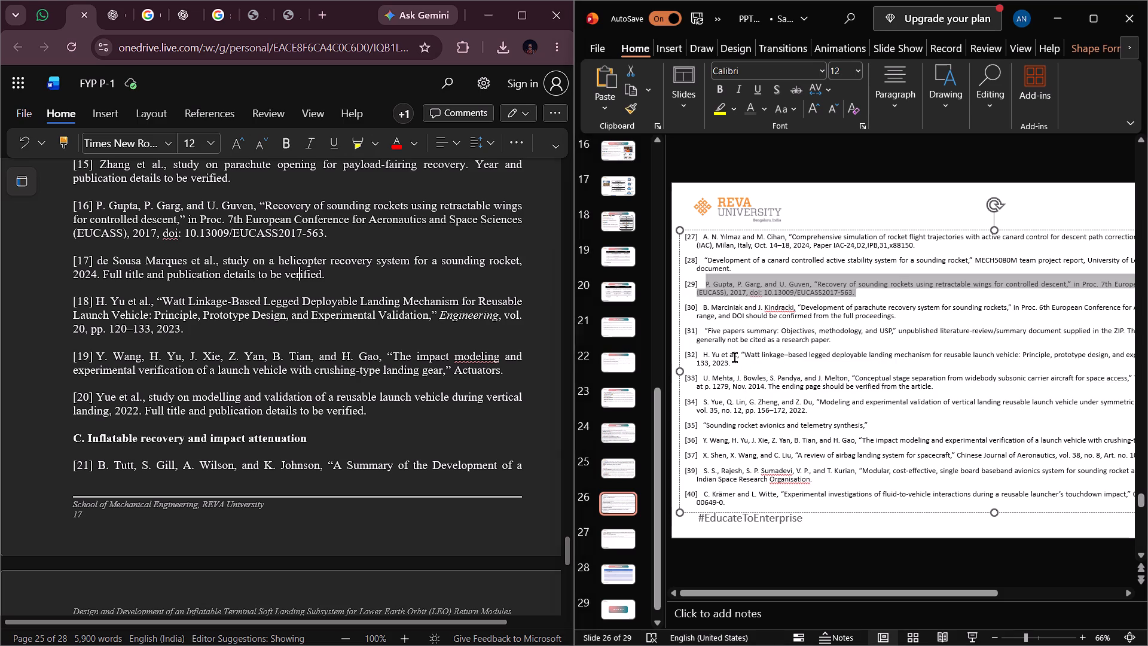
click(734, 362)
drag(734, 363, 703, 358)
right_click(710, 355)
click(750, 315)
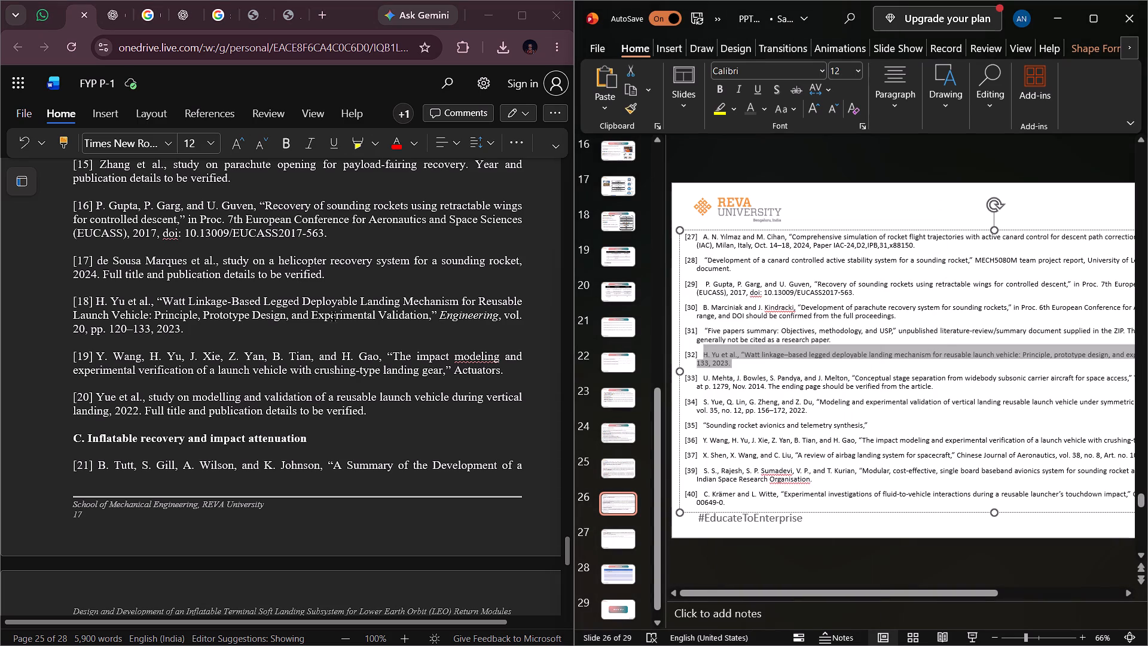
click(212, 407)
drag(376, 418, 157, 389)
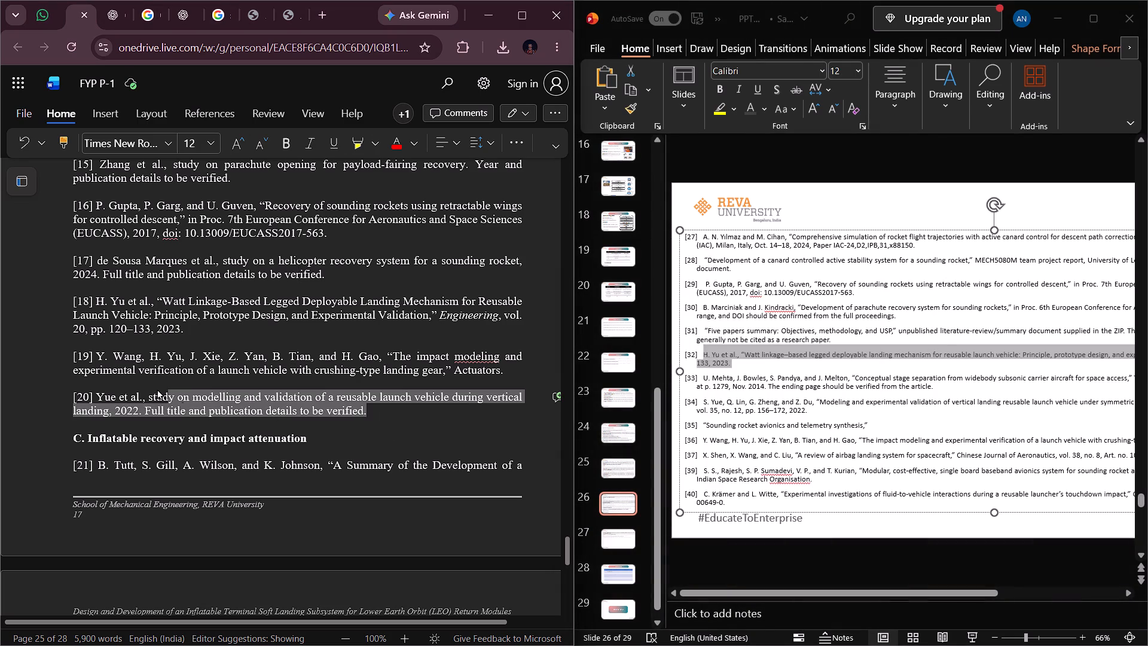
drag(157, 389, 99, 394)
key(ctrl+v)
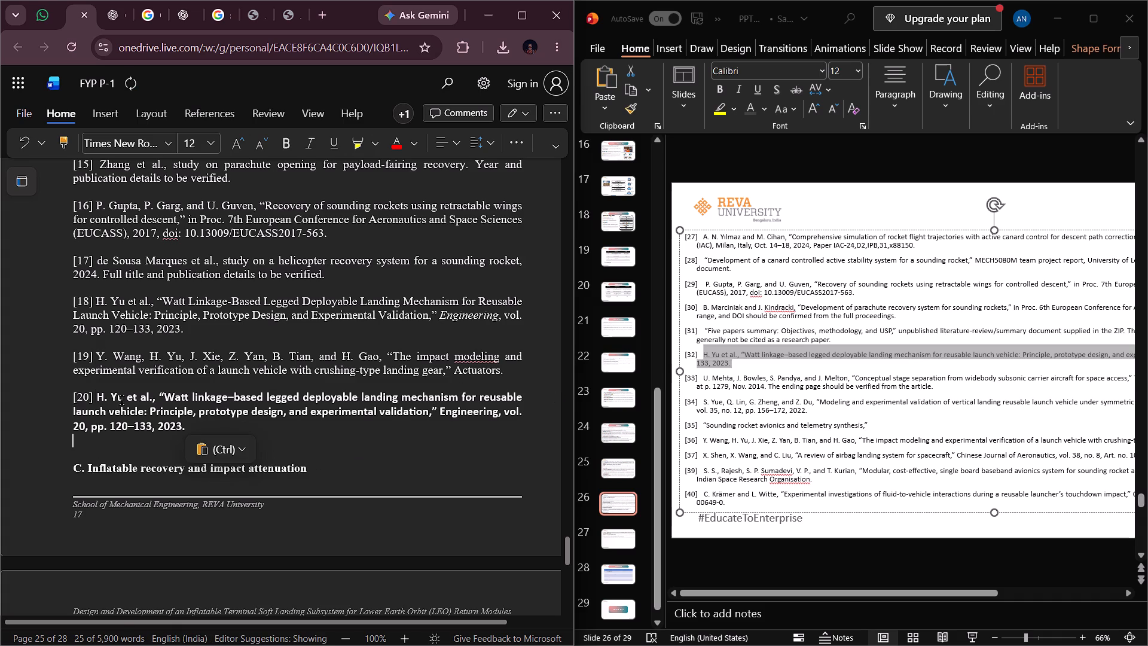
Set reference [20]'s citation text to non-bold Times New Roman and leave a single line break after it.
drag(186, 427, 99, 392)
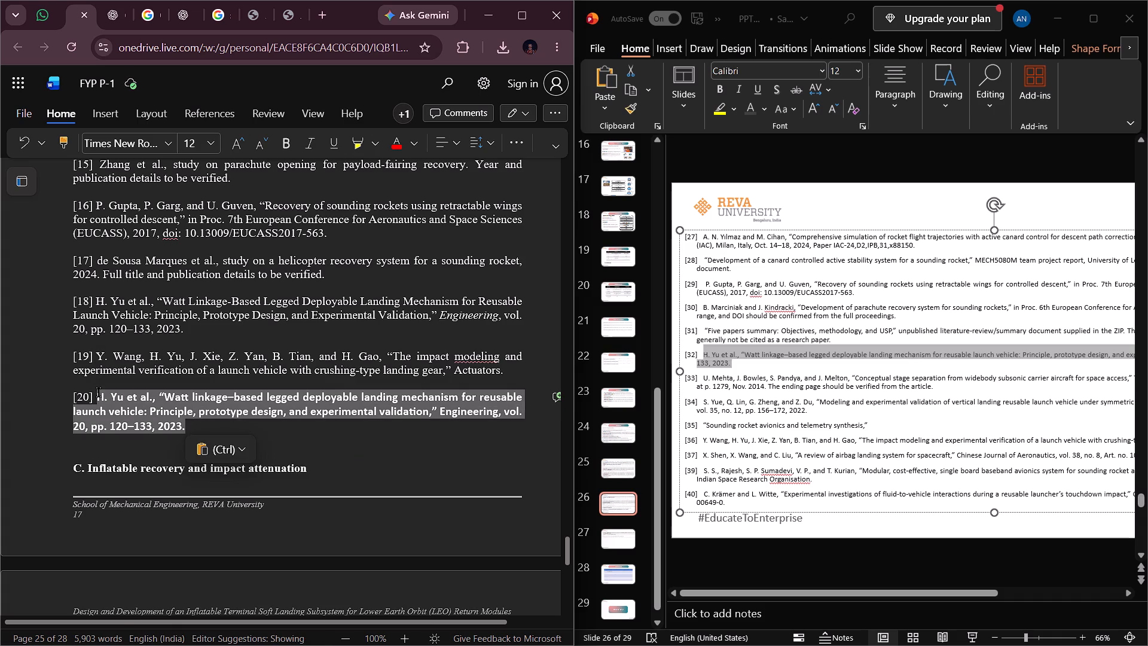
drag(99, 392, 98, 392)
click(229, 361)
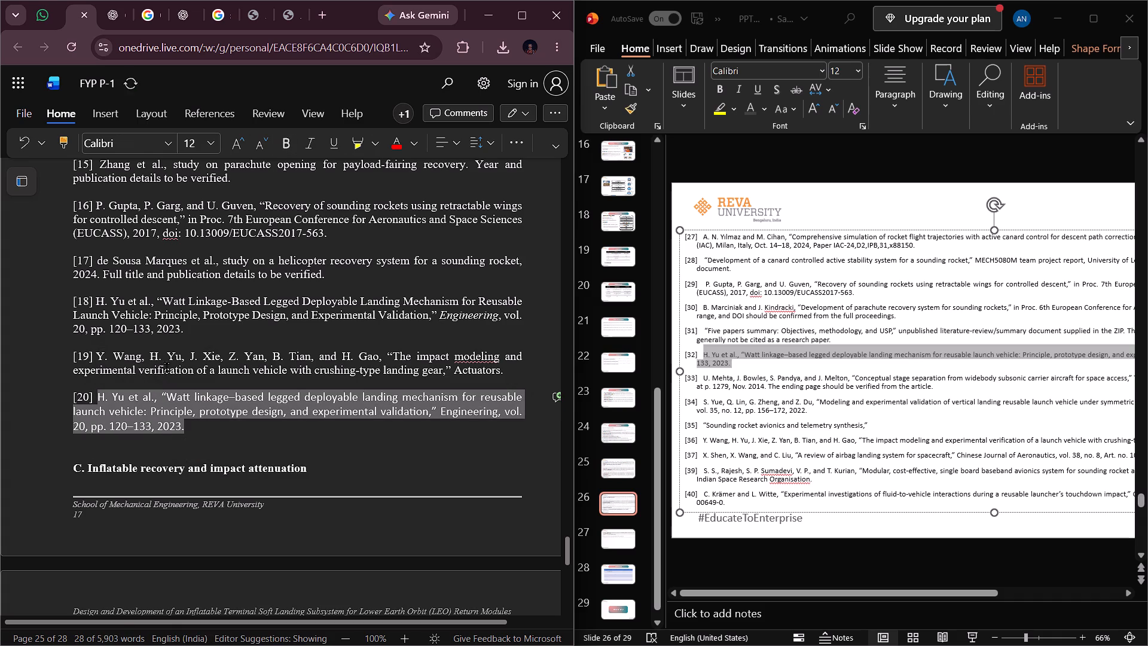
click(172, 142)
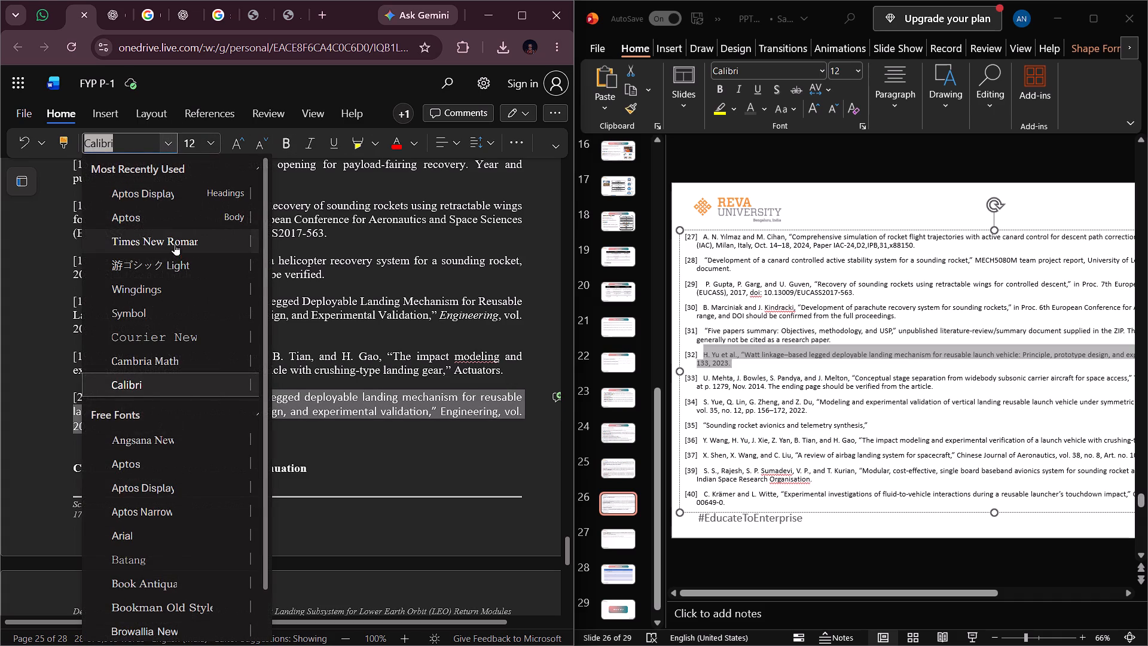
click(175, 243)
click(114, 433)
key(BackSpace)
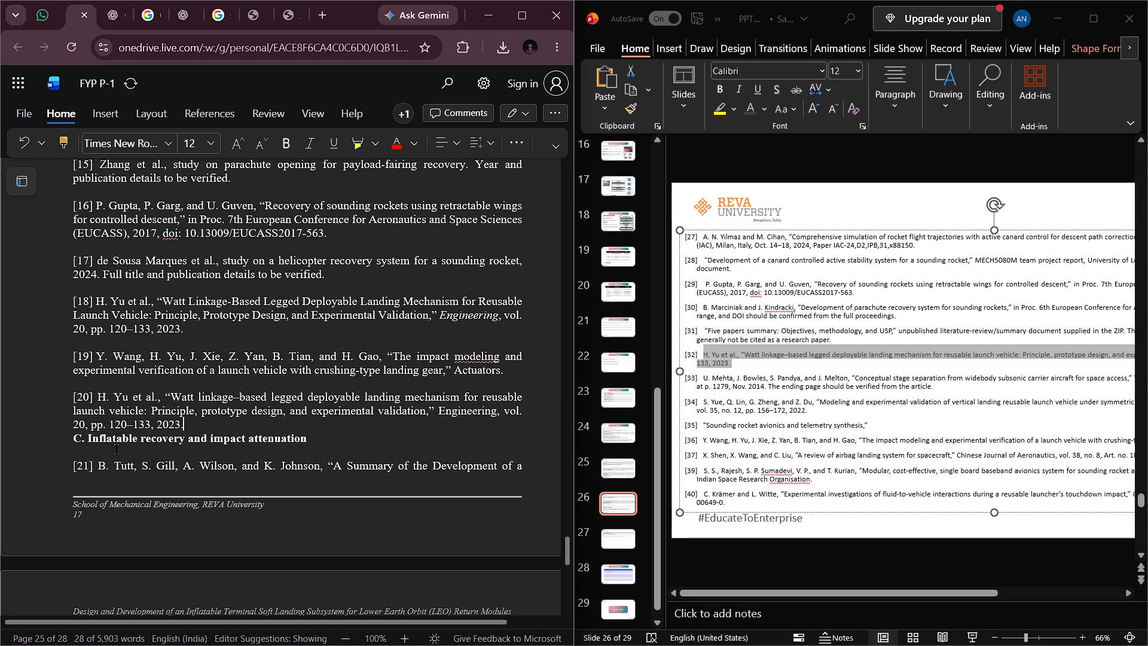
key(Return)
Add two blank lines after reference [20] to push the heading “C. Inflatable recovery and impact attenuation” onto the next page.
scroll(399, 425, down, 2)
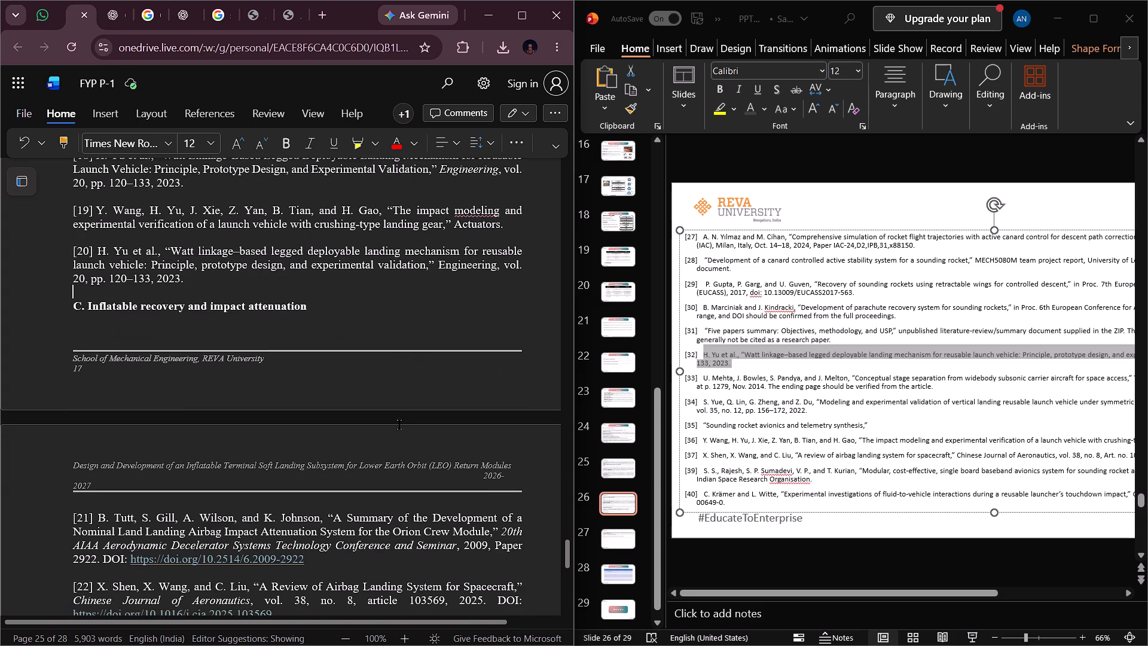
key(Return)
key(Return)
Replace the text of the report's reference [23] with slide 26's citation [37] reviewing airbag landing systems for spacecraft.
scroll(399, 425, up, 6)
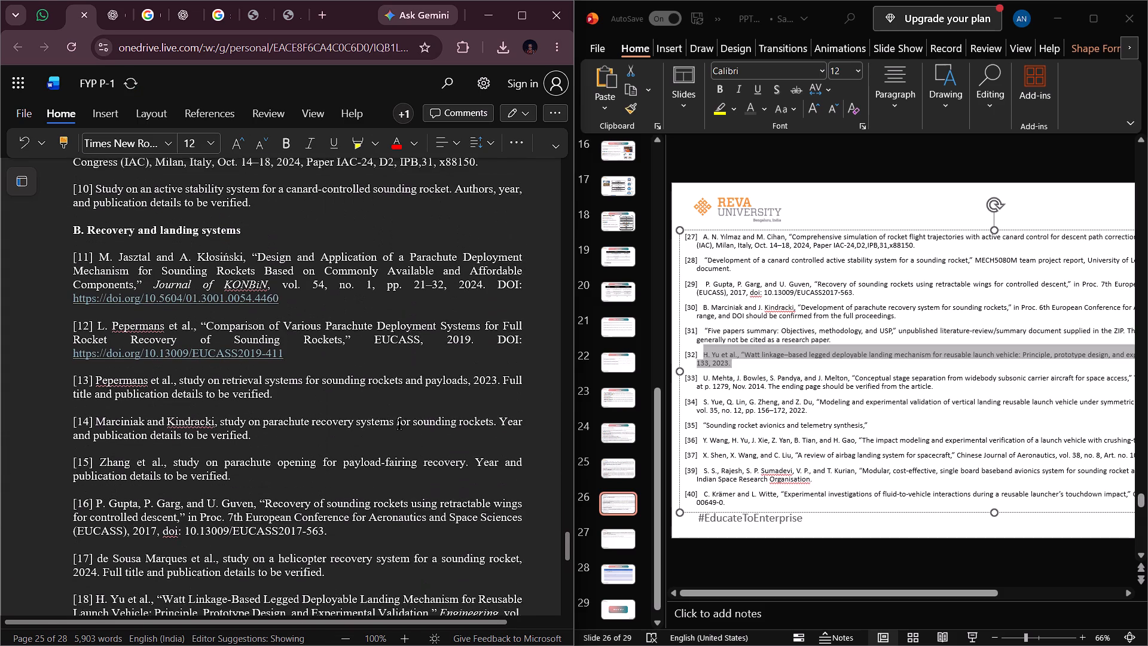
scroll(399, 425, down, 10)
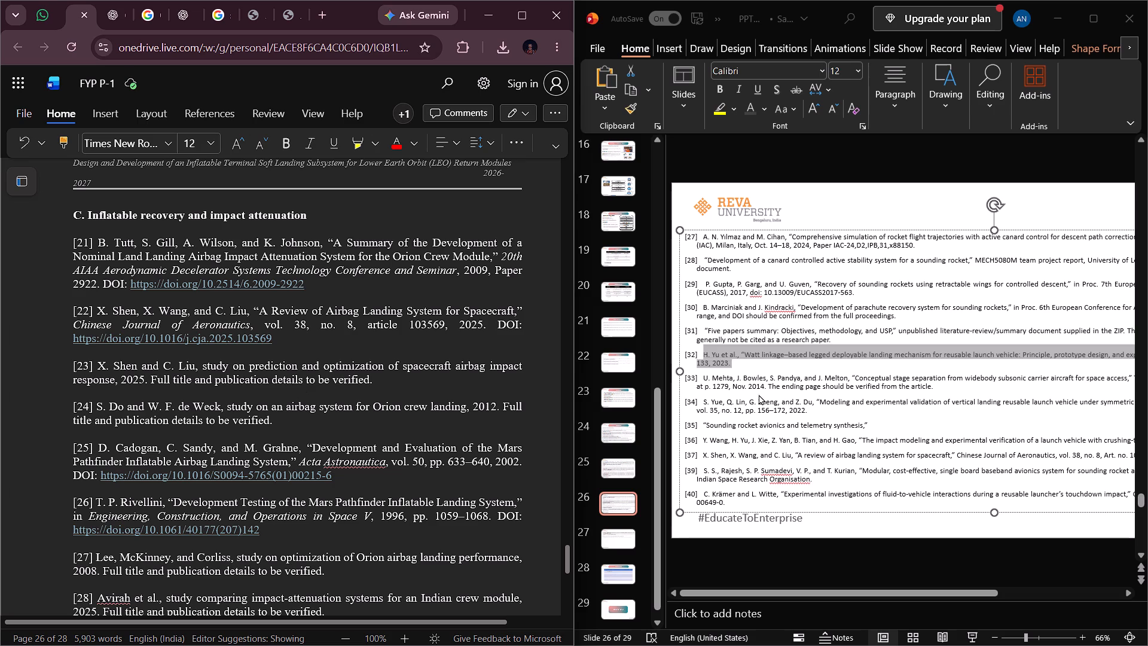
click(738, 449)
drag(704, 455, 1011, 454)
key(ctrl+c)
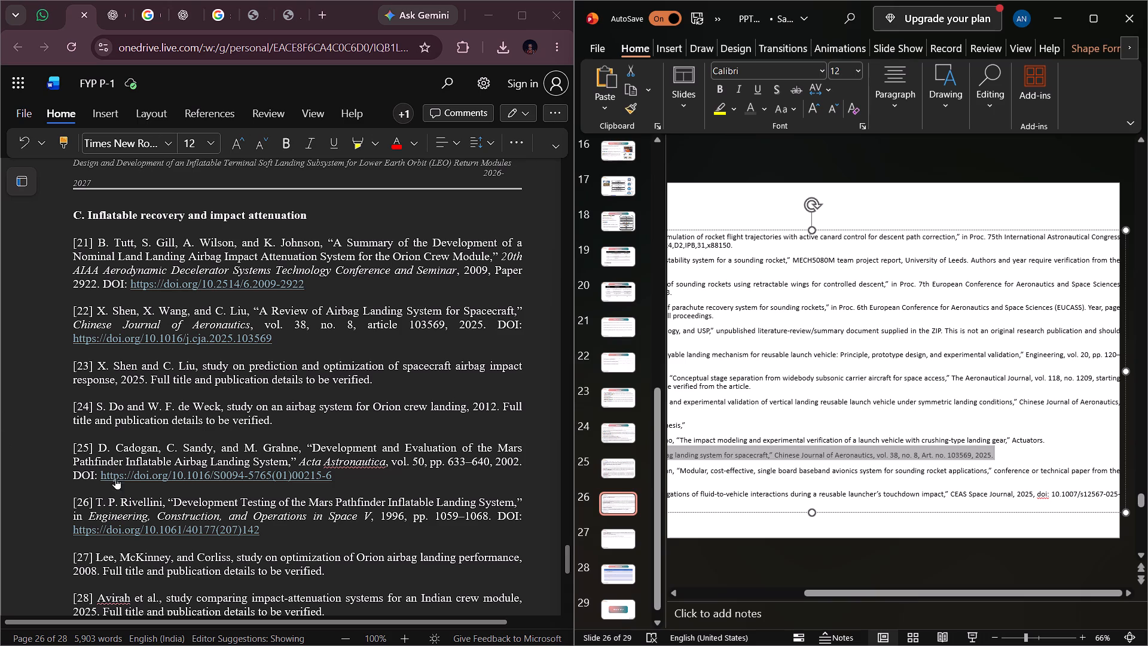
click(129, 480)
click(131, 397)
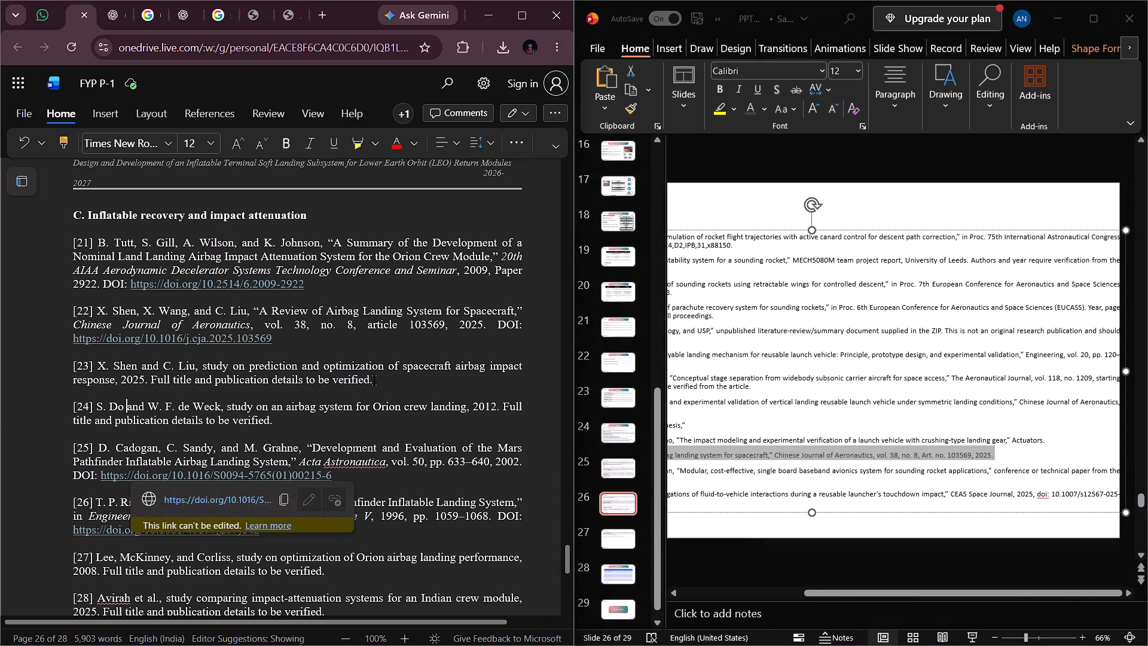
drag(375, 380, 131, 364)
click(146, 416)
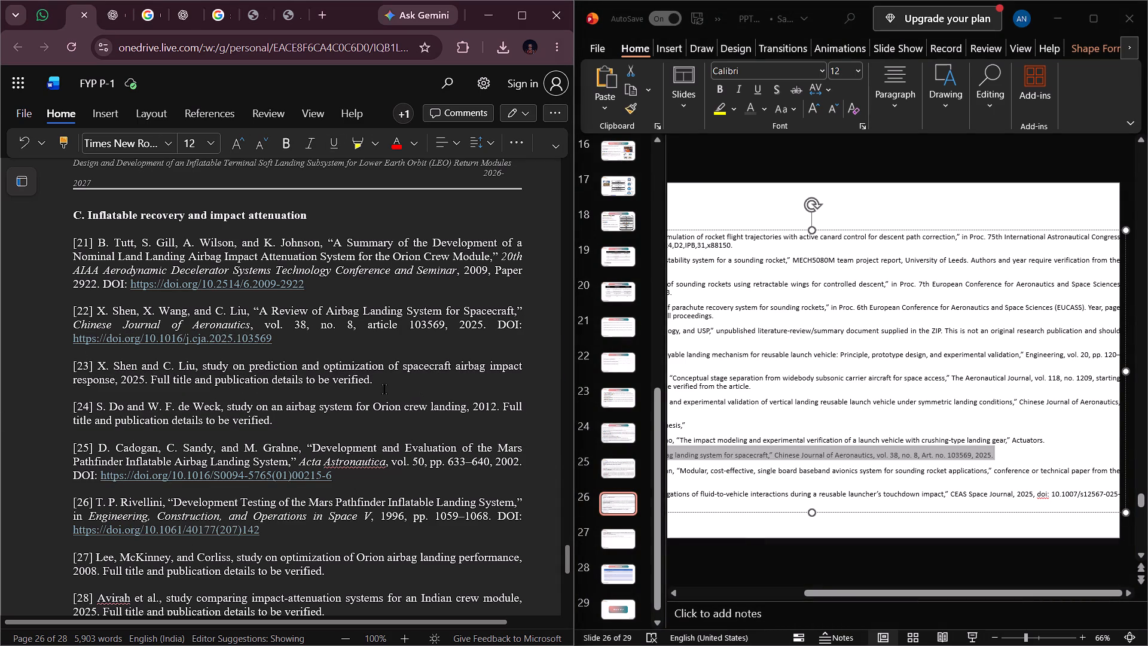
drag(381, 380, 98, 365)
key(ctrl+v)
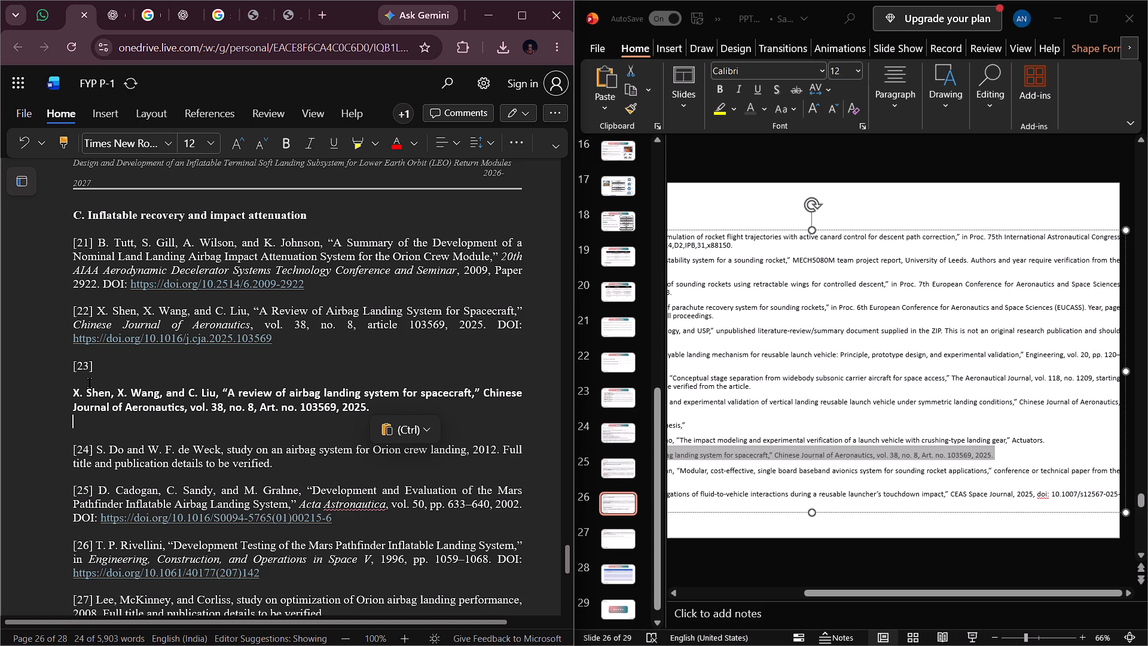
Bring the pasted citation onto the same line as the number [23] and remove the extra blank line before reference [24].
click(68, 388)
key(BackSpace)
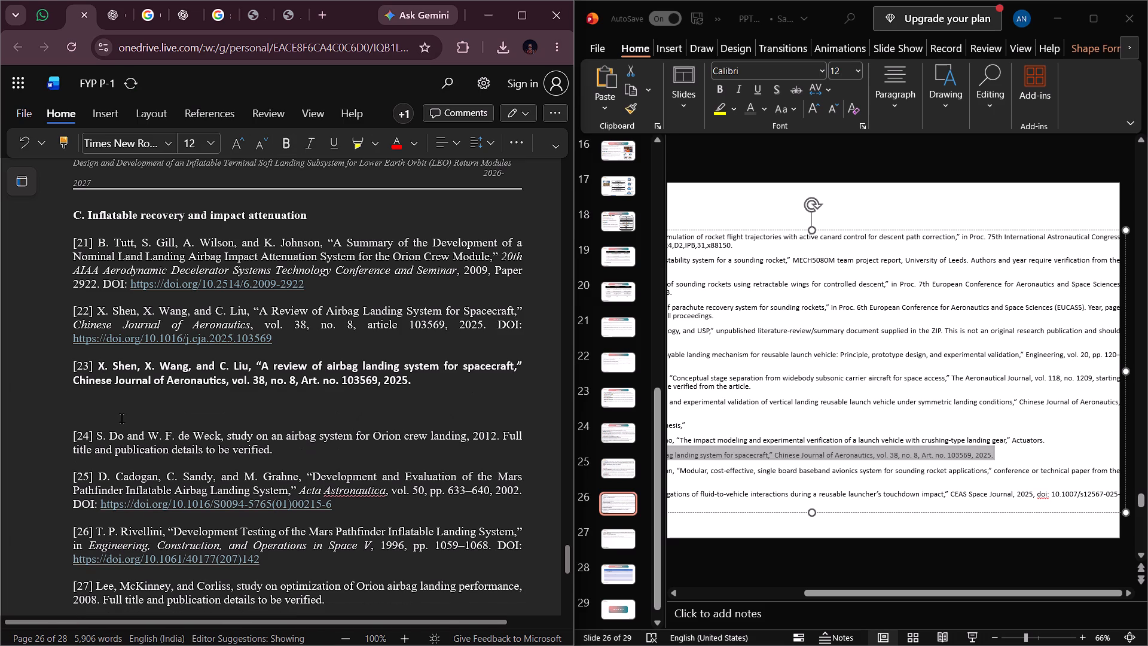
click(119, 412)
key(BackSpace)
Set the citation text of the report's reference [23] to non-bold Times New Roman.
drag(423, 380, 148, 371)
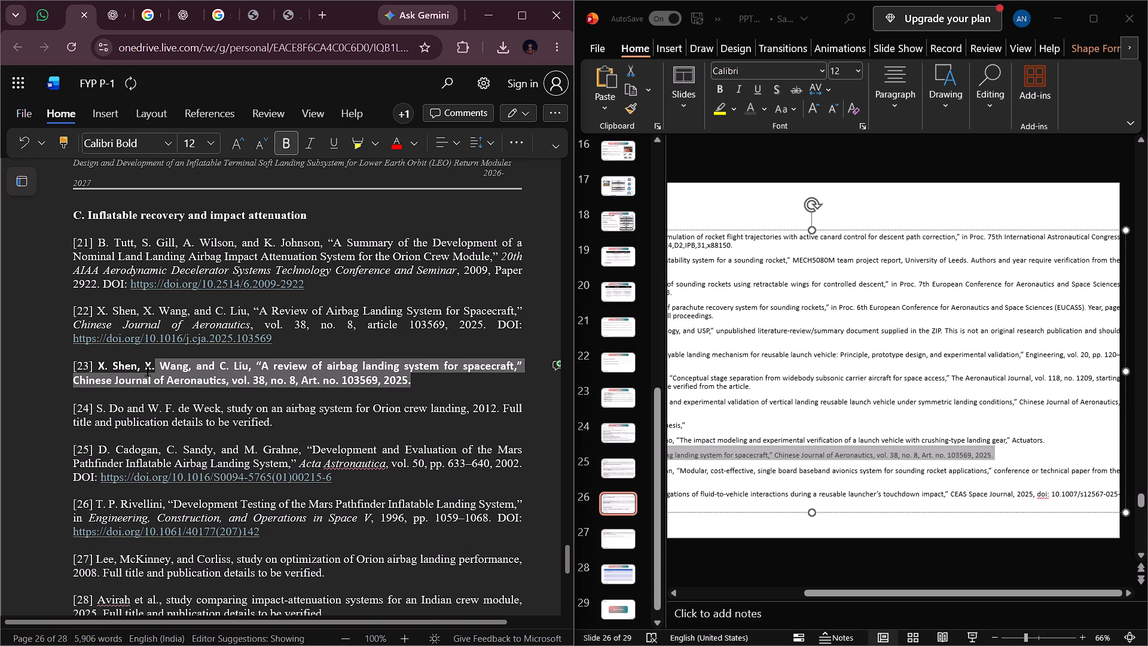
drag(148, 371, 94, 365)
click(222, 337)
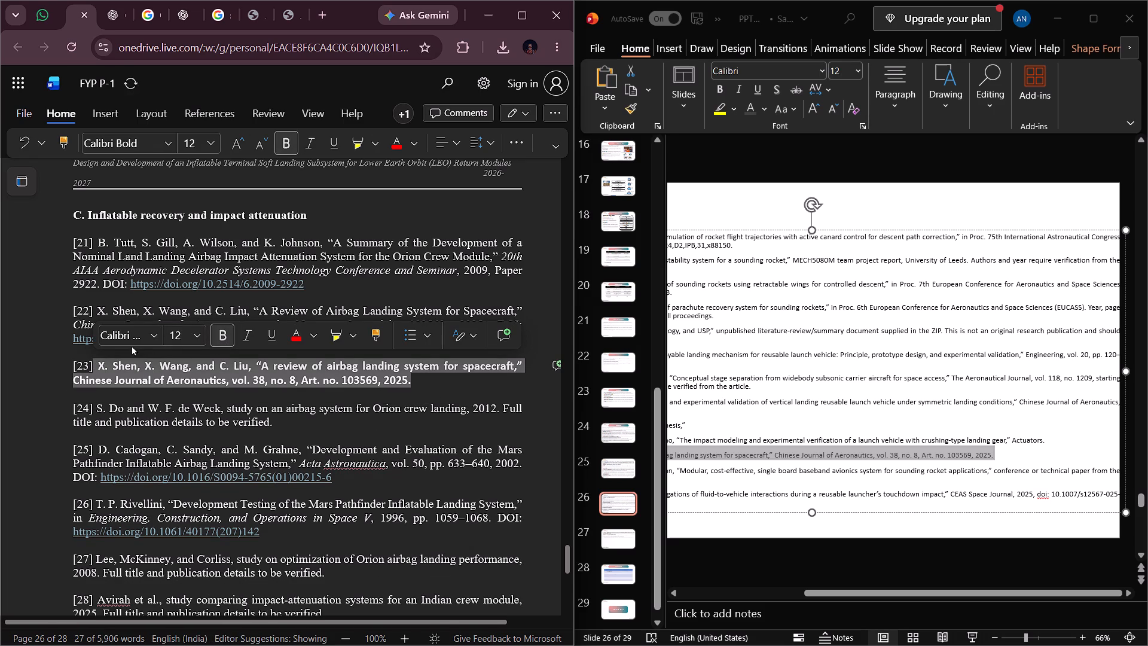
click(151, 339)
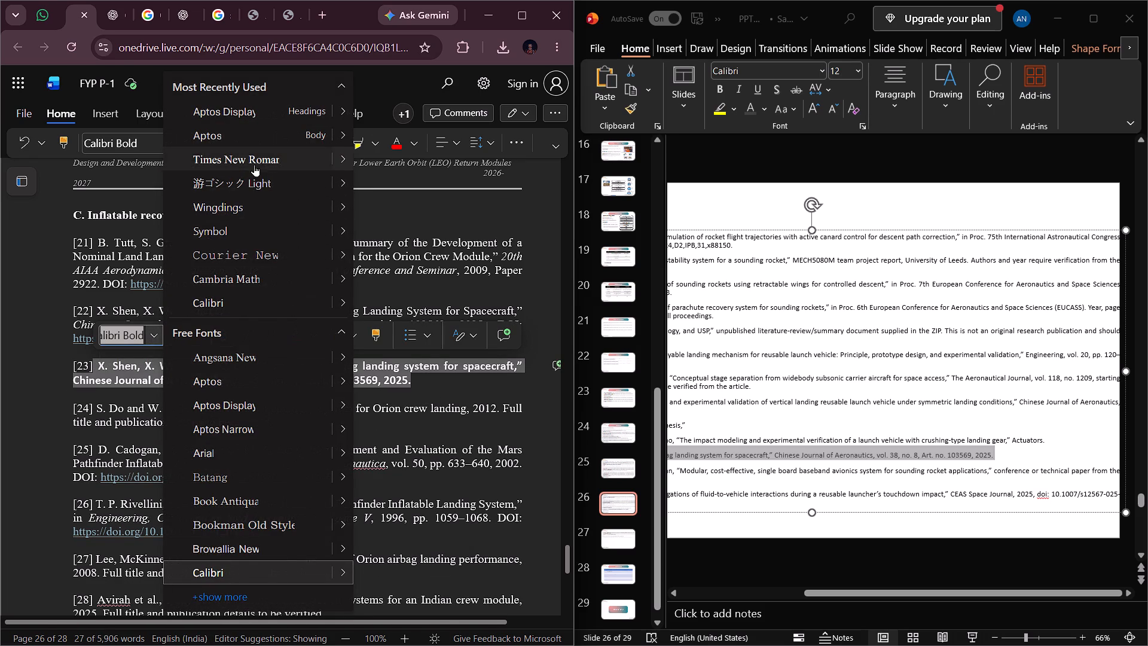
click(255, 164)
click(221, 423)
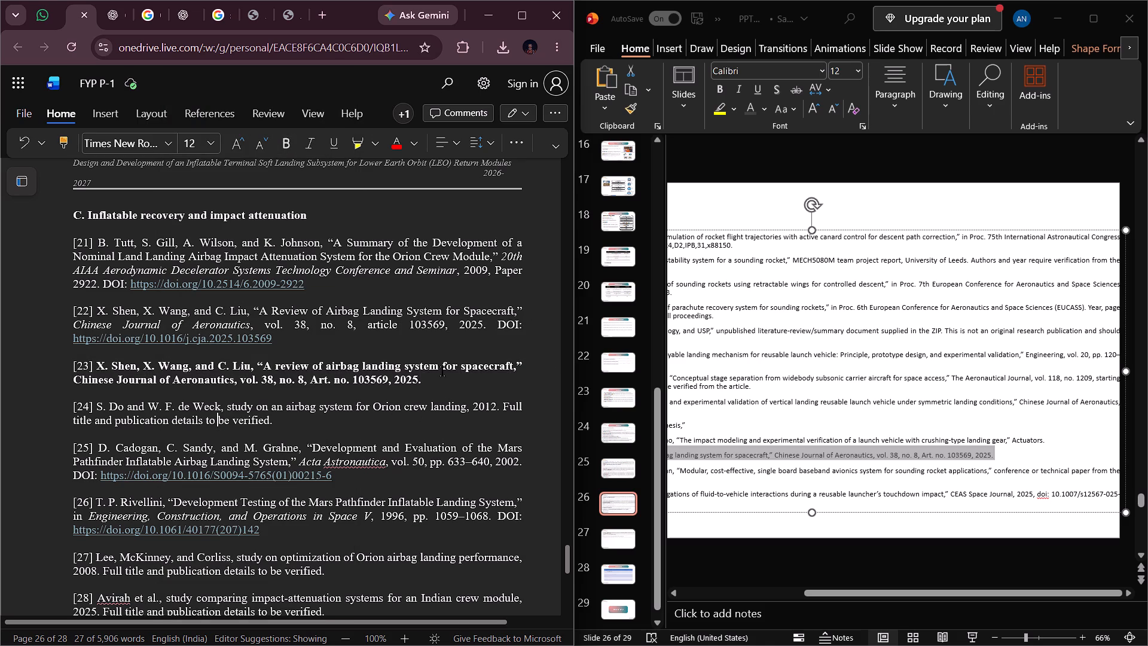
drag(427, 382, 91, 368)
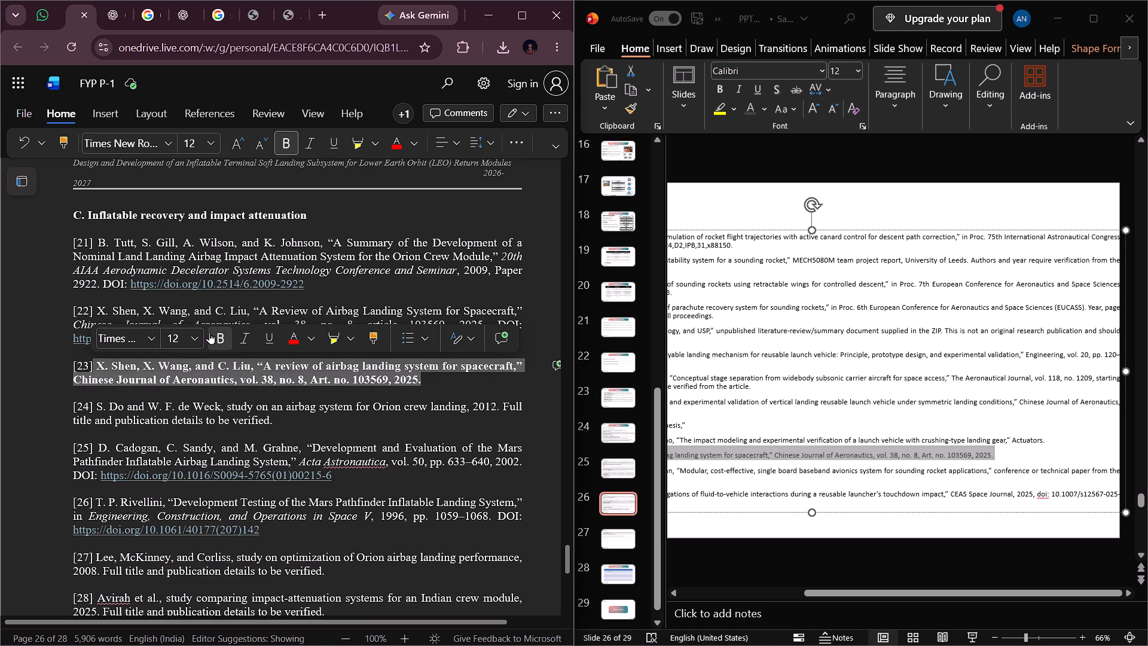
click(211, 333)
click(229, 432)
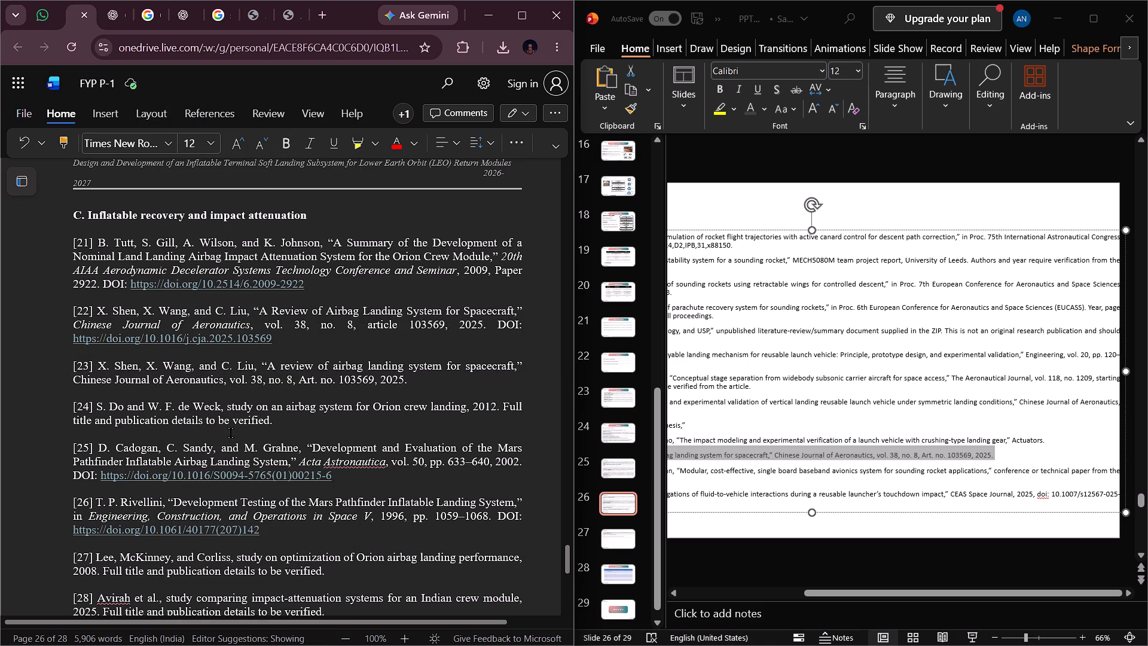
Compare the citations on slides 26 and 27 with the report's incomplete references in section C.
scroll(747, 474, right, 4)
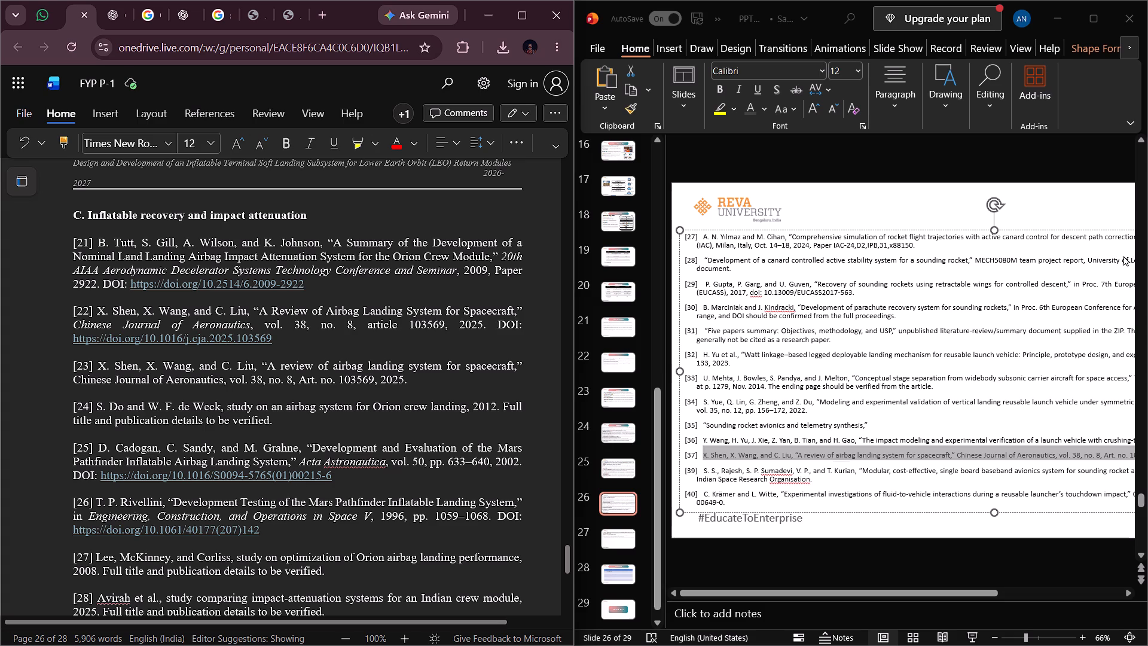
click(295, 418)
click(756, 480)
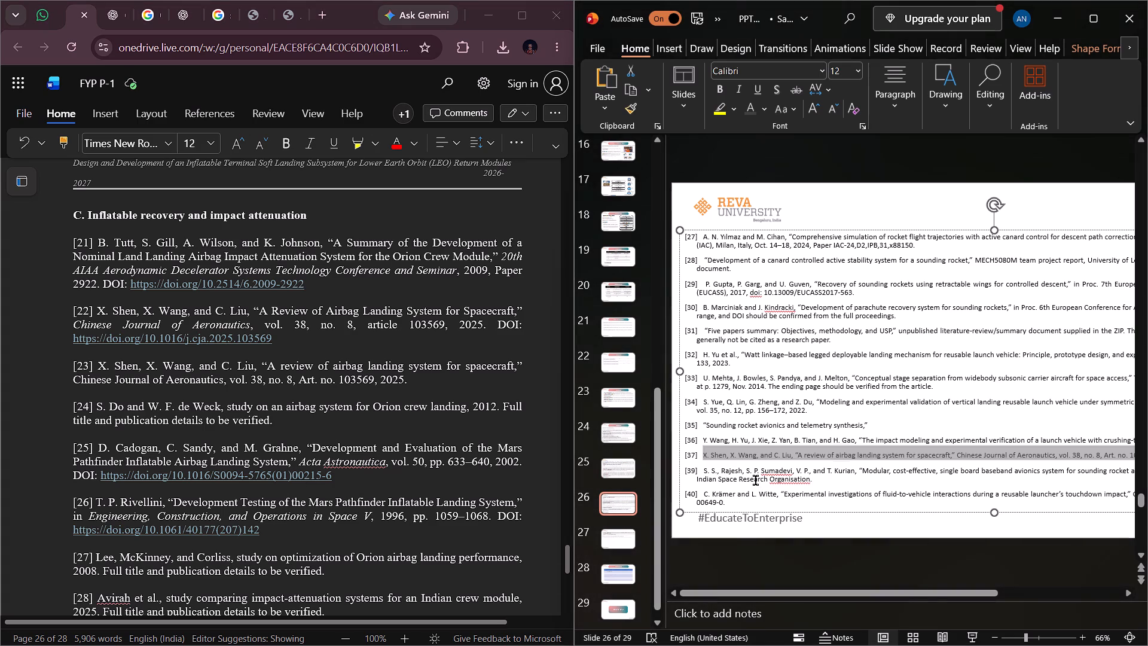
click(756, 480)
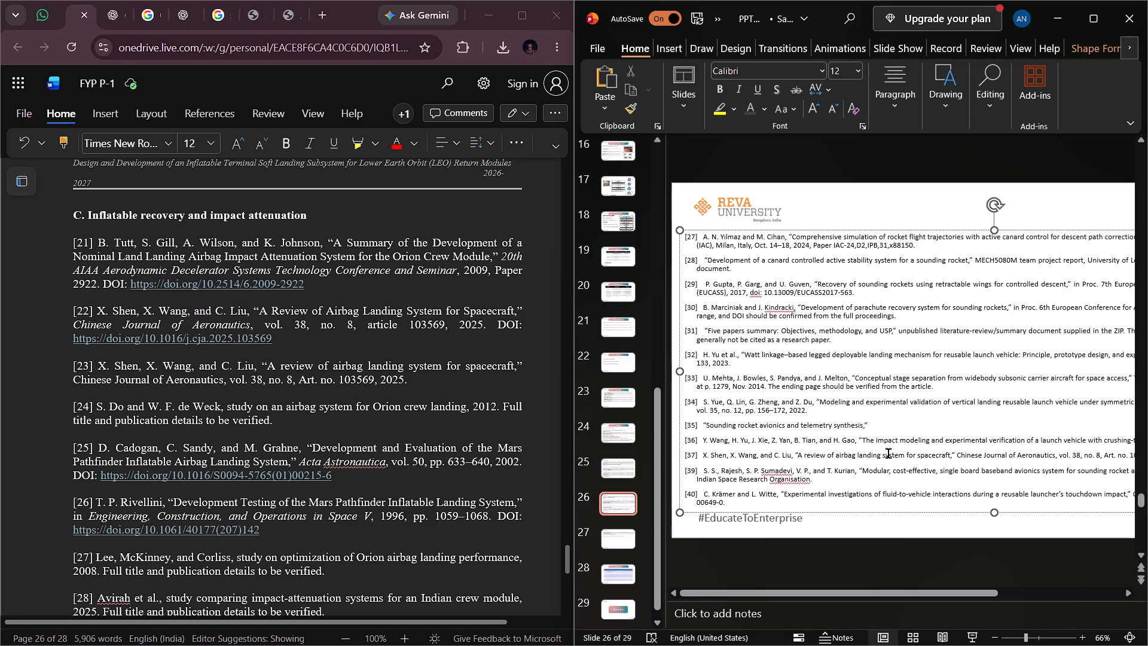
click(615, 540)
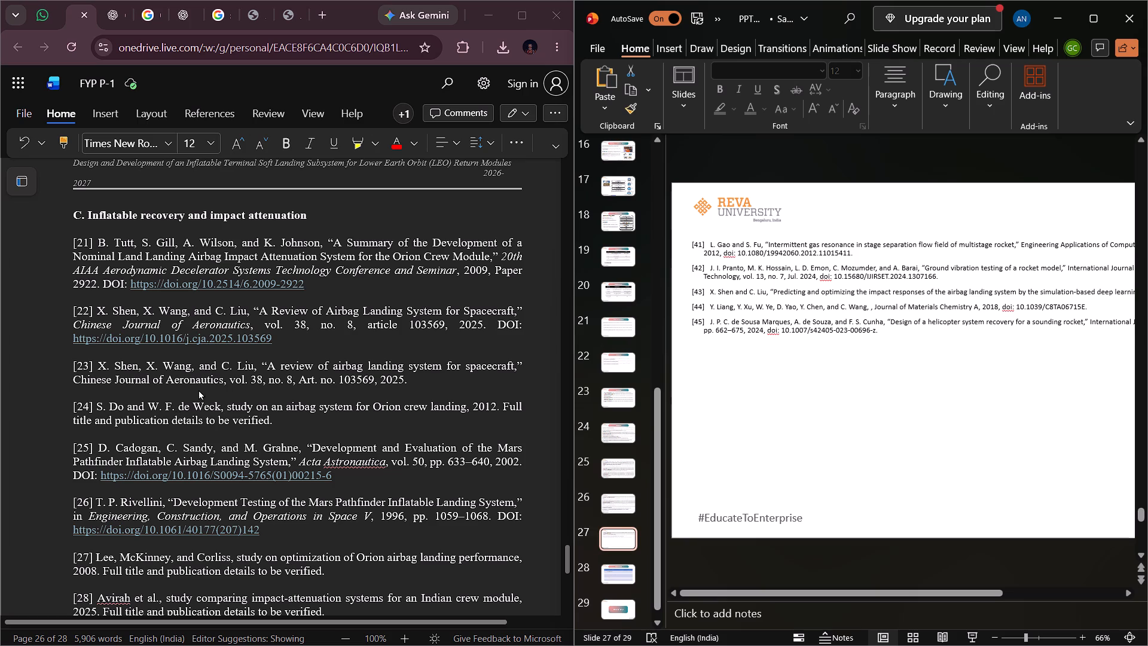
scroll(200, 391, down, 2)
scroll(202, 394, up, 1)
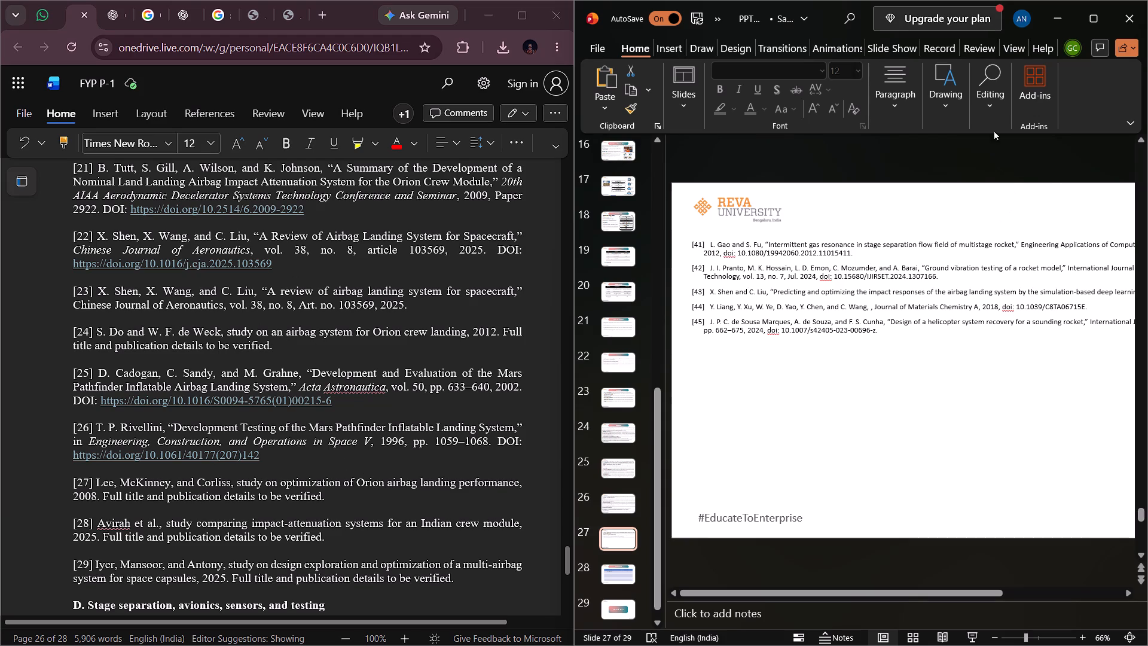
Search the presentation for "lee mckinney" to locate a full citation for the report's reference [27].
click(998, 96)
click(1004, 141)
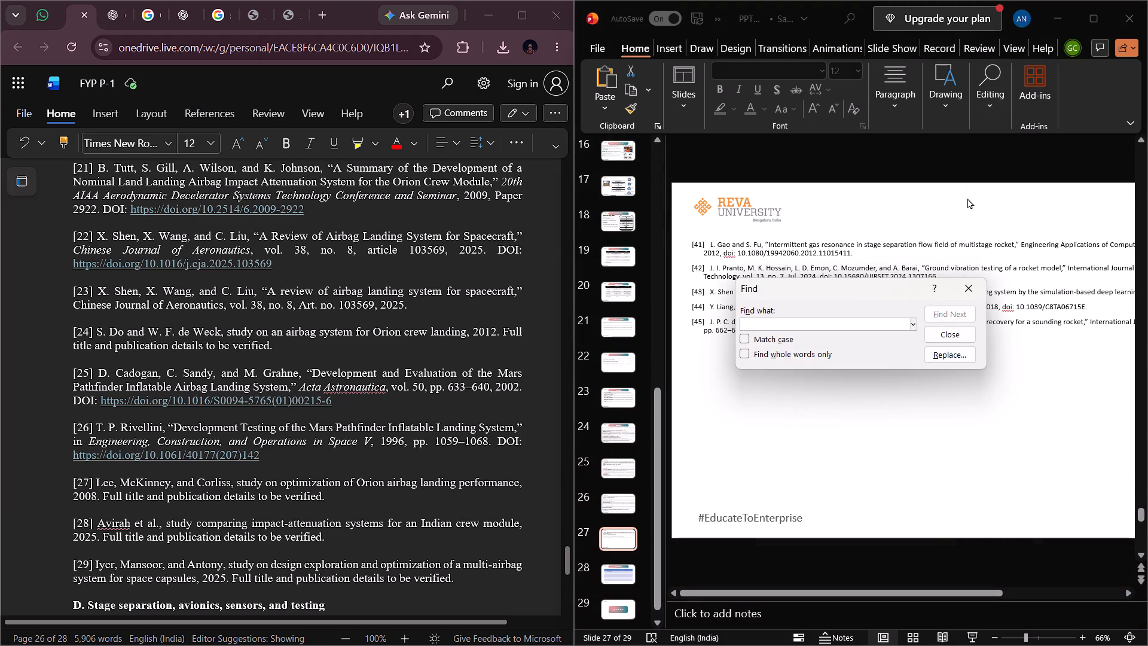
click(967, 290)
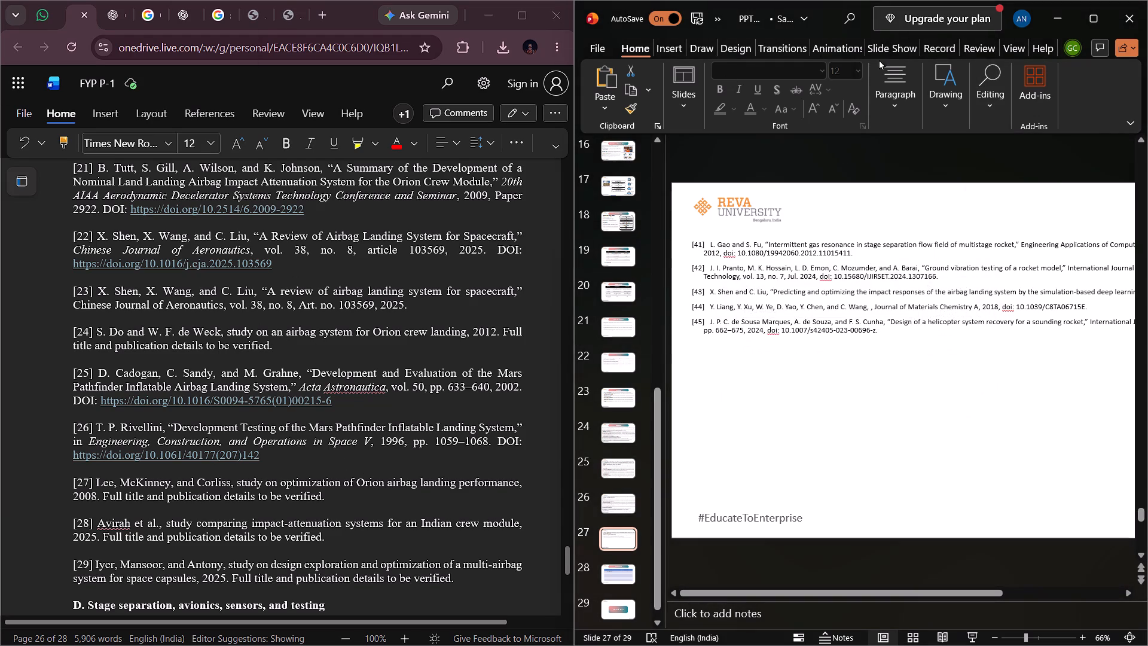
click(979, 111)
click(975, 142)
click(866, 327)
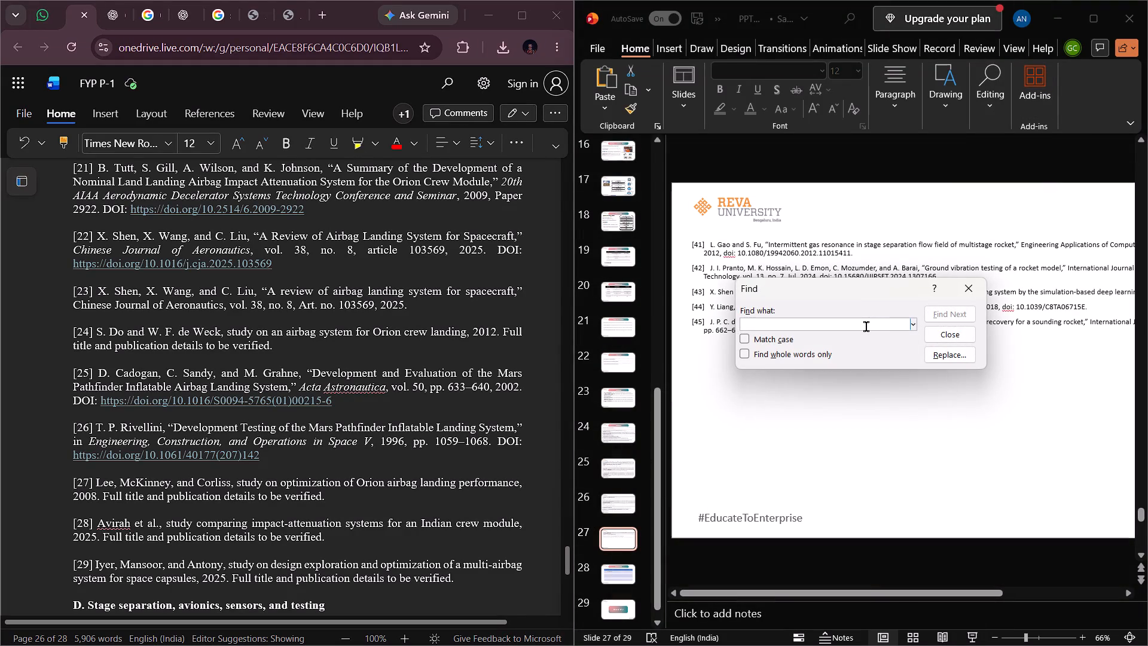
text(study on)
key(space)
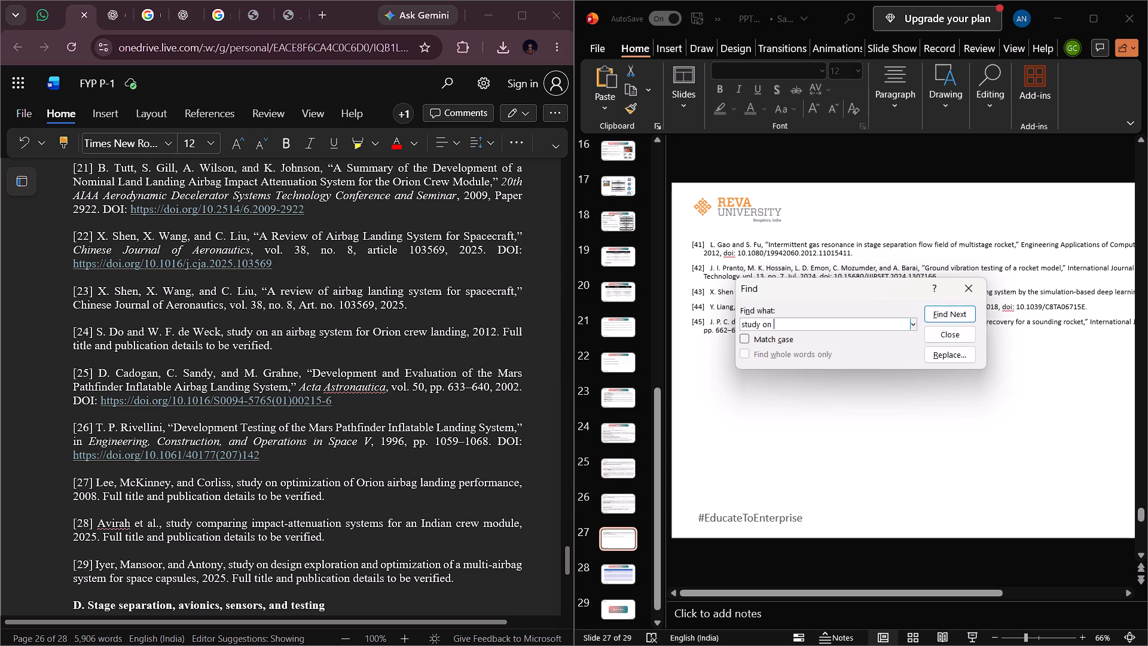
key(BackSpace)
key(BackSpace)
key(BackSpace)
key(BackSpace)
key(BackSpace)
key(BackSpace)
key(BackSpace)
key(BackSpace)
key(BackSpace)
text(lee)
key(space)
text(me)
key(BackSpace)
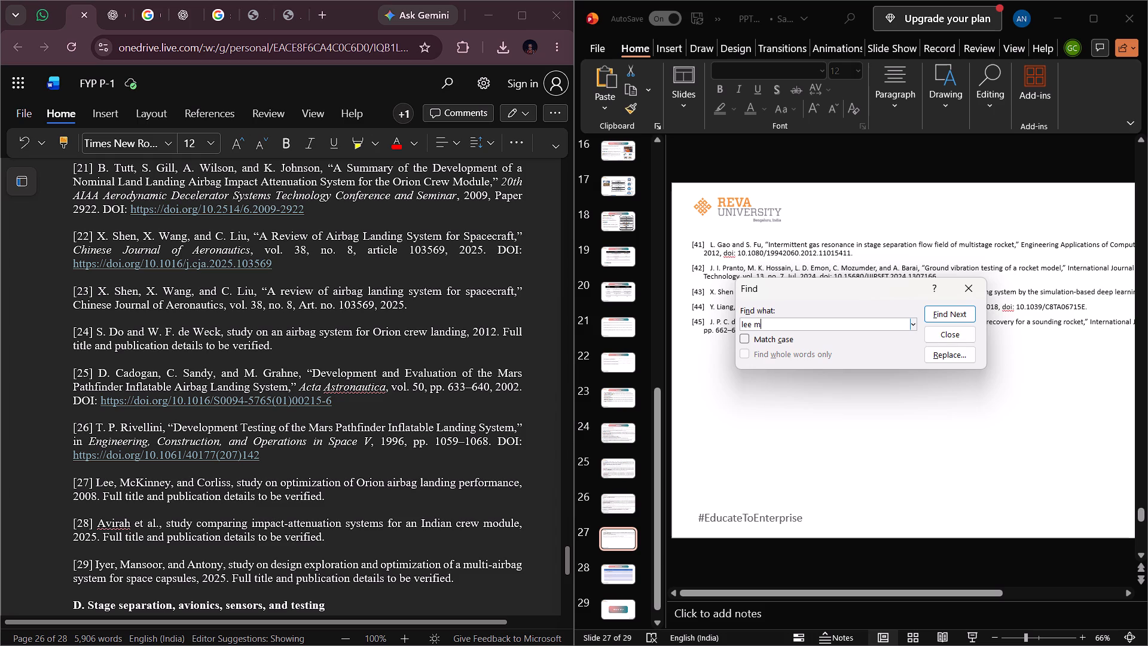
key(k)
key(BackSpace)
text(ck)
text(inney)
click(955, 318)
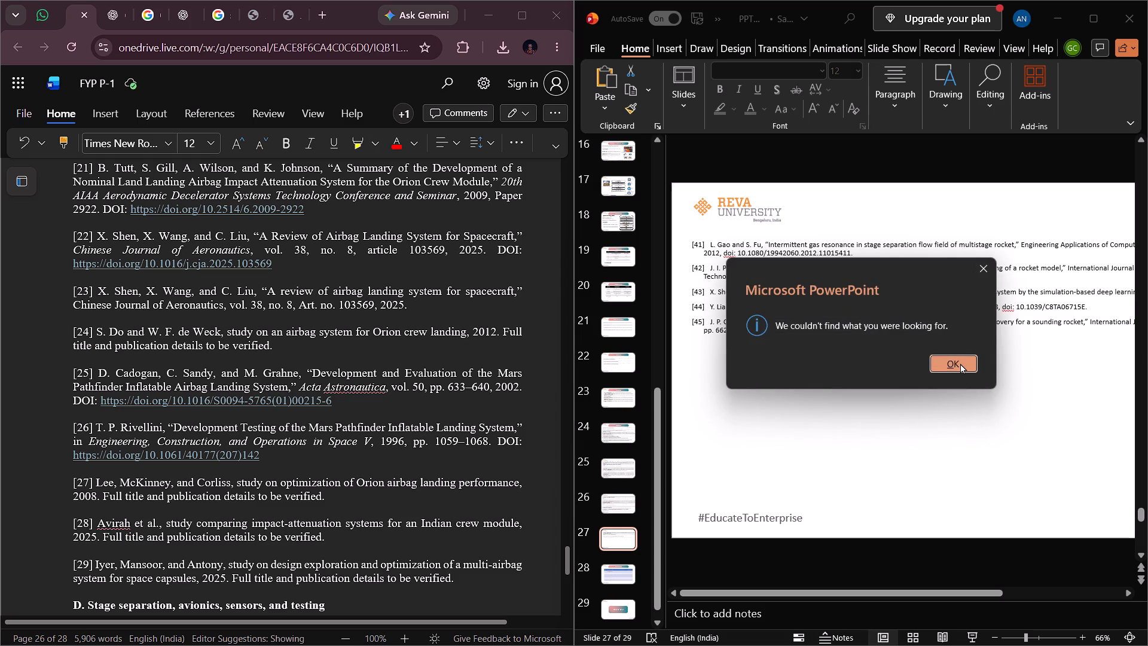
click(960, 363)
click(973, 292)
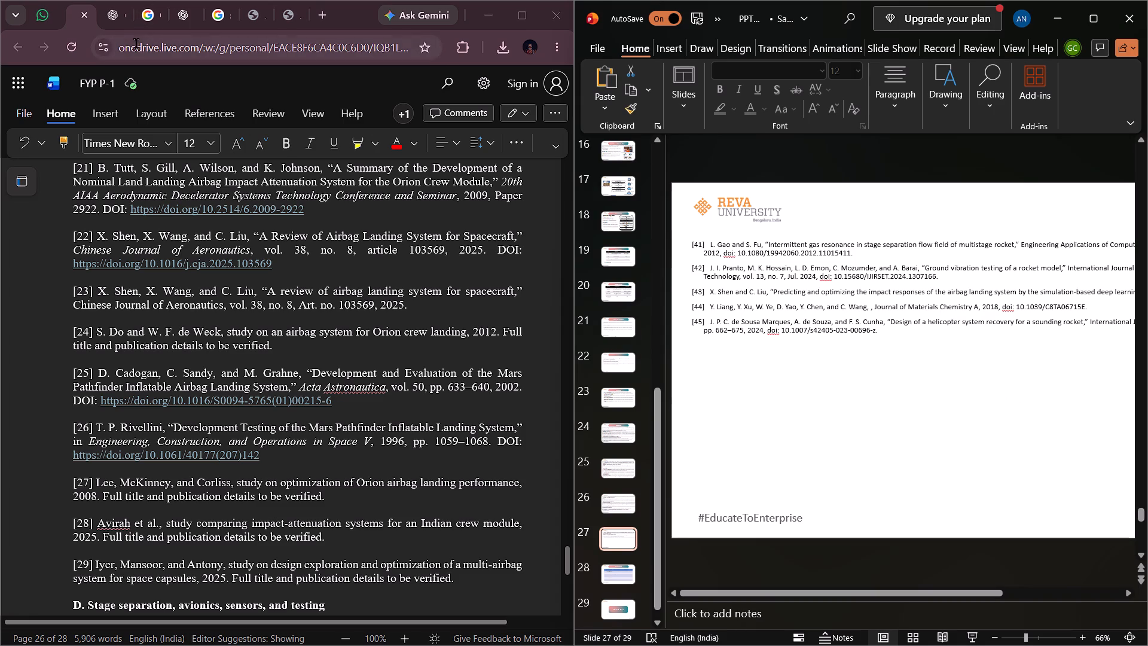
Replace the report's reference [17] text with slide 27's citation [45] on a helicopter recovery system, keeping one line break before reference [18].
drag(889, 336, 712, 326)
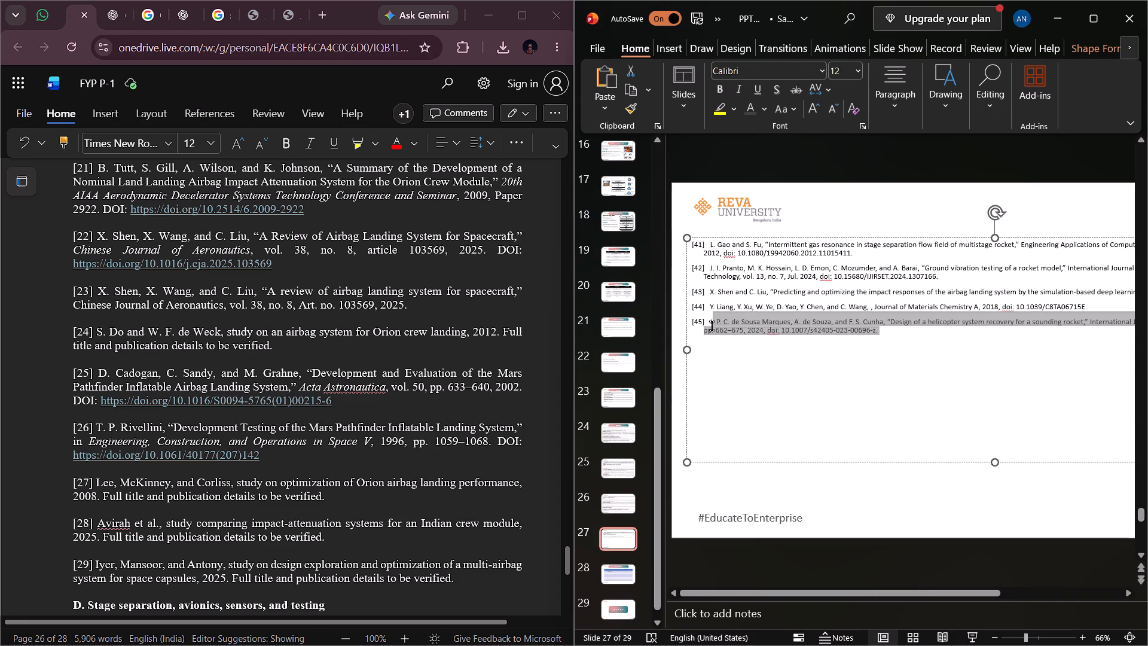
drag(712, 326, 710, 322)
right_click(728, 326)
click(770, 312)
scroll(142, 530, up, 2)
scroll(164, 476, up, 6)
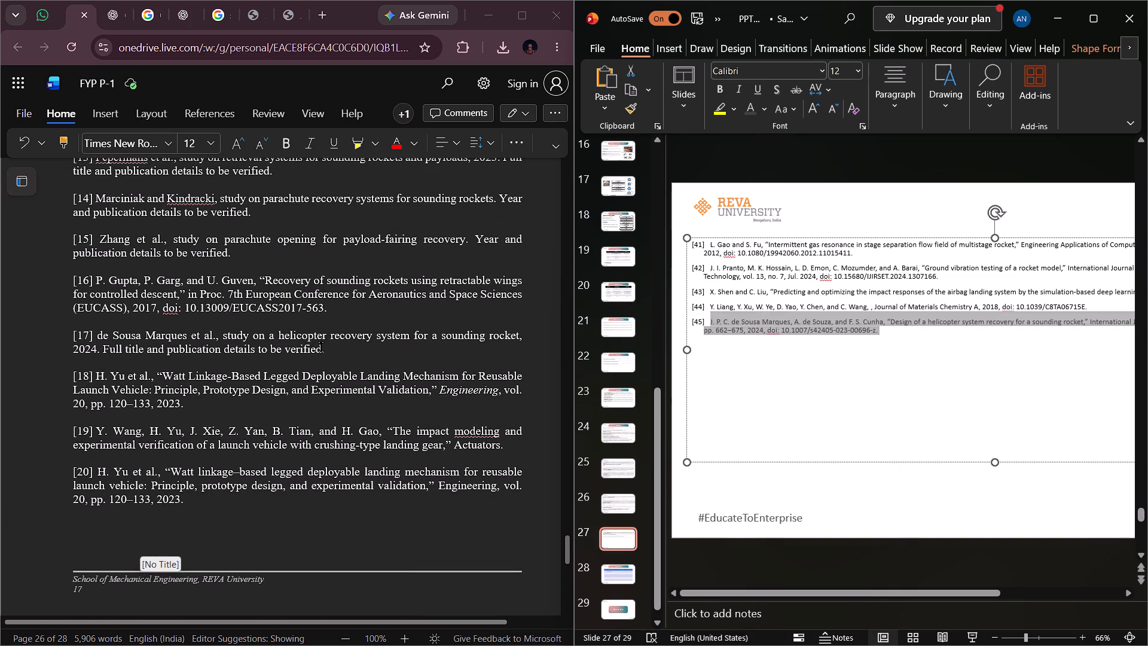
drag(326, 349, 139, 339)
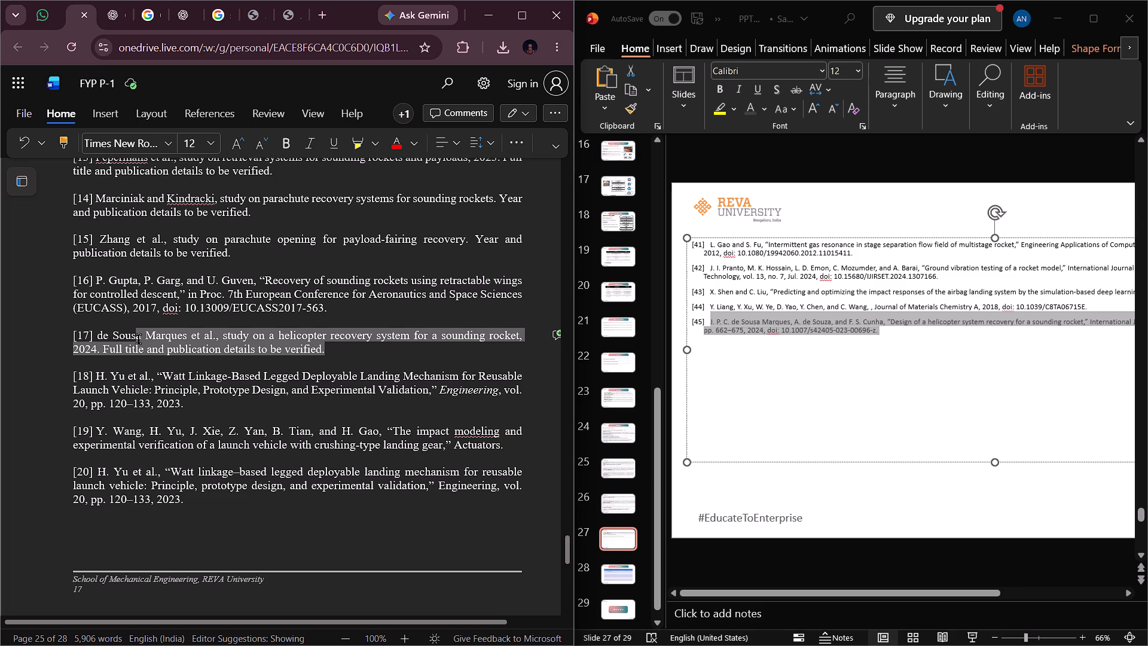
drag(139, 339, 98, 337)
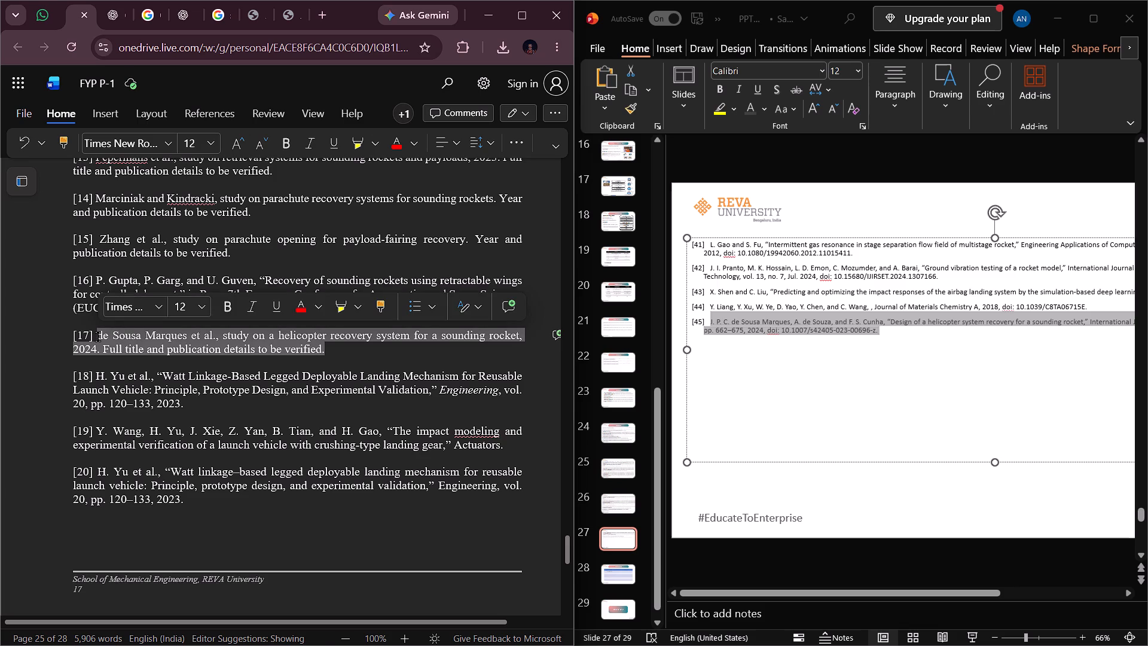
right_click(113, 339)
click(170, 425)
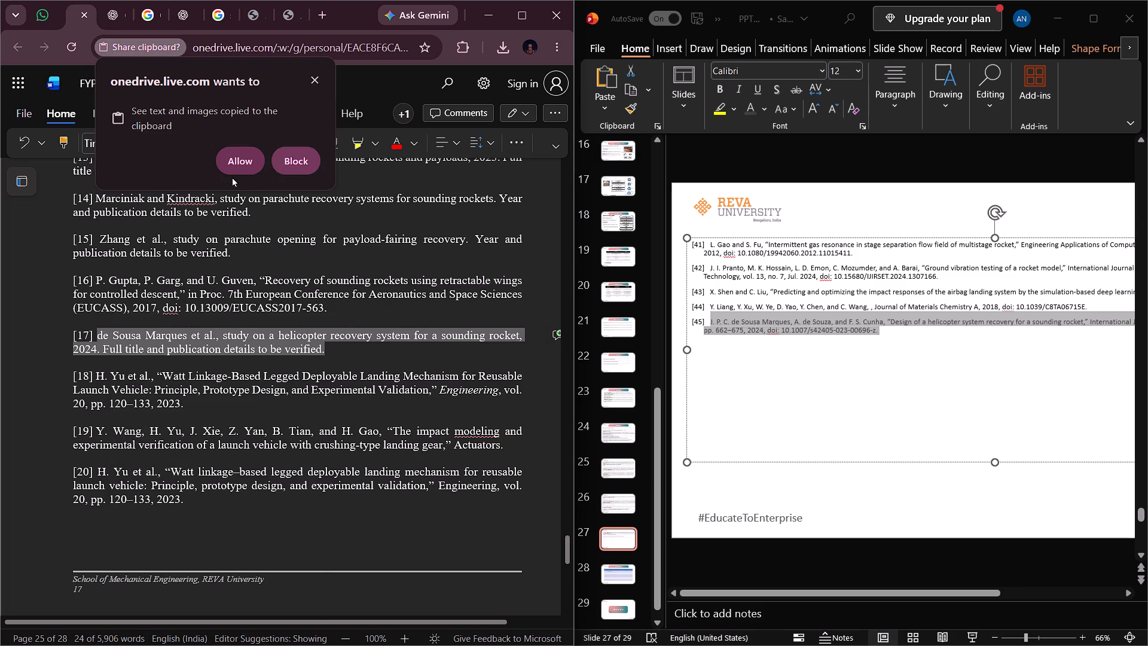
click(237, 167)
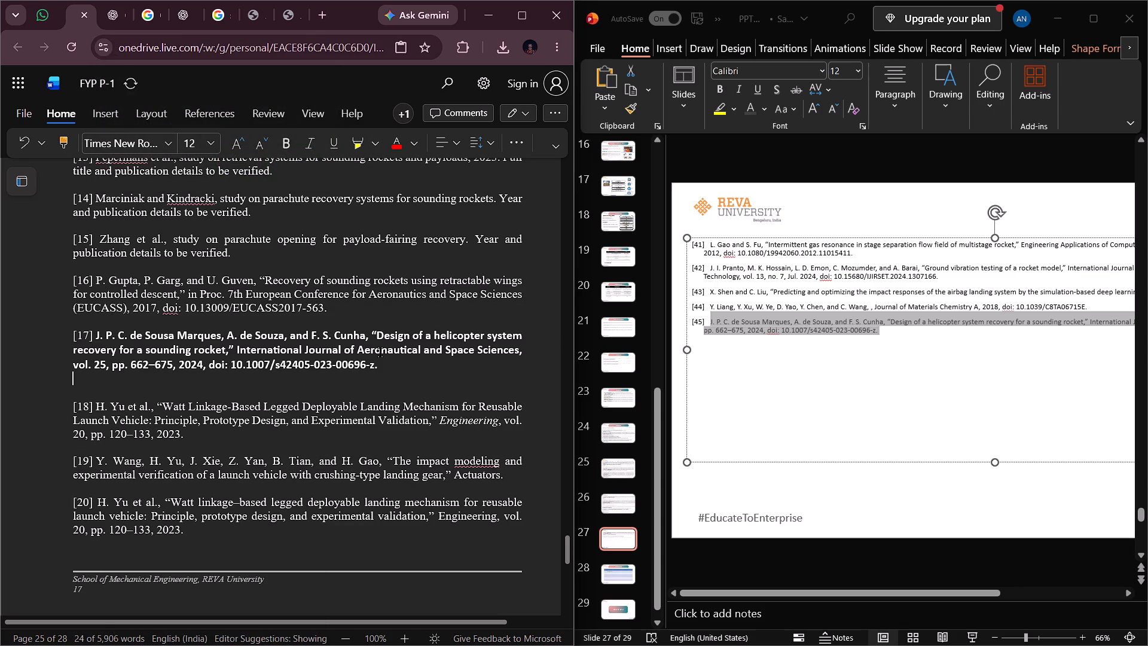
key(BackSpace)
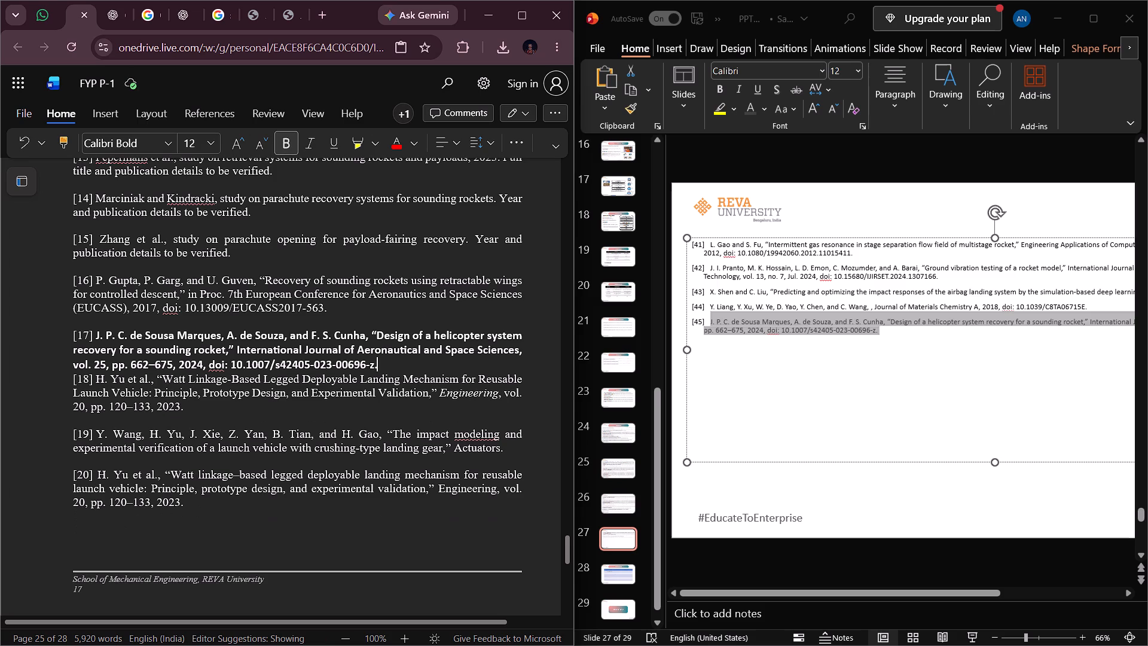
key(Return)
Set the citation text of reference [17] to non-bold Times New Roman.
drag(384, 367, 94, 337)
click(153, 306)
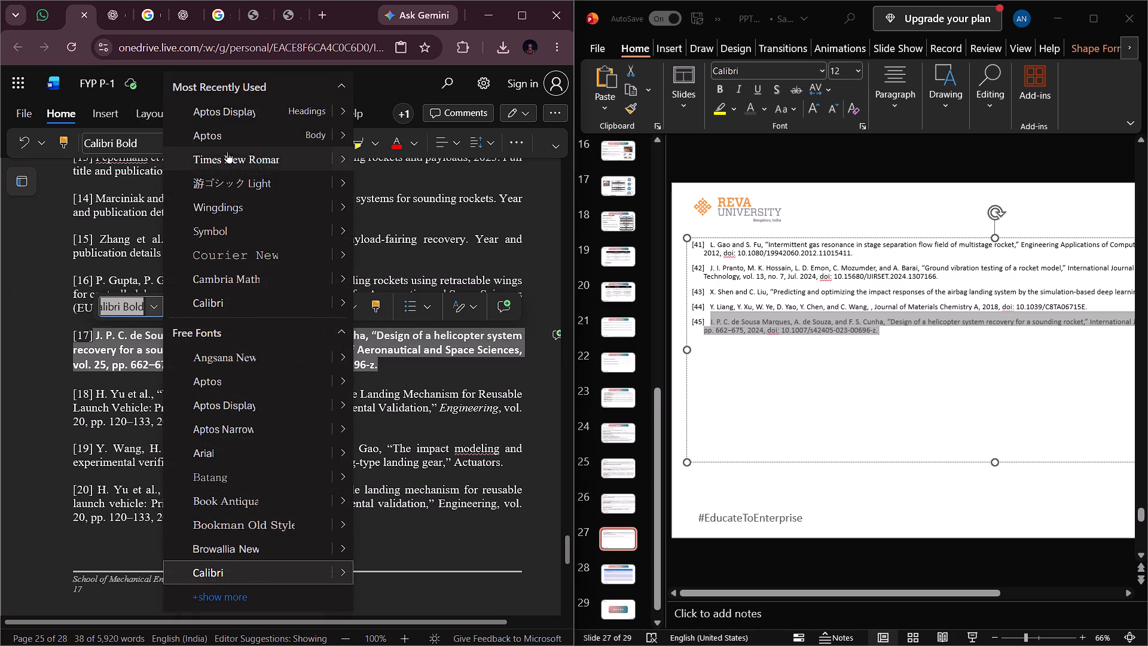
click(230, 155)
click(214, 305)
click(219, 305)
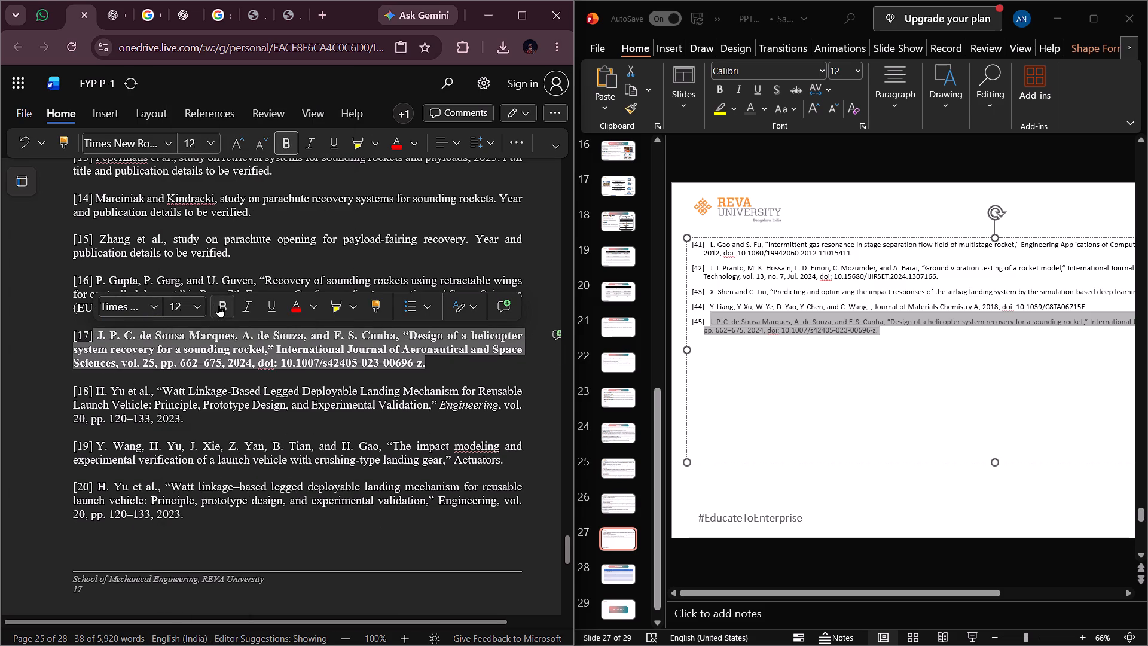
click(292, 362)
Review the report's reference sections B to D and the technical website entry for citations that are still incomplete.
scroll(307, 428, down, 1)
click(290, 416)
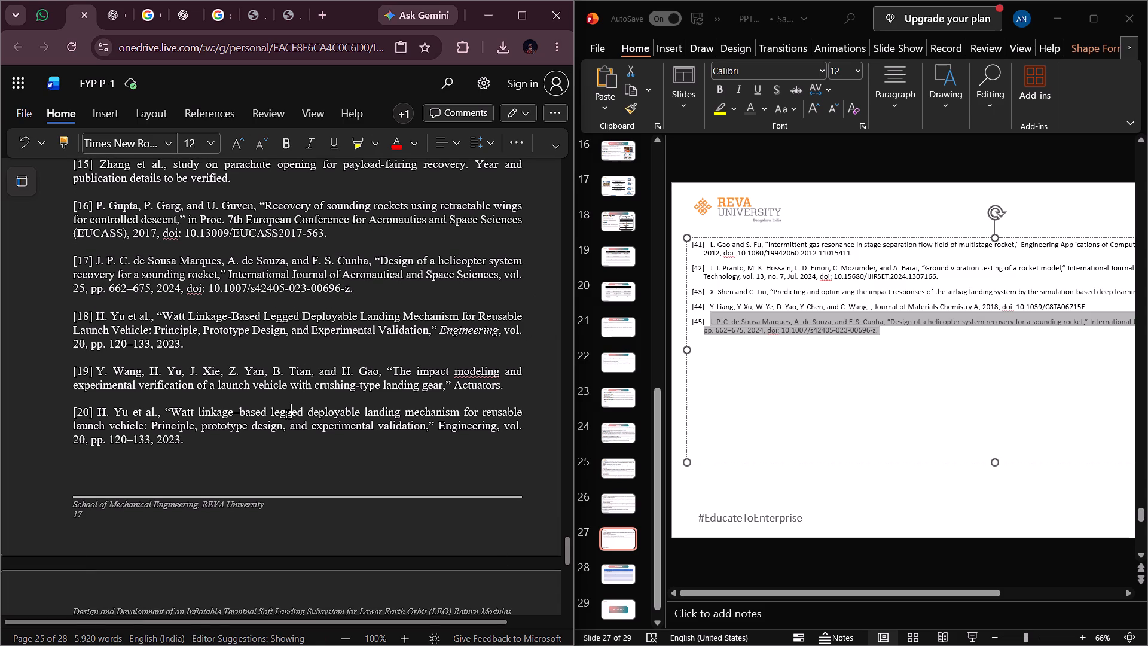
scroll(248, 395, up, 3)
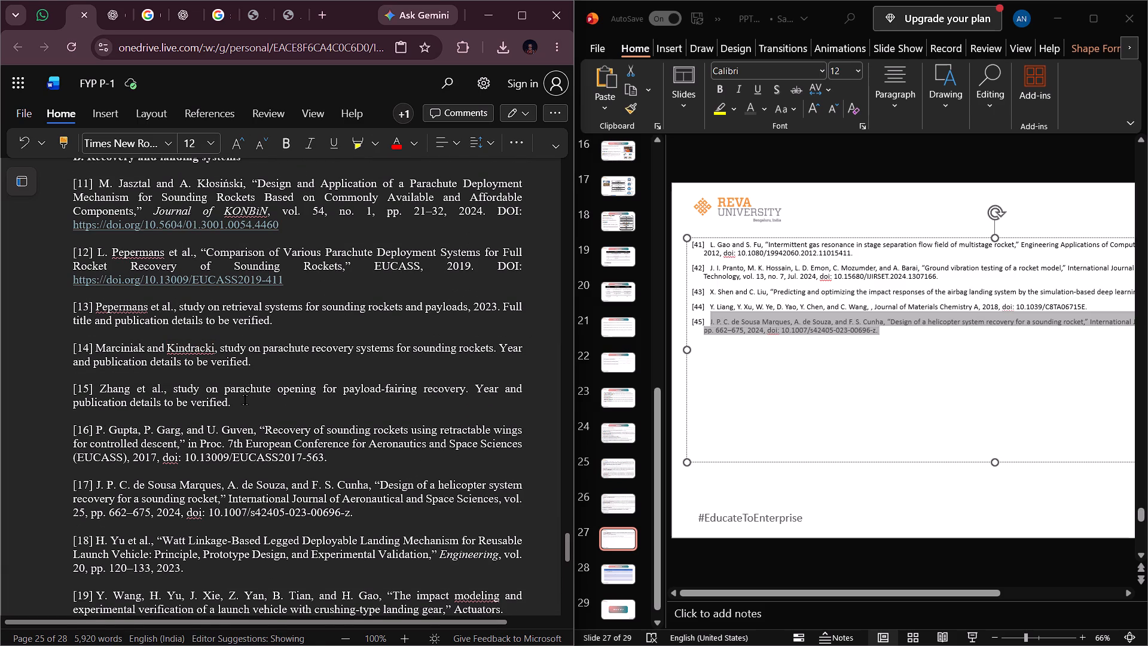
scroll(251, 421, down, 5)
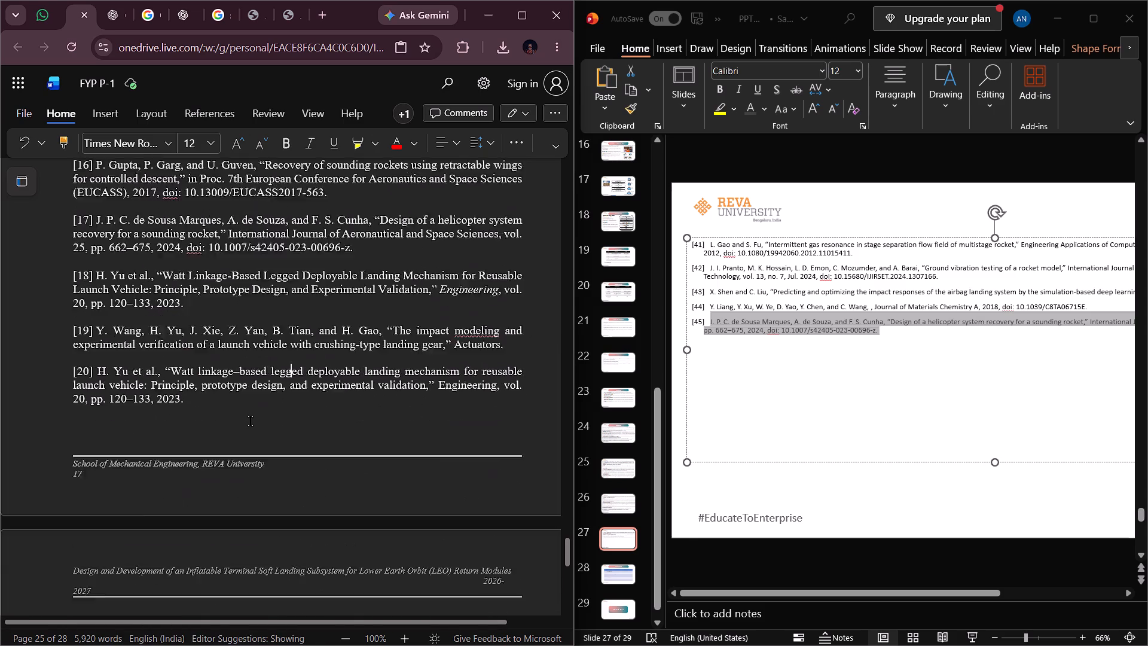
scroll(251, 421, down, 2)
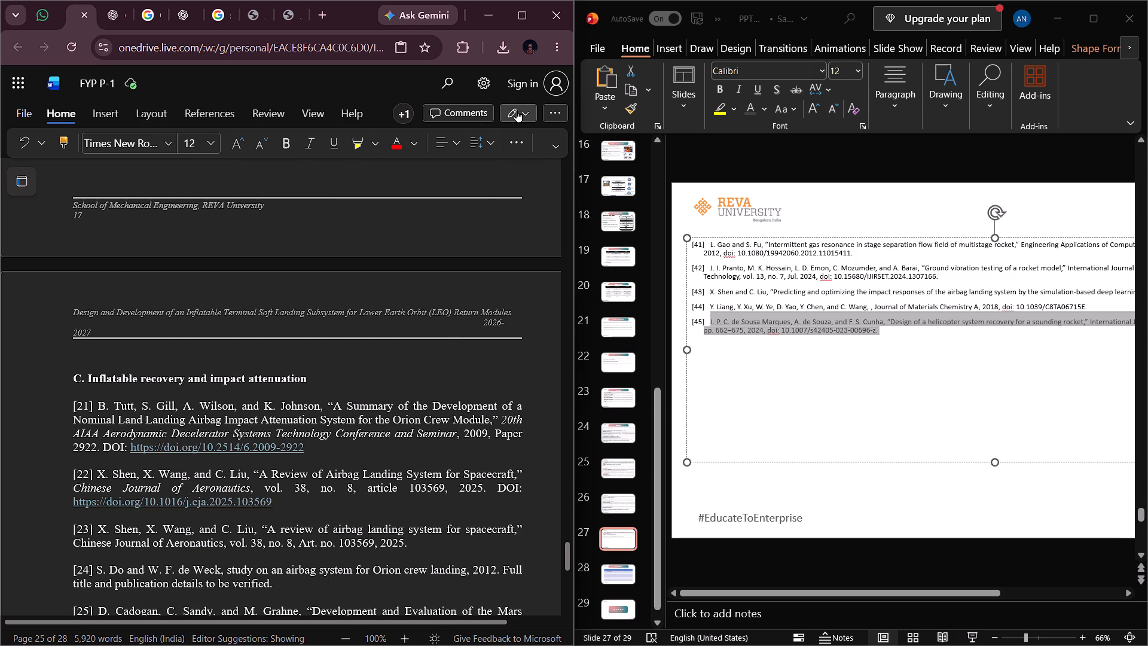
scroll(343, 464, down, 7)
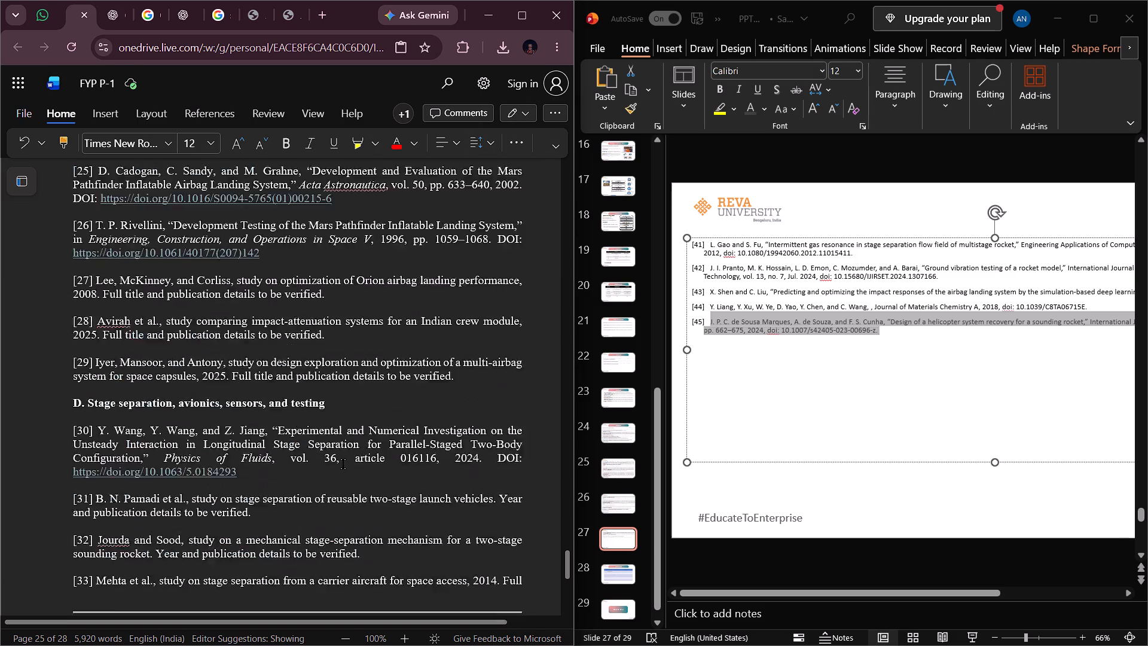
scroll(343, 464, down, 13)
scroll(343, 467, up, 8)
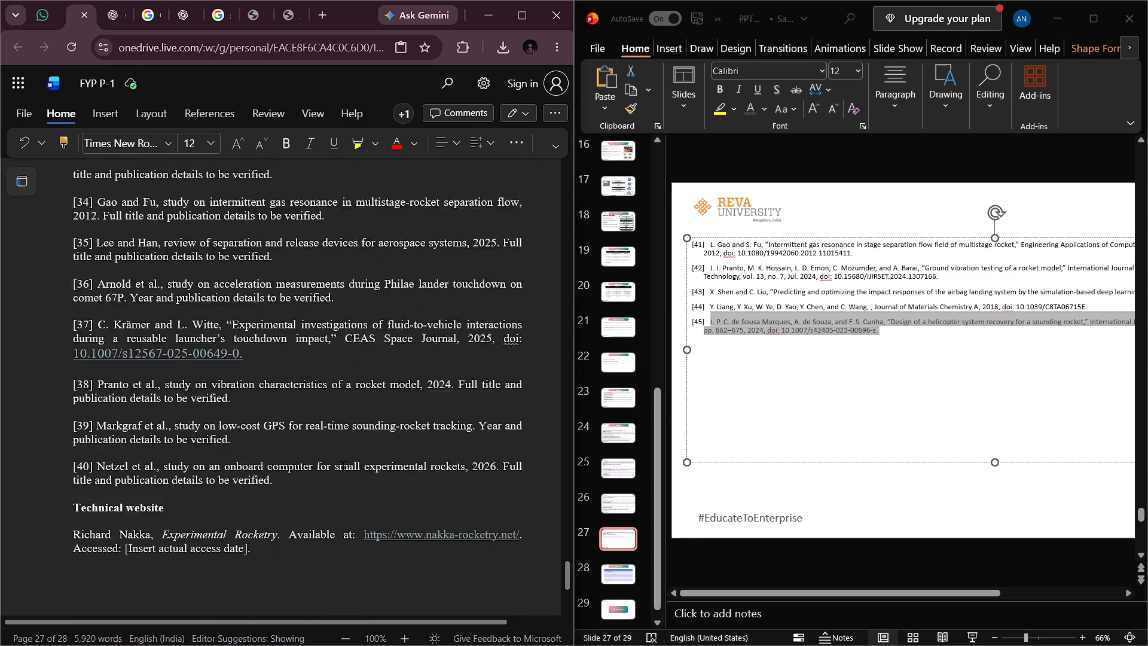
scroll(343, 467, down, 16)
scroll(344, 464, down, 8)
scroll(344, 464, up, 14)
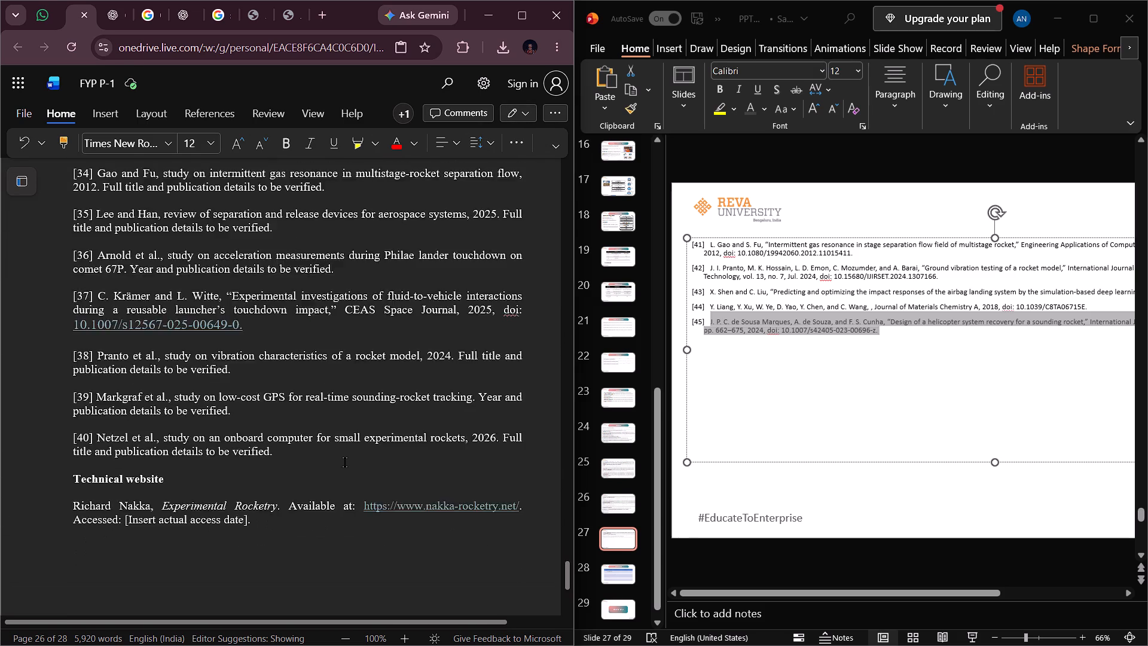
Review the report's references in section A and the start of section B for entries with missing publication details.
scroll(345, 462, up, 20)
scroll(345, 462, up, 20)
scroll(345, 462, up, 1)
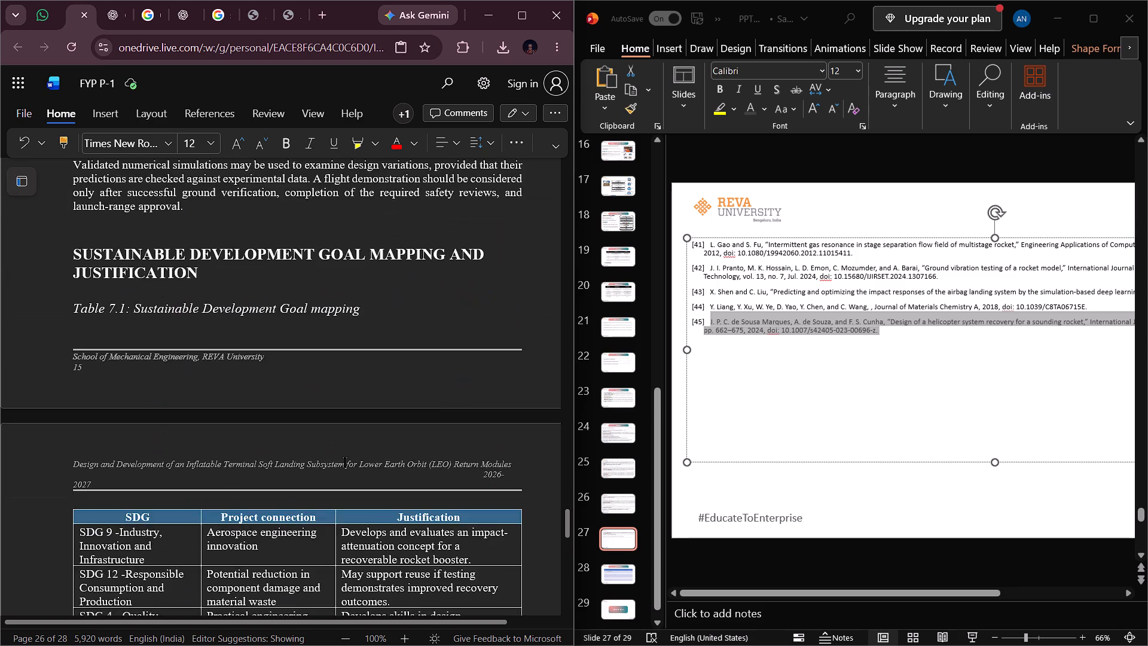
scroll(345, 462, down, 8)
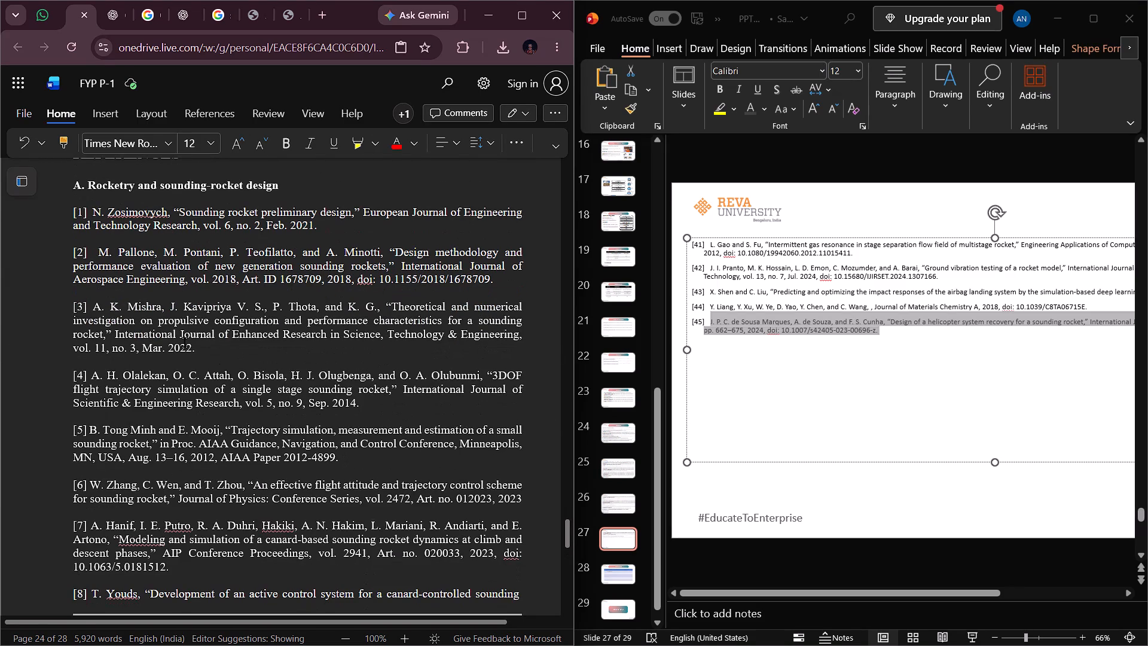
scroll(249, 339, down, 3)
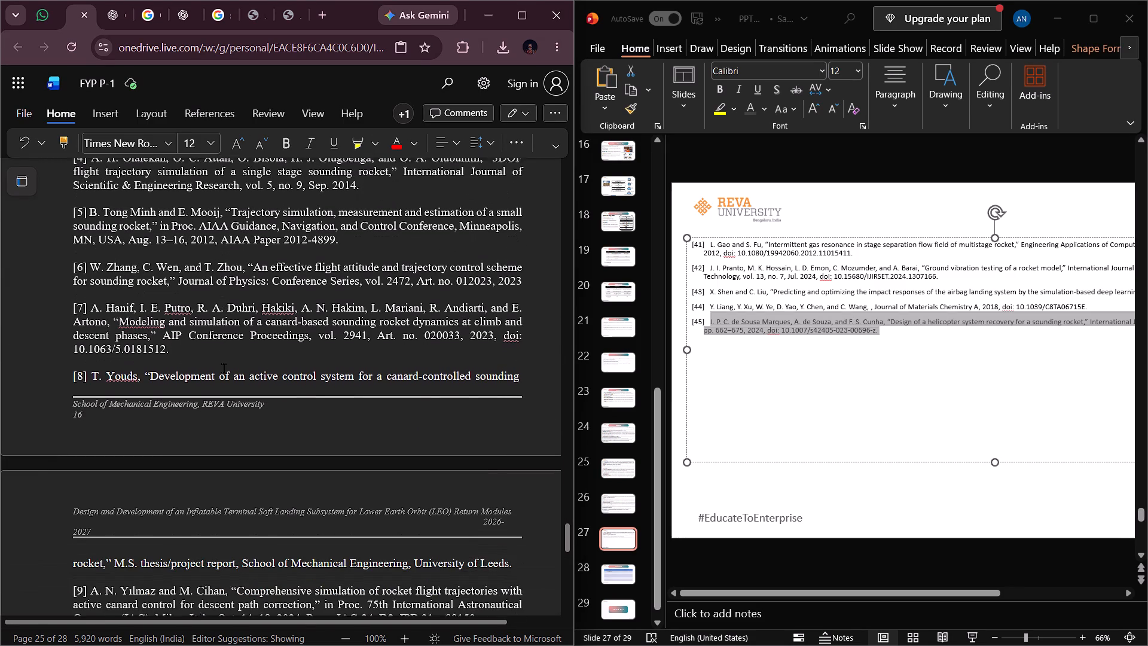
scroll(224, 368, down, 3)
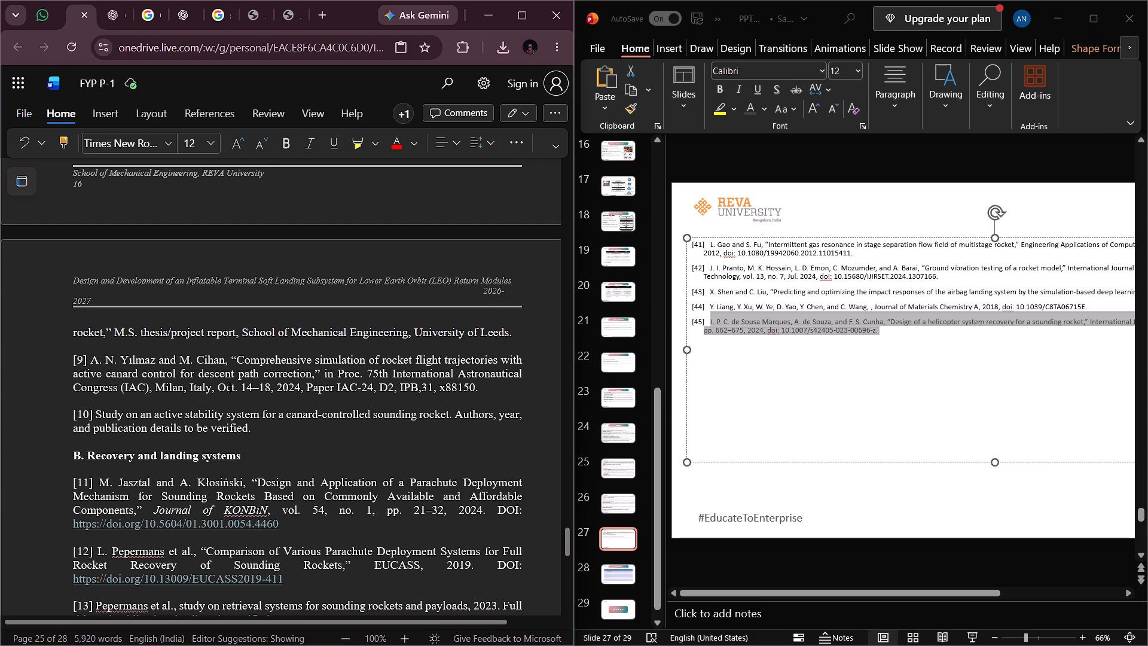
scroll(240, 417, down, 1)
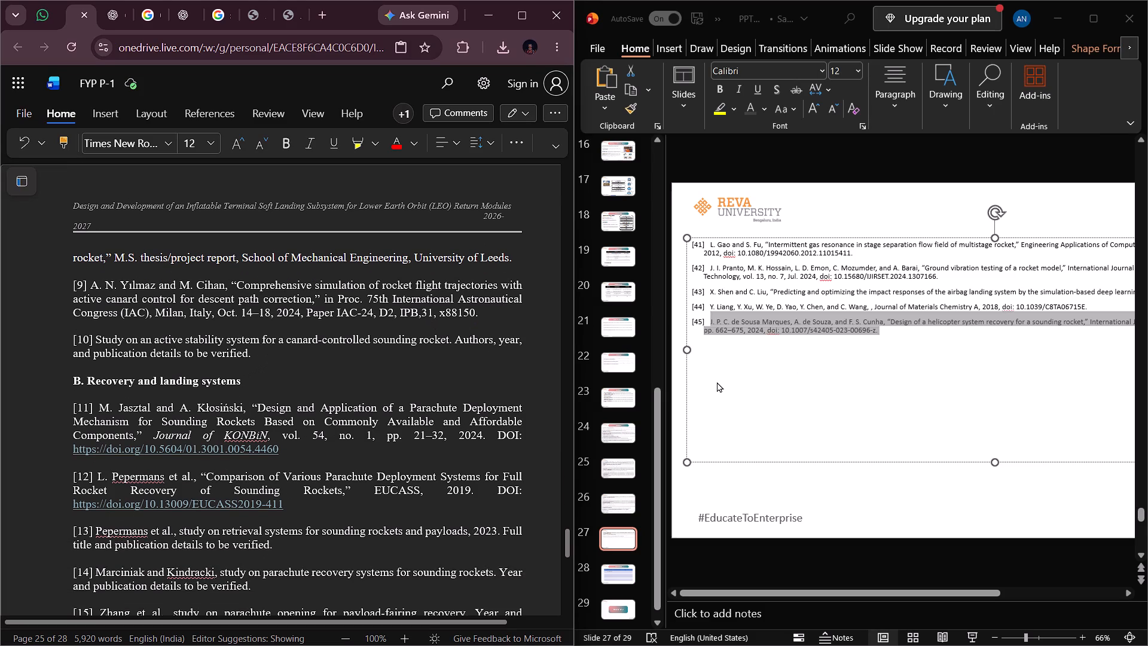
Compare the citations on slides 24 and 25 with the report's incomplete references around [10].
scroll(732, 397, up, 2)
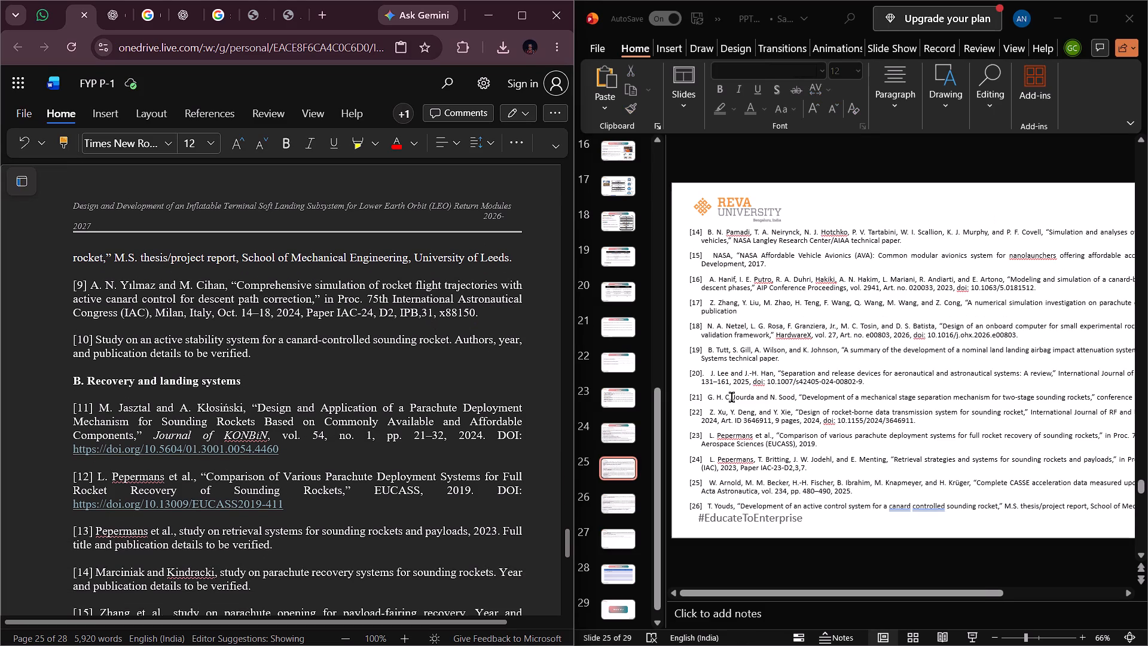
scroll(732, 397, up, 1)
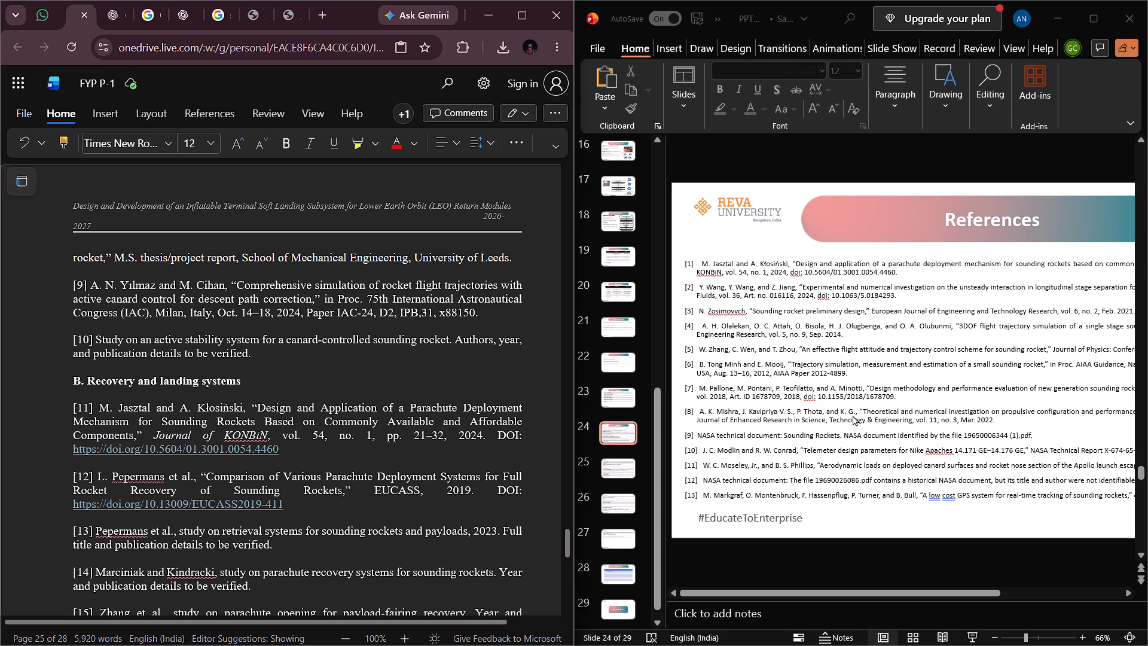
scroll(860, 412, down, 1)
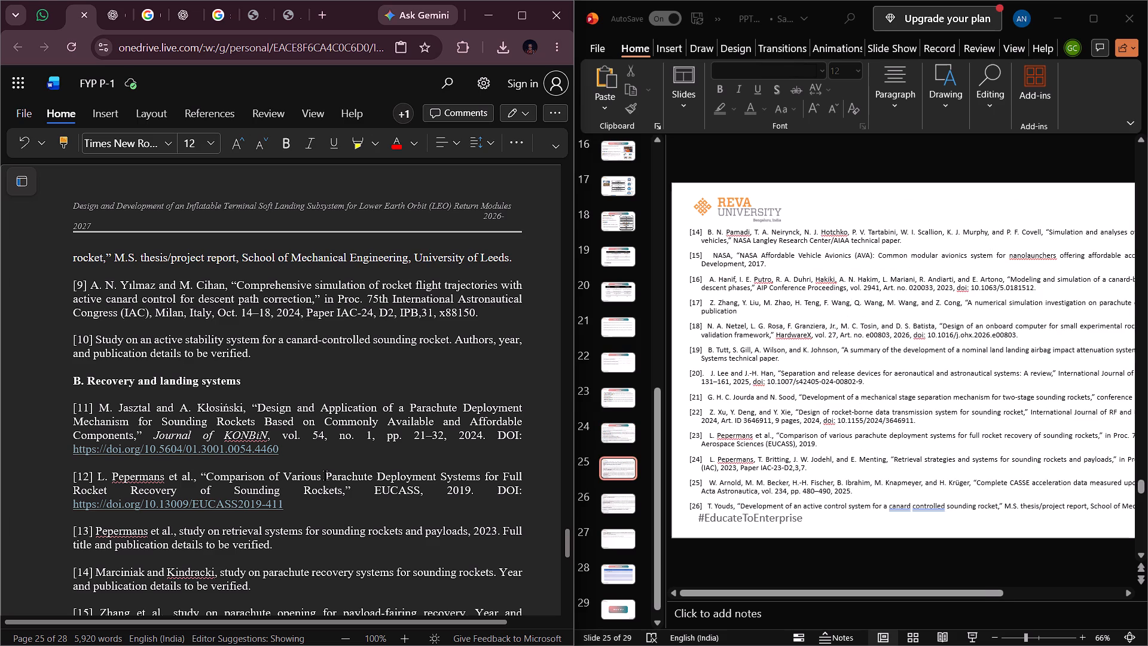
scroll(325, 476, up, 3)
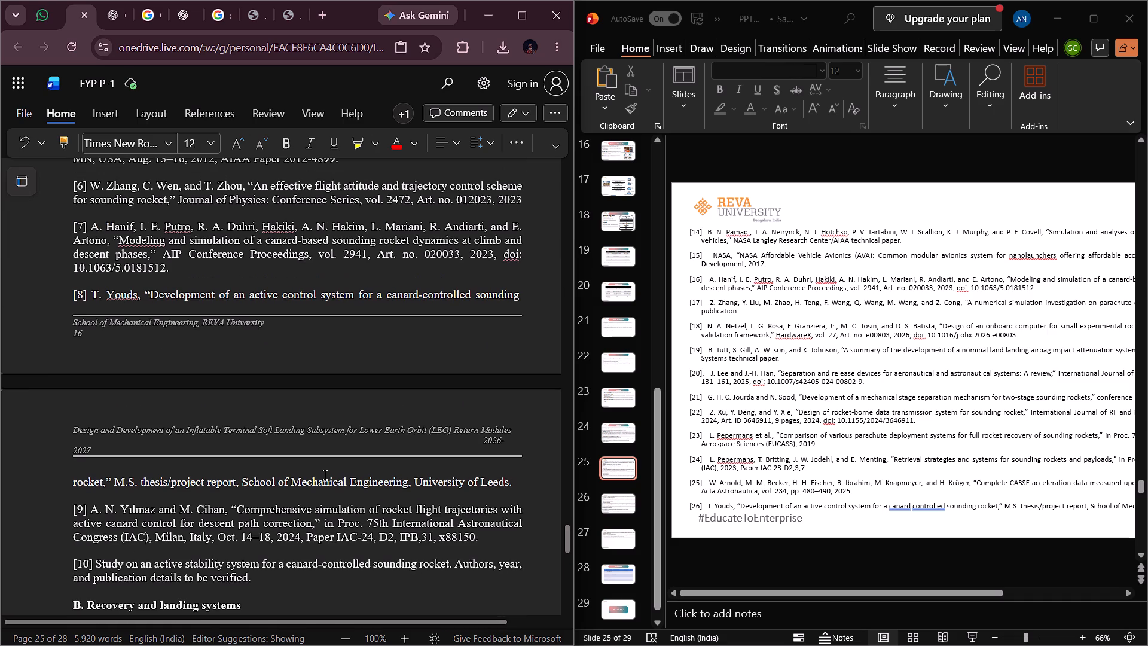
scroll(325, 475, down, 2)
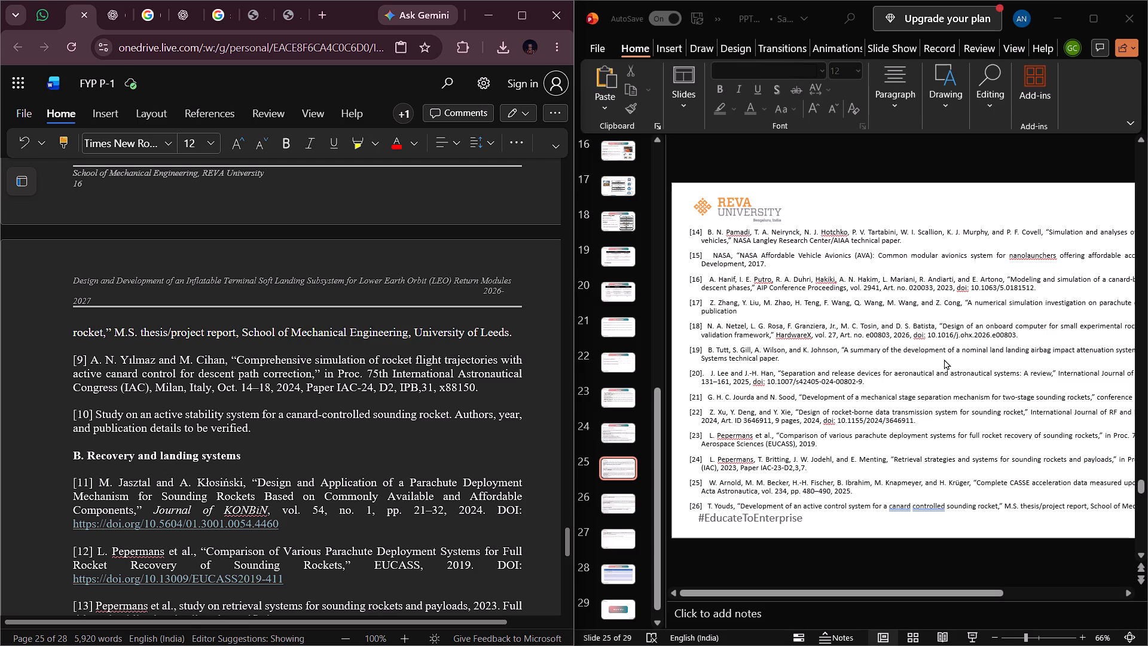
Extend the reference text box on slide 25 downward so it encloses all citations through [26].
click(1037, 334)
click(1034, 336)
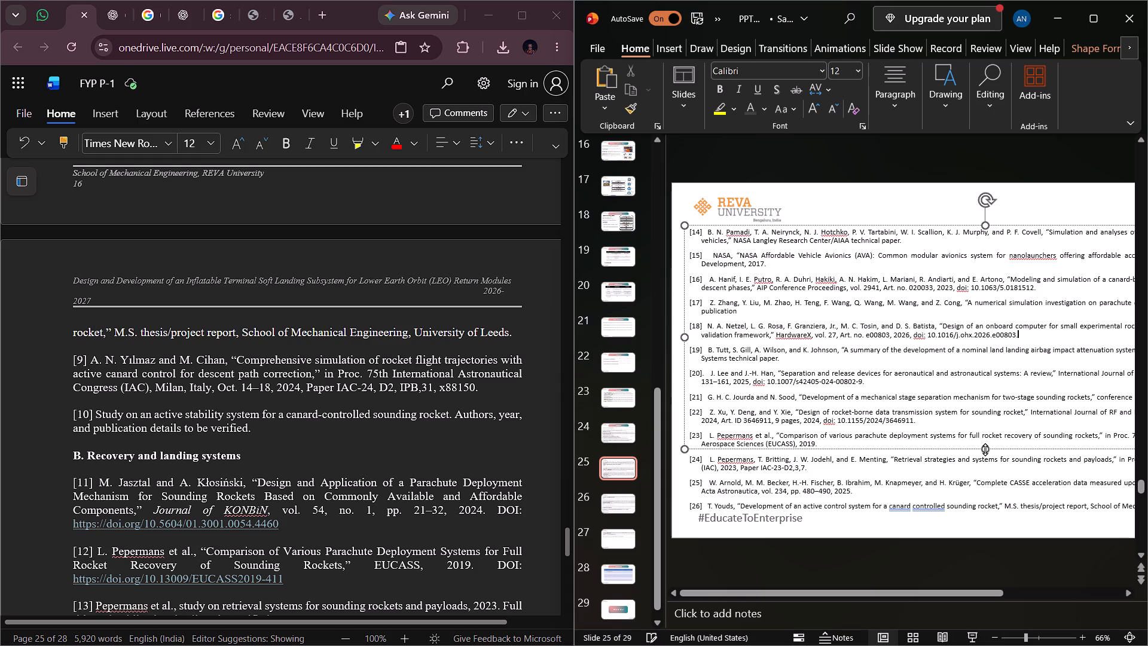
drag(985, 450, 973, 526)
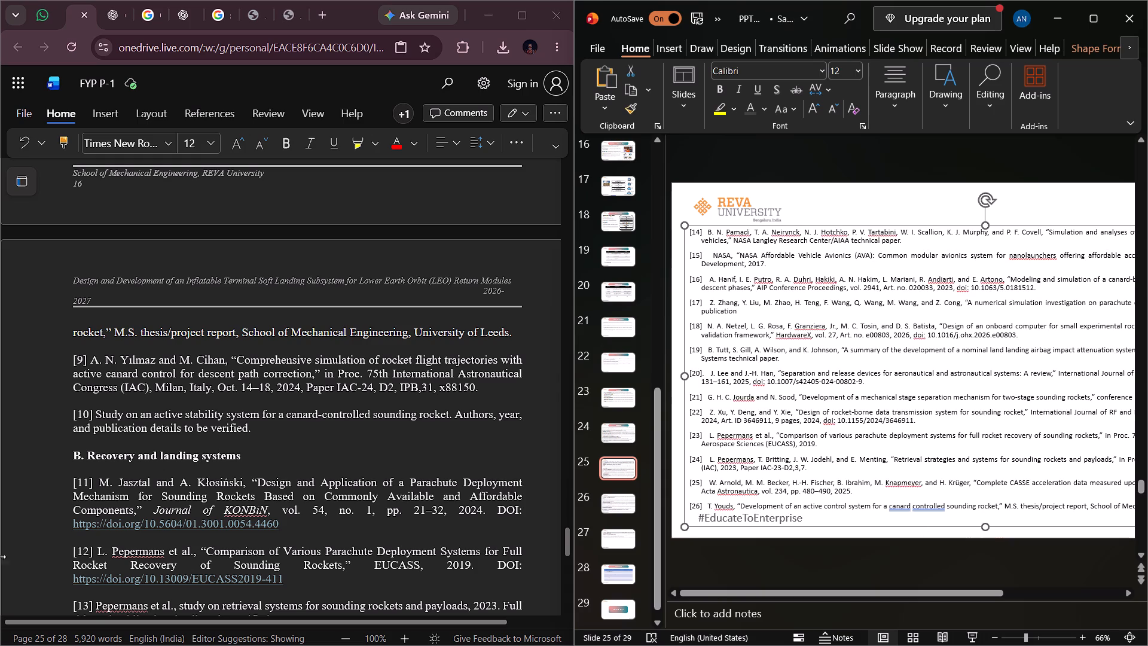
Search the presentation for "active canard" to locate a full citation for the report's incomplete reference [10].
scroll(244, 434, up, 2)
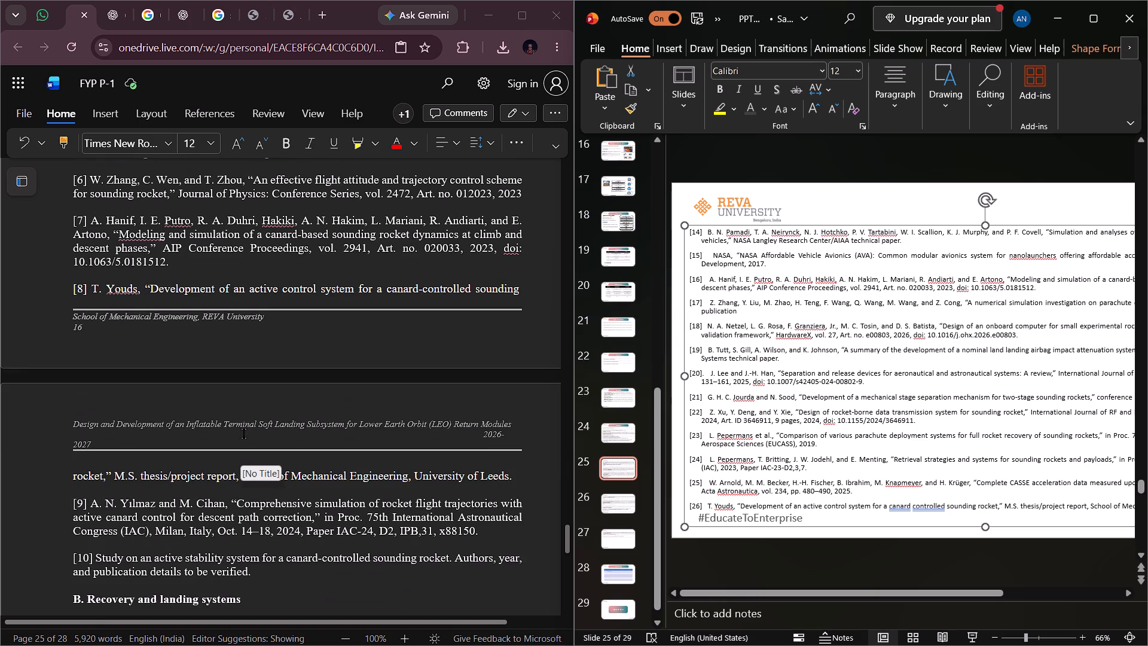
scroll(244, 434, up, 1)
scroll(244, 434, down, 4)
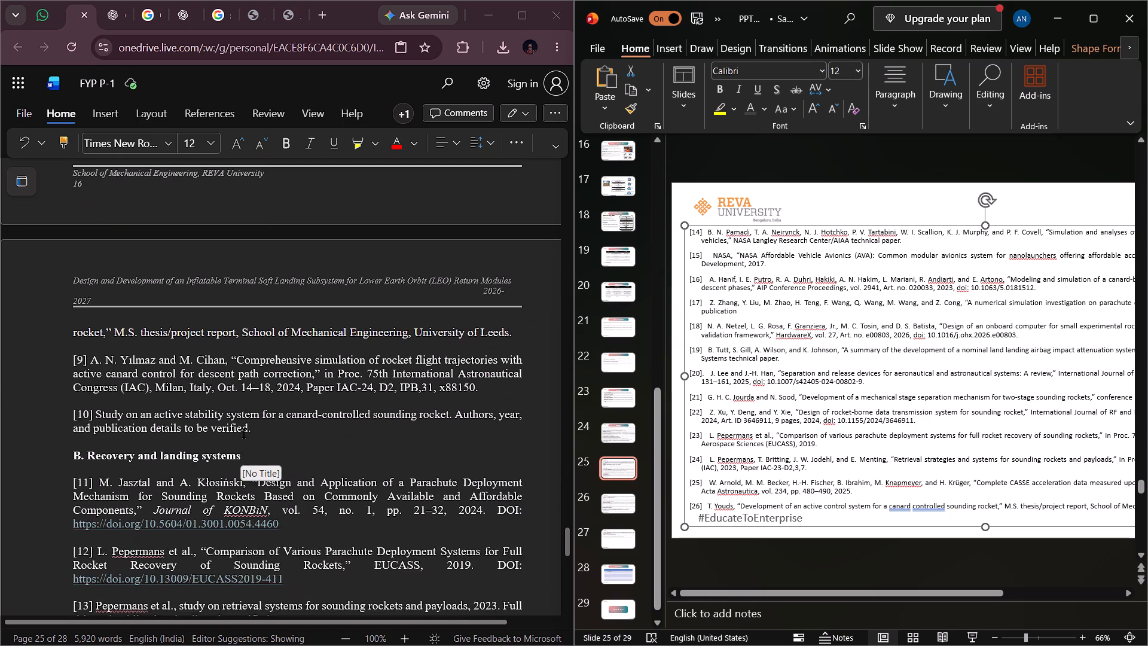
scroll(244, 434, down, 2)
scroll(244, 434, up, 1)
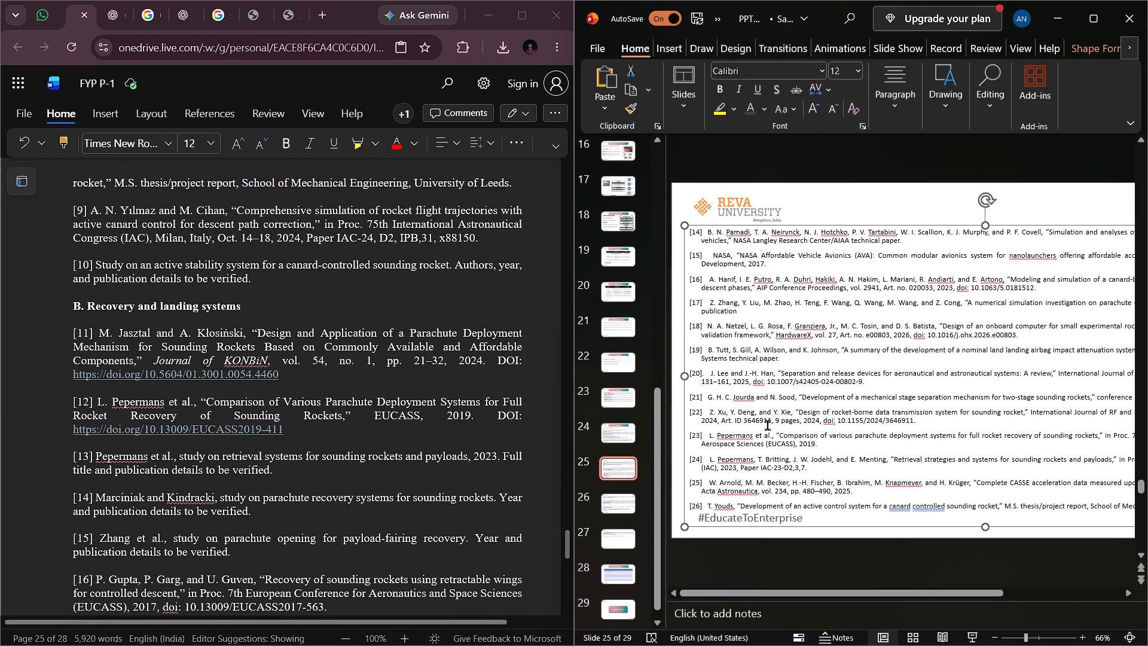
click(765, 165)
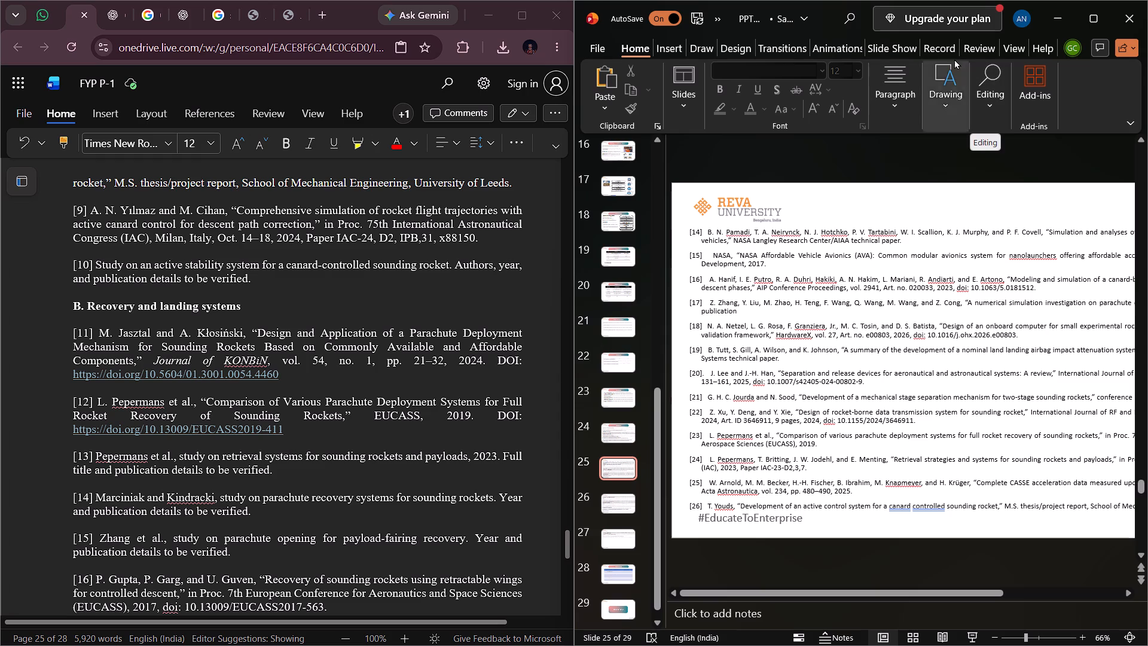
click(854, 13)
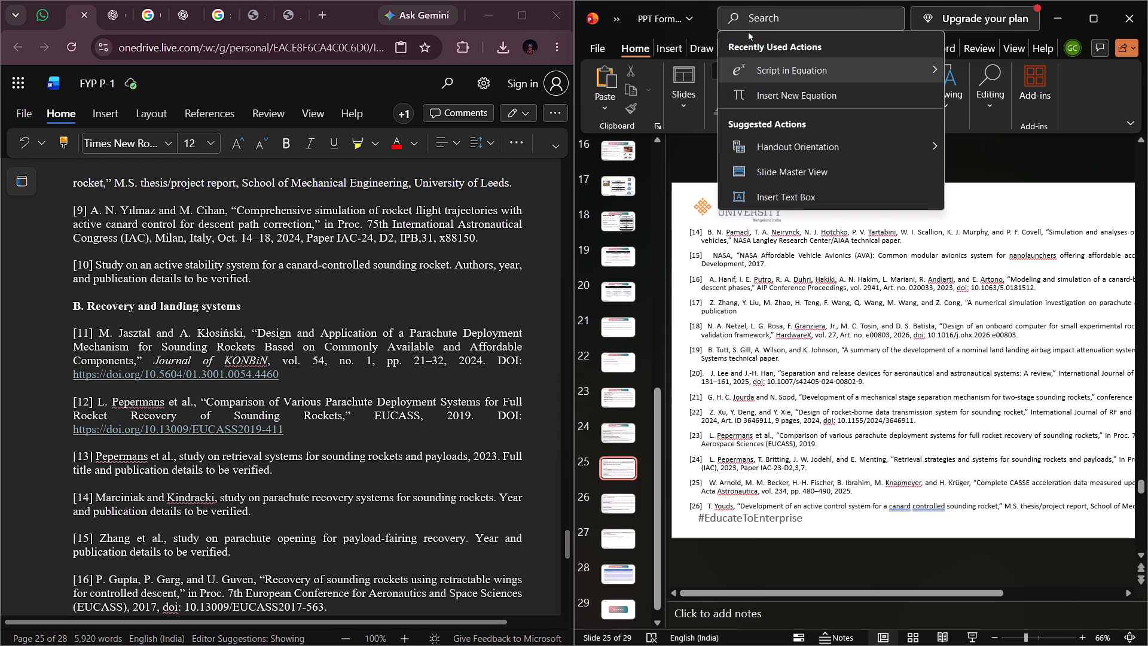
text(sear)
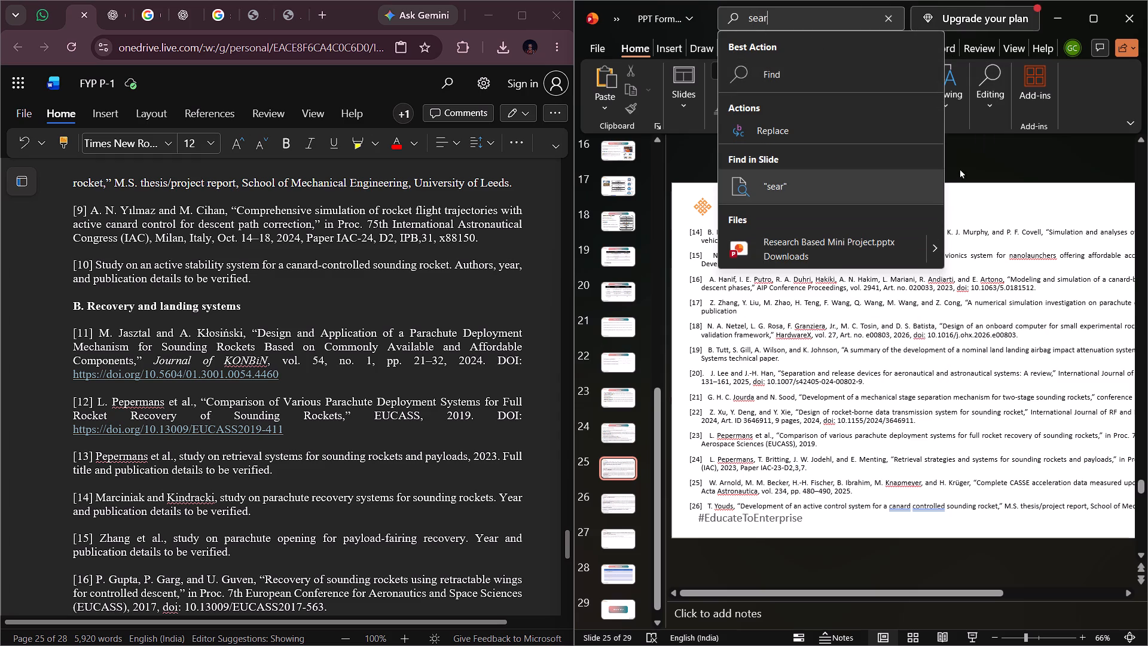
click(850, 76)
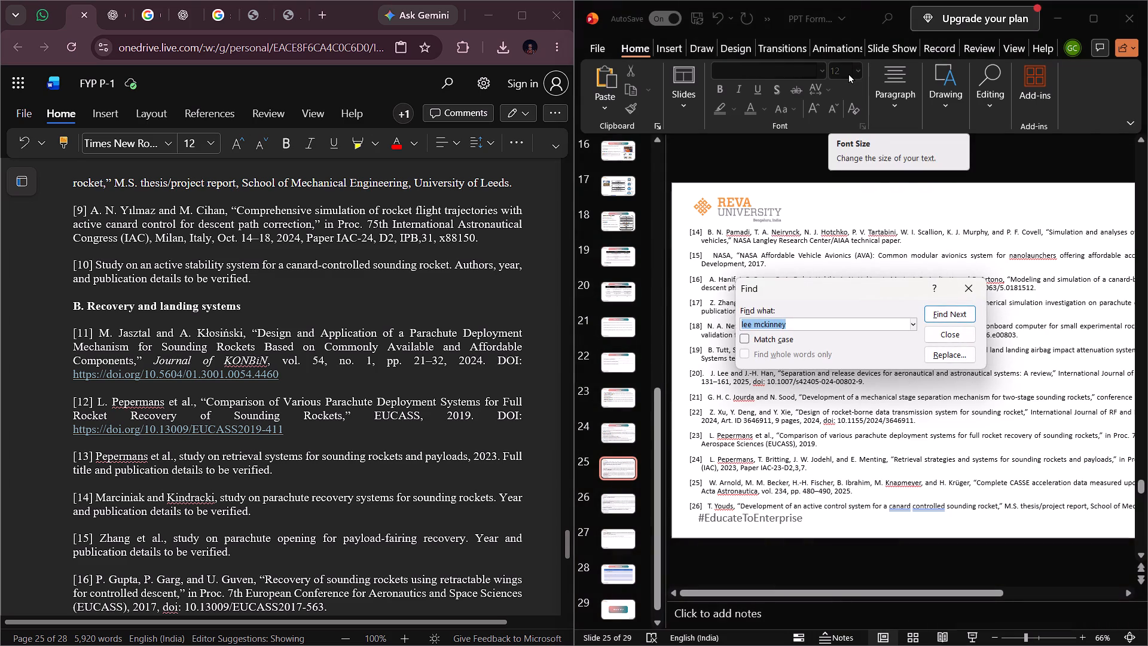
key(BackSpace)
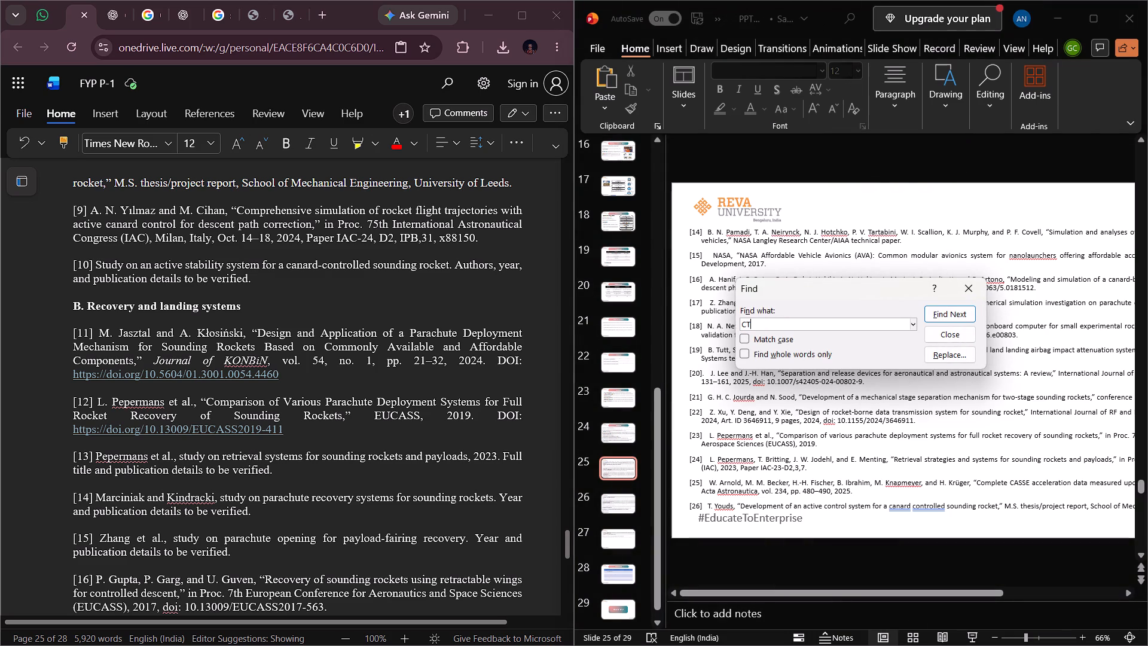
key(BackSpace)
key(BackSpace)
key(BackSpace)
text(active caana)
key(BackSpace)
key(BackSpace)
key(BackSpace)
text(nard)
key(Return)
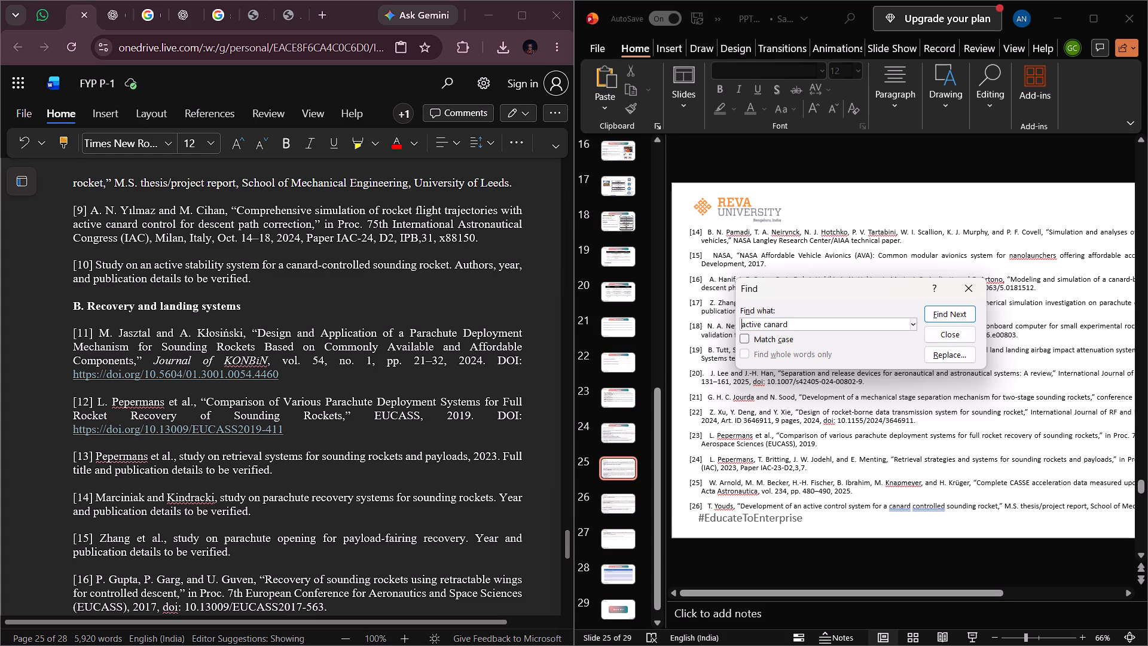
Inspect slide 26's citation [27] and the remaining "active canard" matches, and end the search.
click(893, 234)
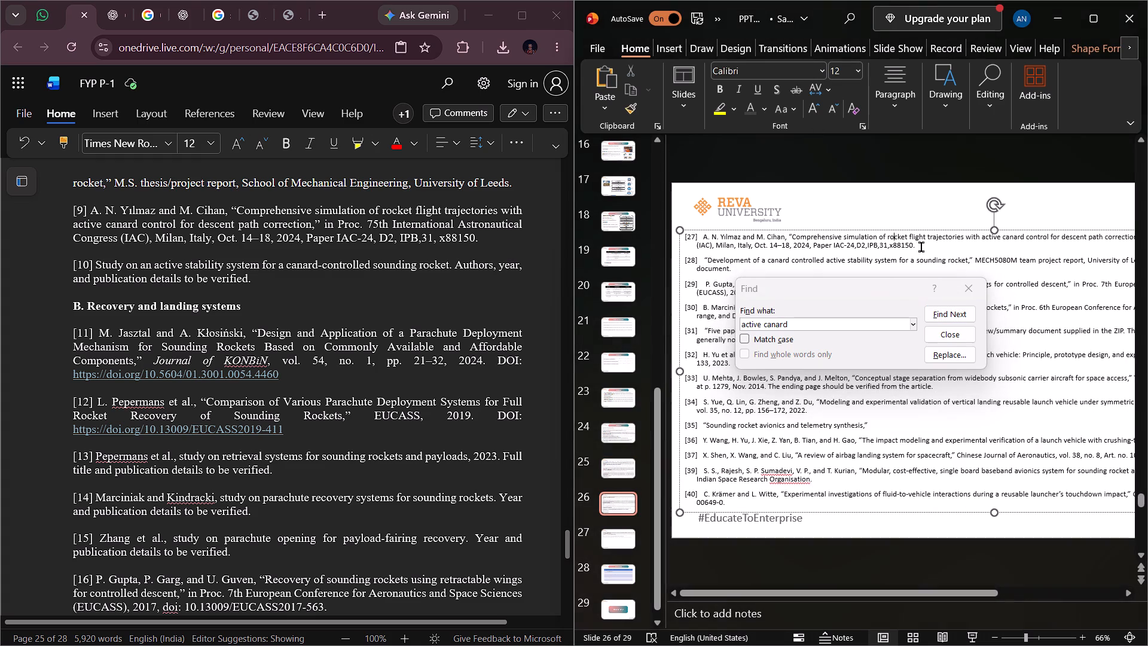
drag(921, 247, 709, 239)
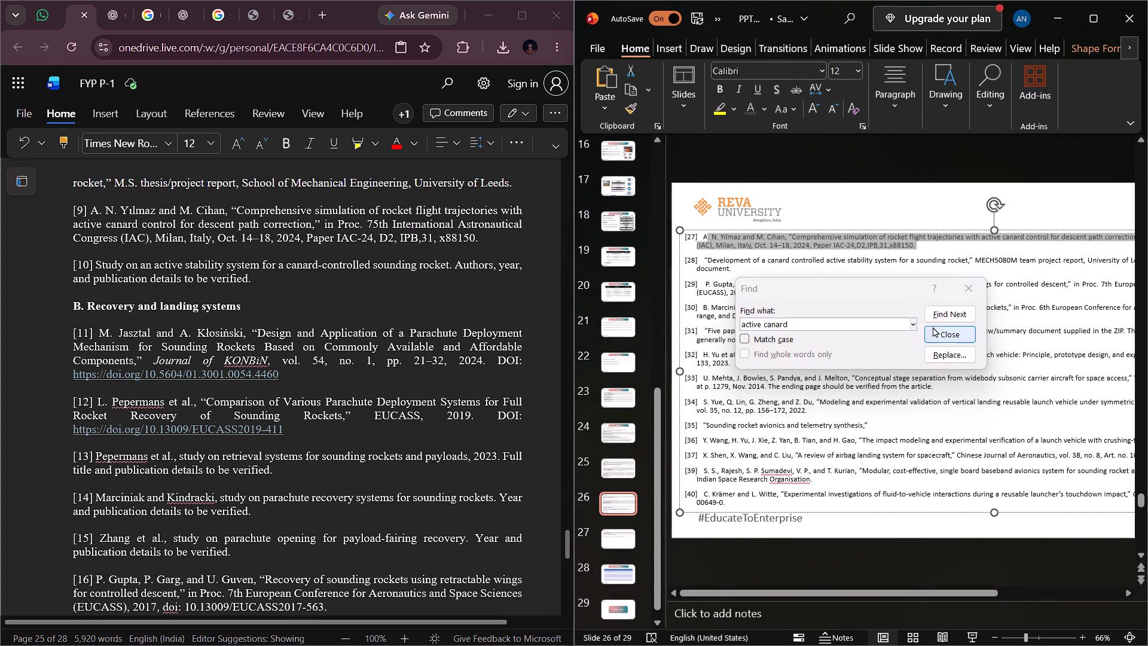
click(944, 312)
click(944, 312)
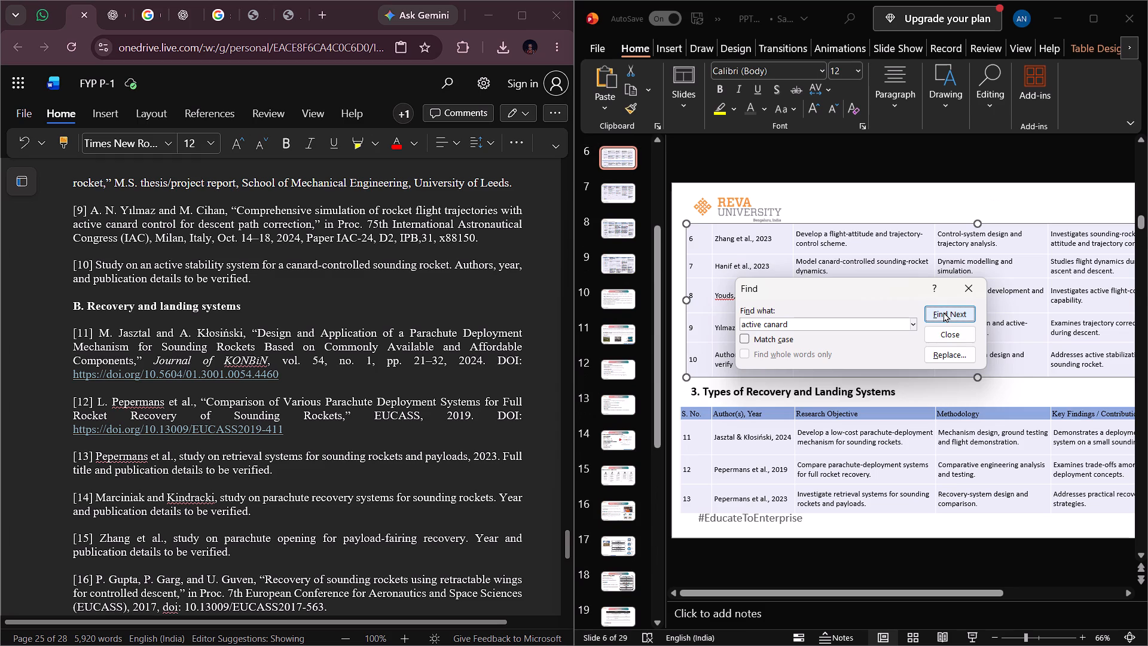
click(944, 312)
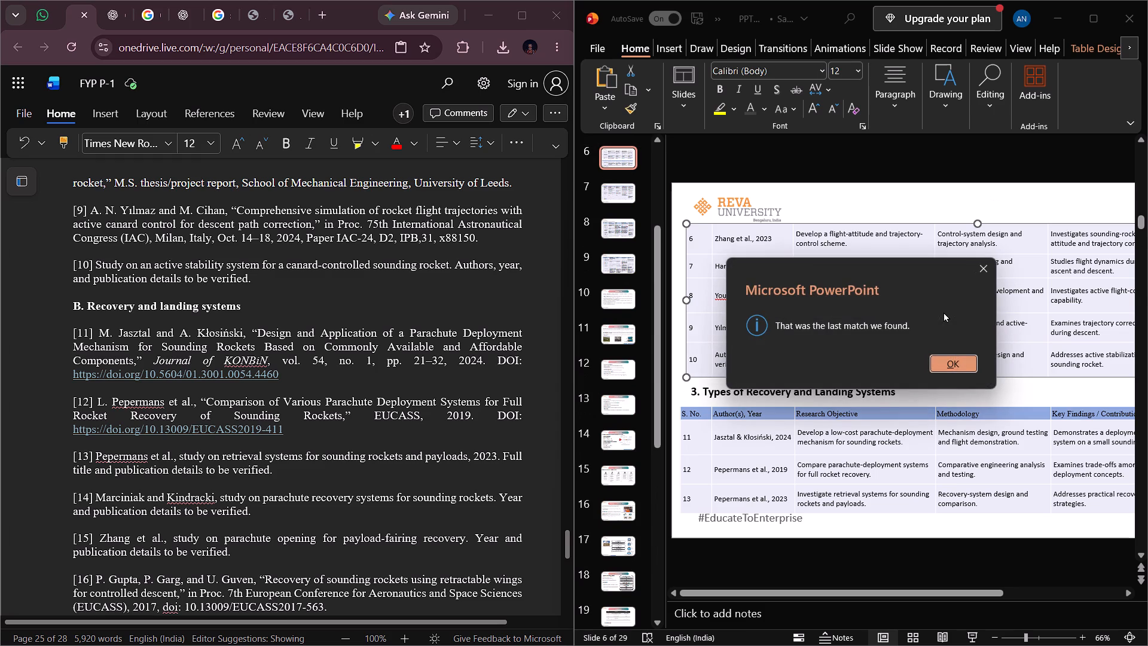
click(981, 272)
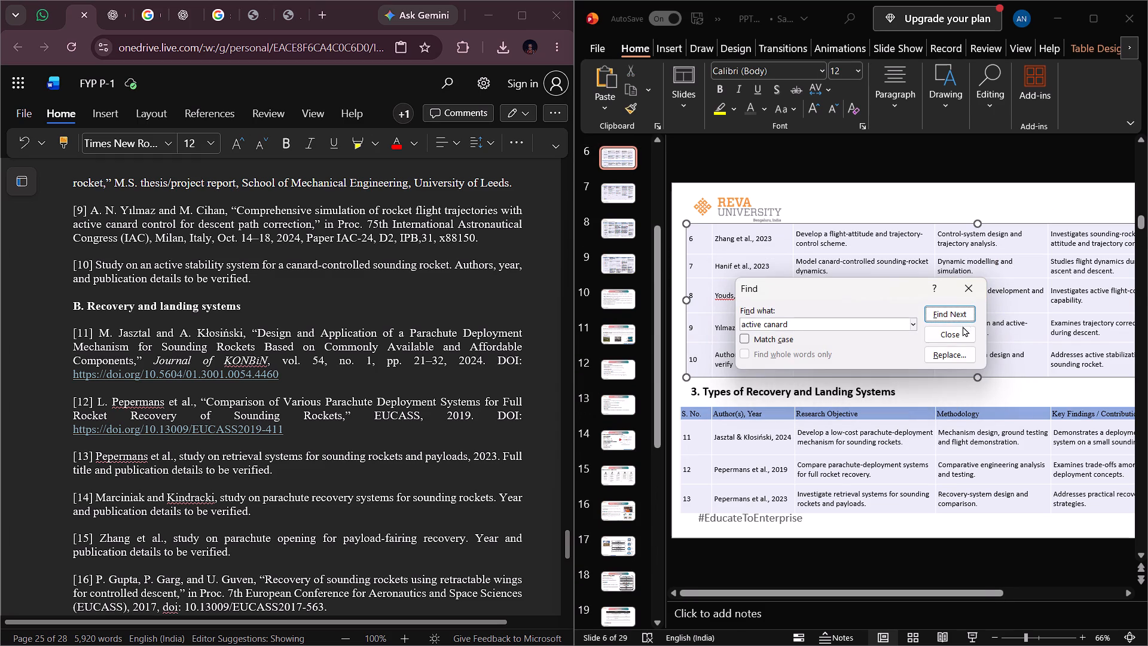
click(970, 284)
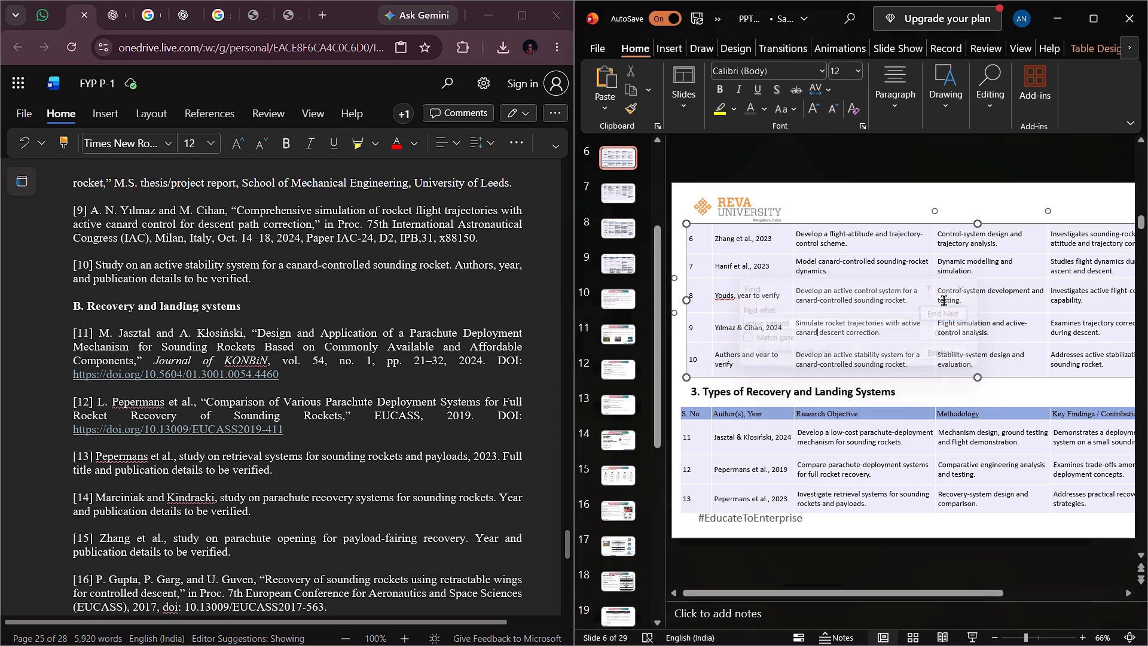
Look through the citations on slides 24 to 27 for the source matching the report's incomplete reference [10].
scroll(614, 577, down, 20)
scroll(614, 577, down, 17)
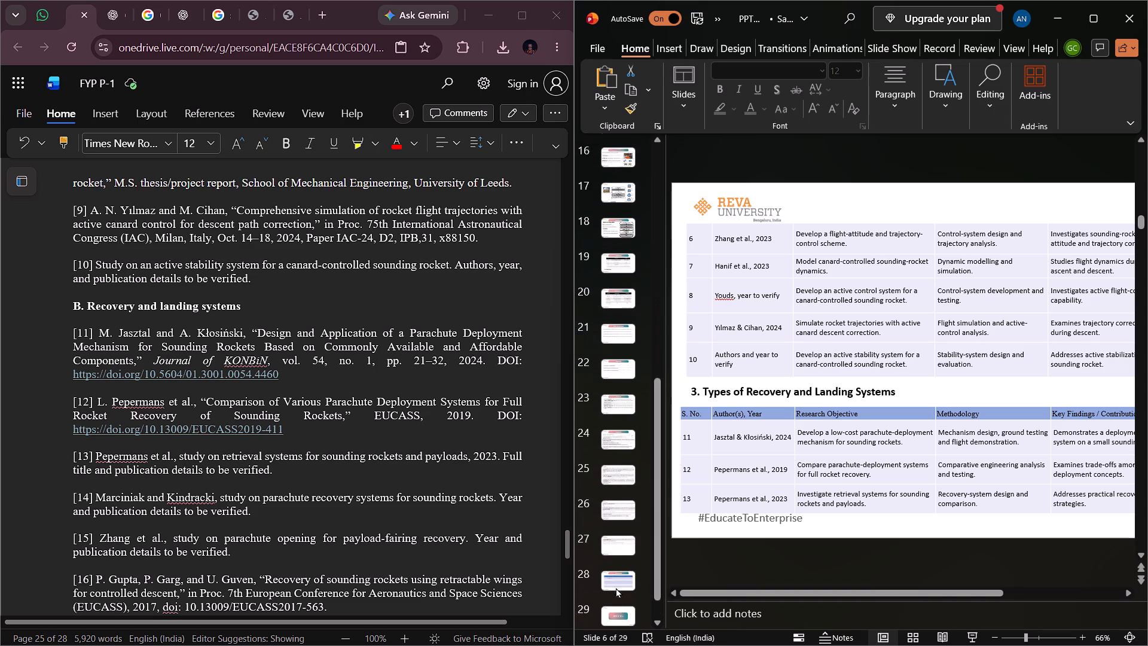
scroll(616, 587, down, 7)
click(625, 562)
click(608, 484)
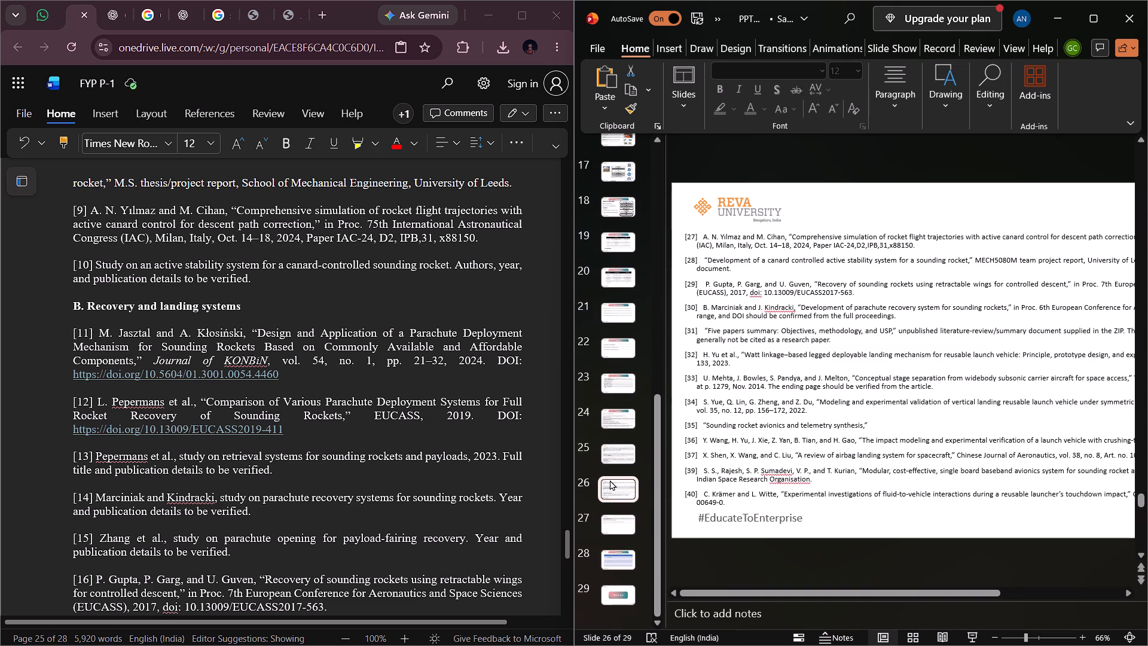
click(607, 523)
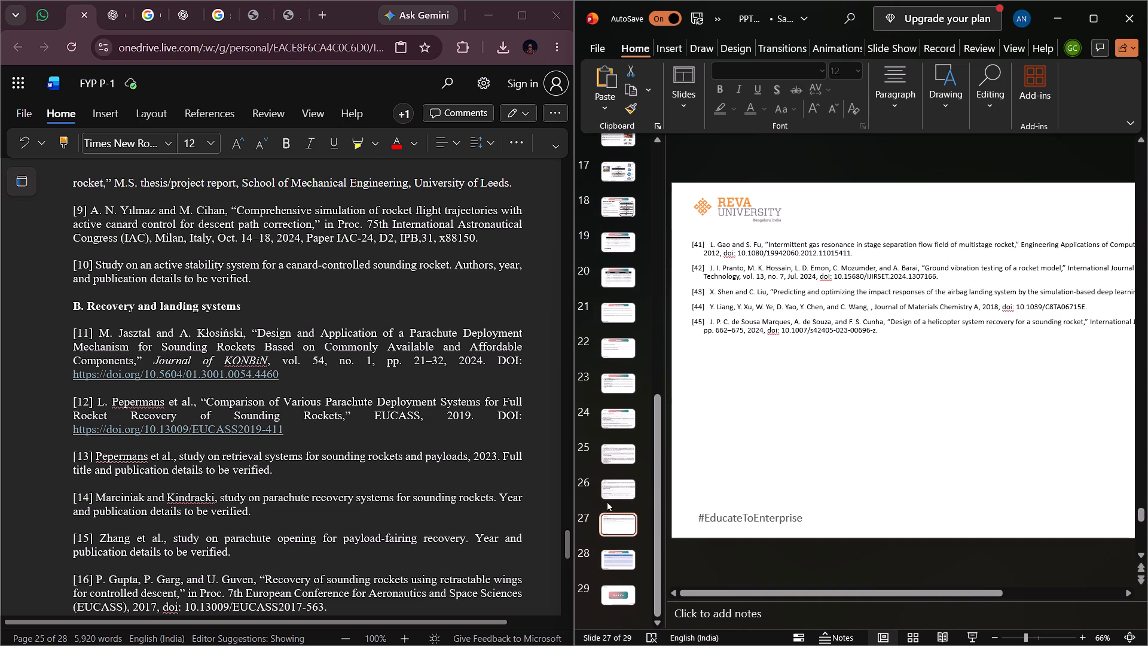
click(607, 496)
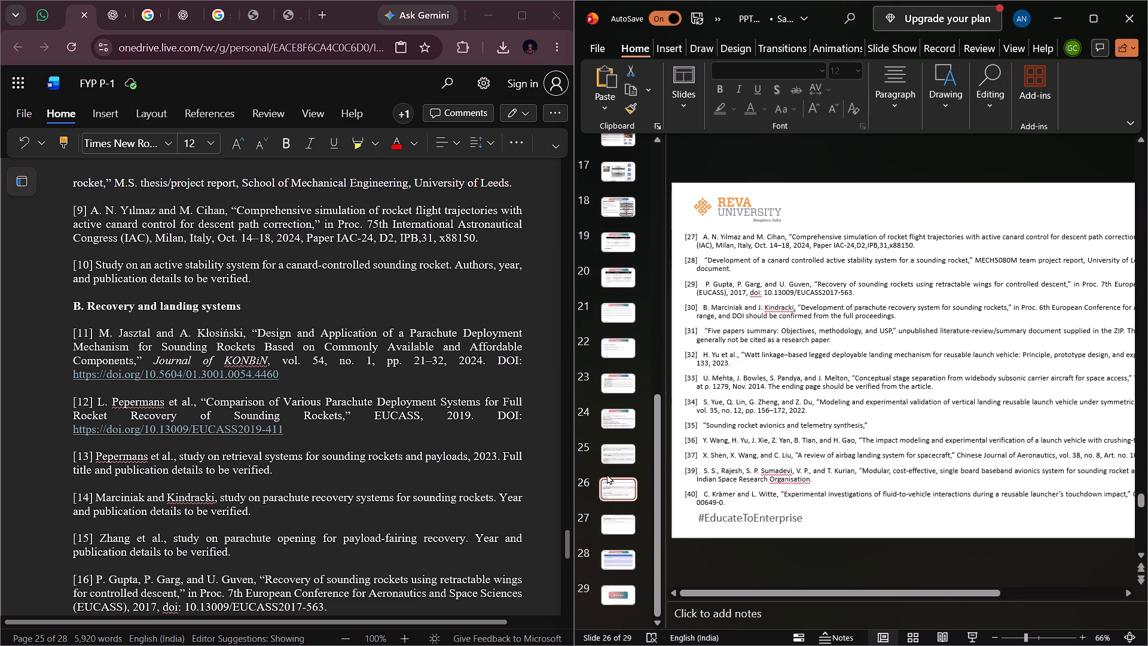
click(607, 468)
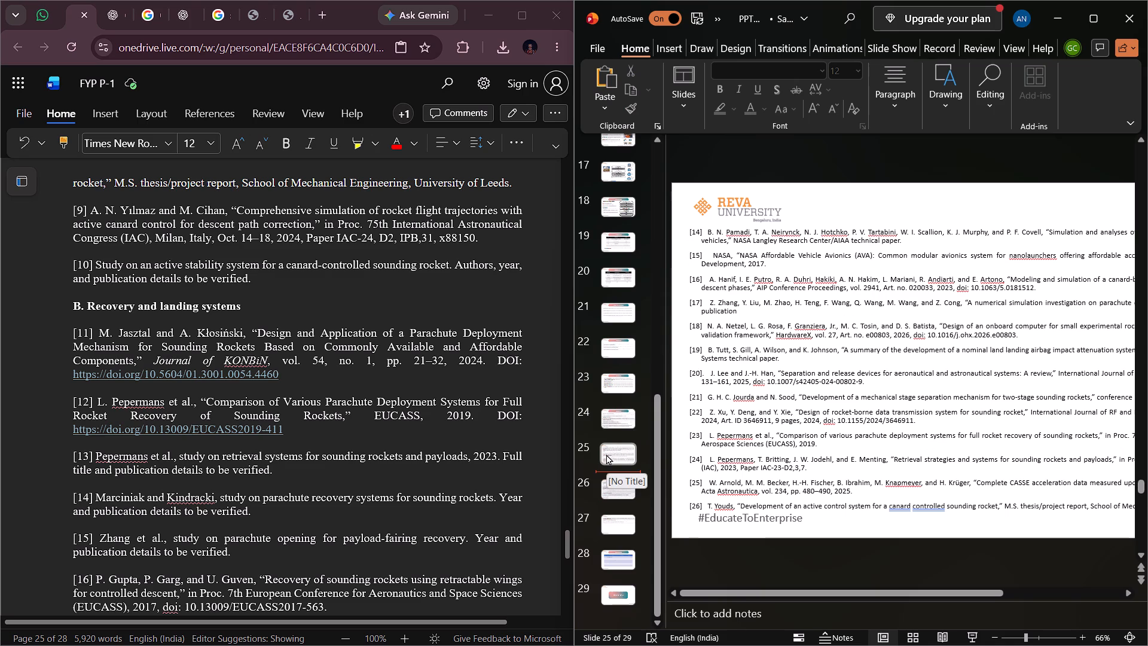
click(619, 452)
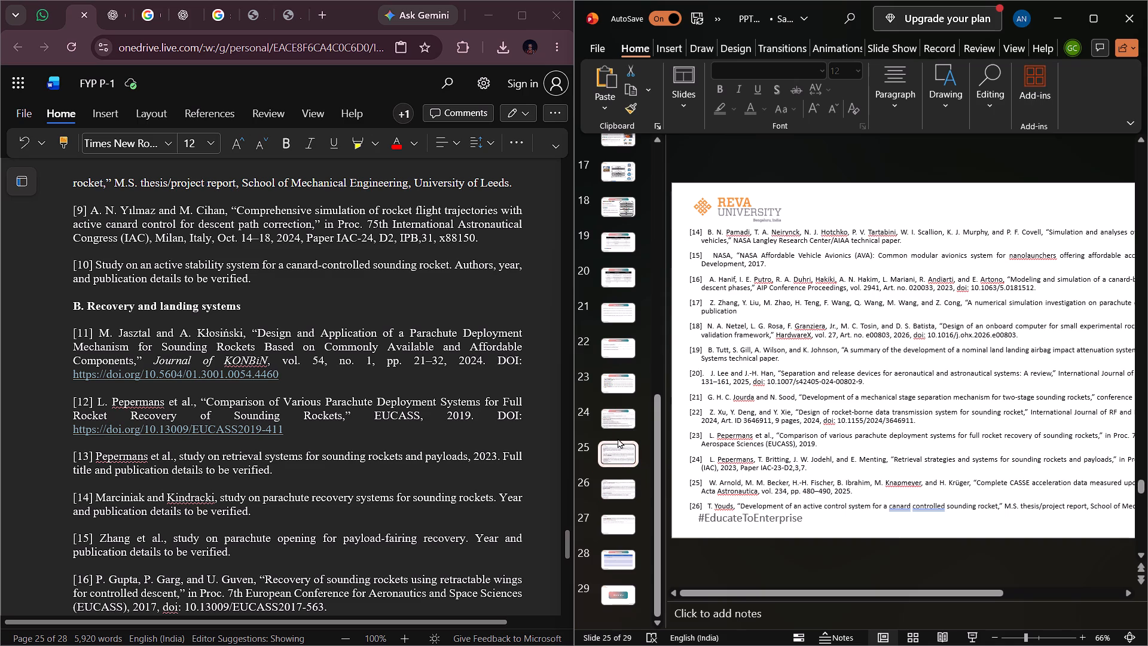
click(612, 419)
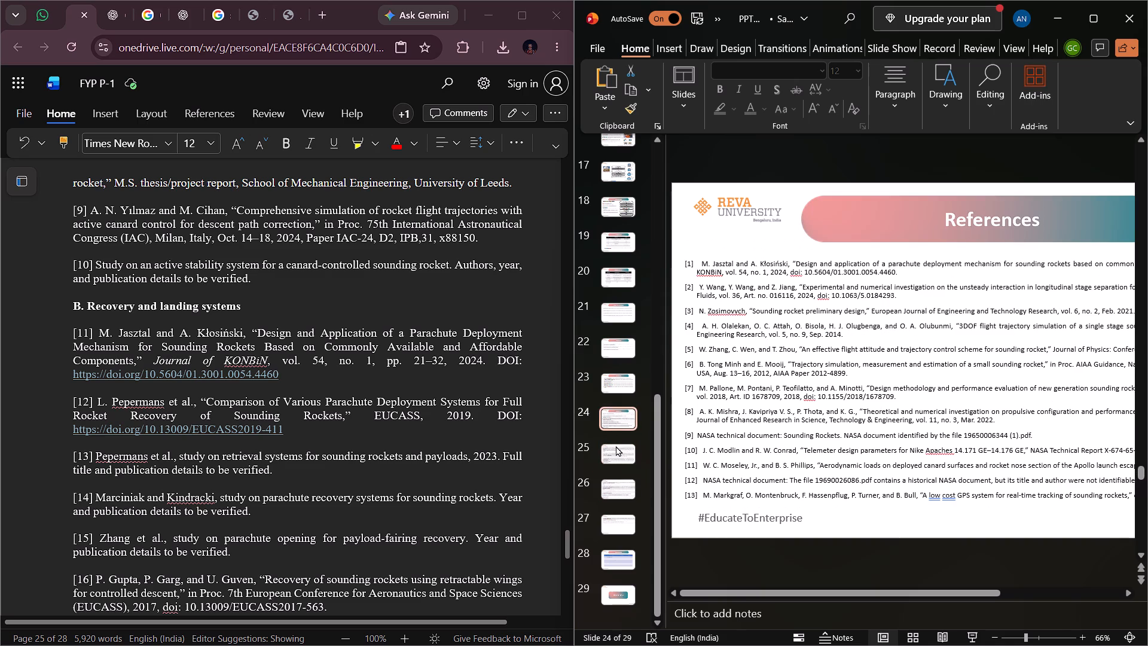
click(609, 452)
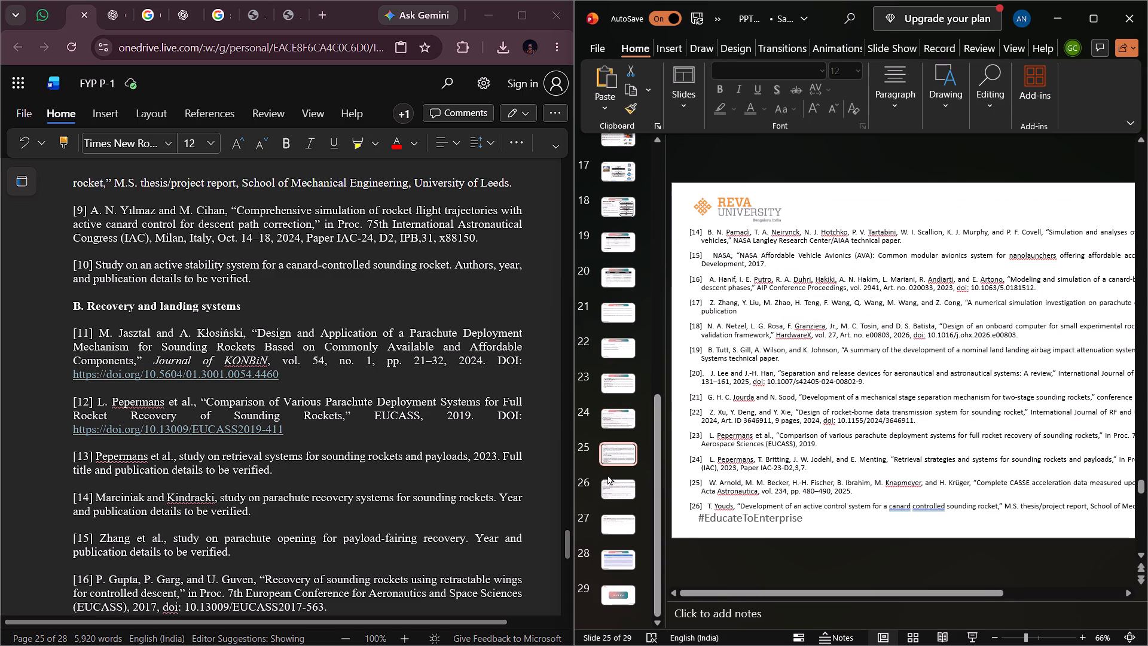
click(611, 484)
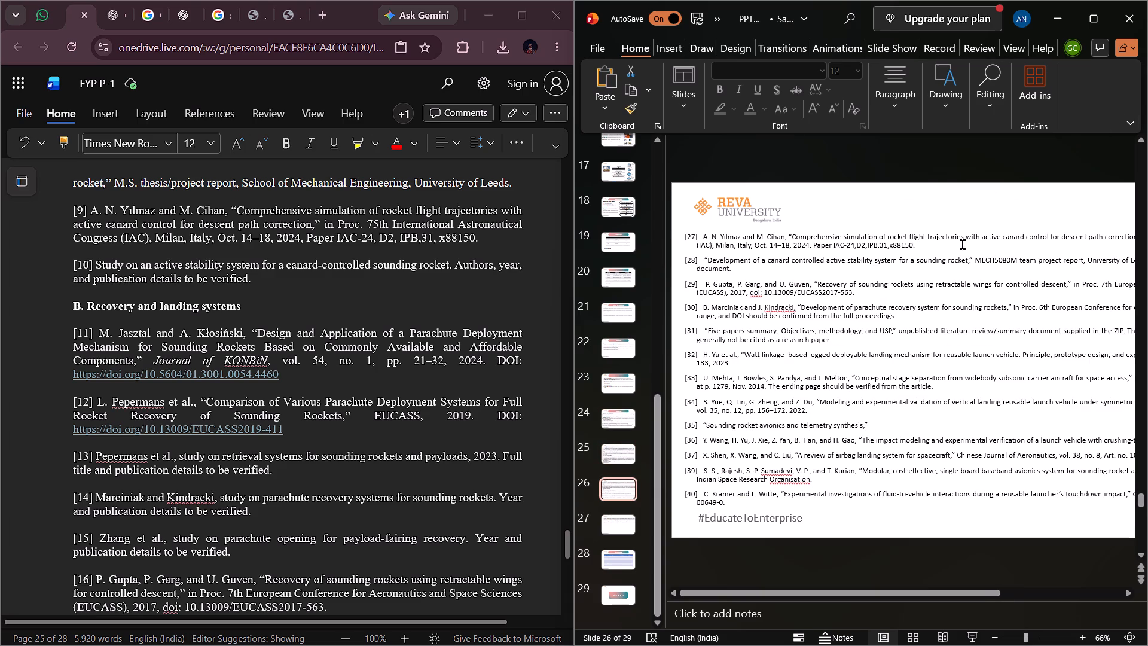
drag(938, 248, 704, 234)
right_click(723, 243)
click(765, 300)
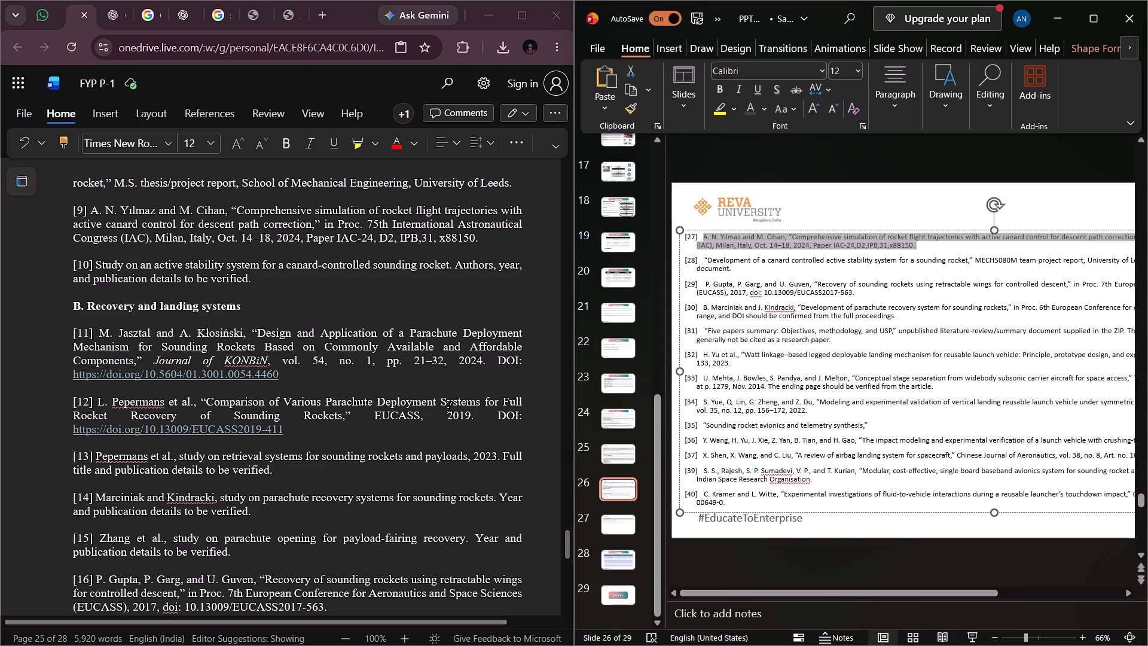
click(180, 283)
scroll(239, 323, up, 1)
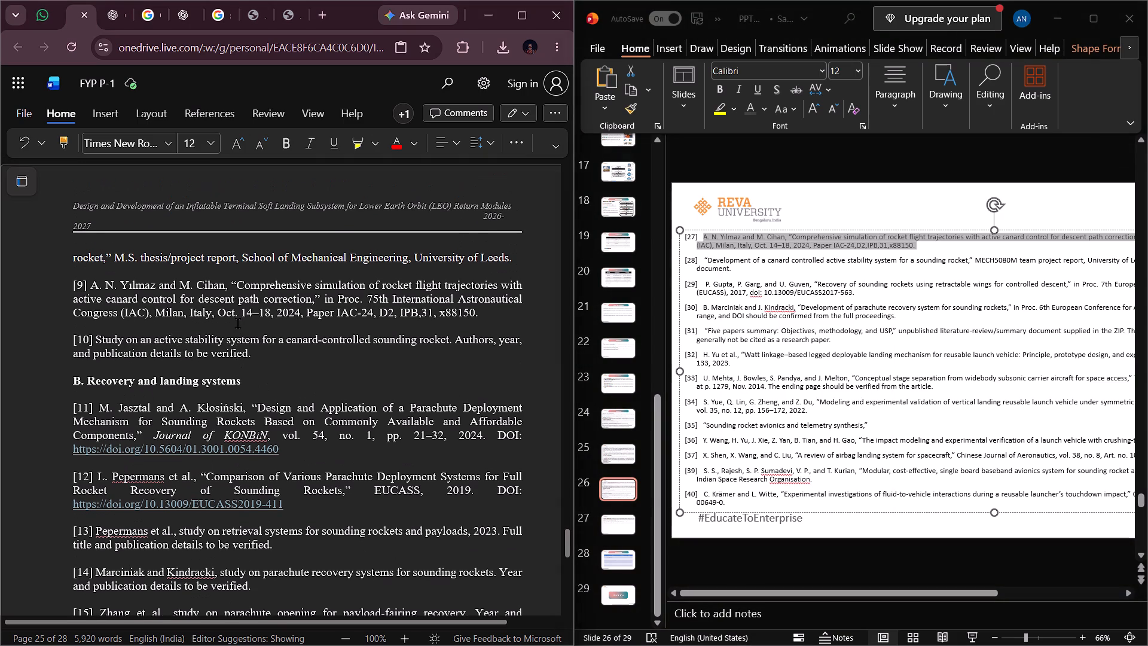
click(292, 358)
Replace the report's incomplete reference [10] text with citation [28] from slide 26, "Development of a canard controlled active stability system for a sounding rocket.".
click(845, 274)
click(845, 274)
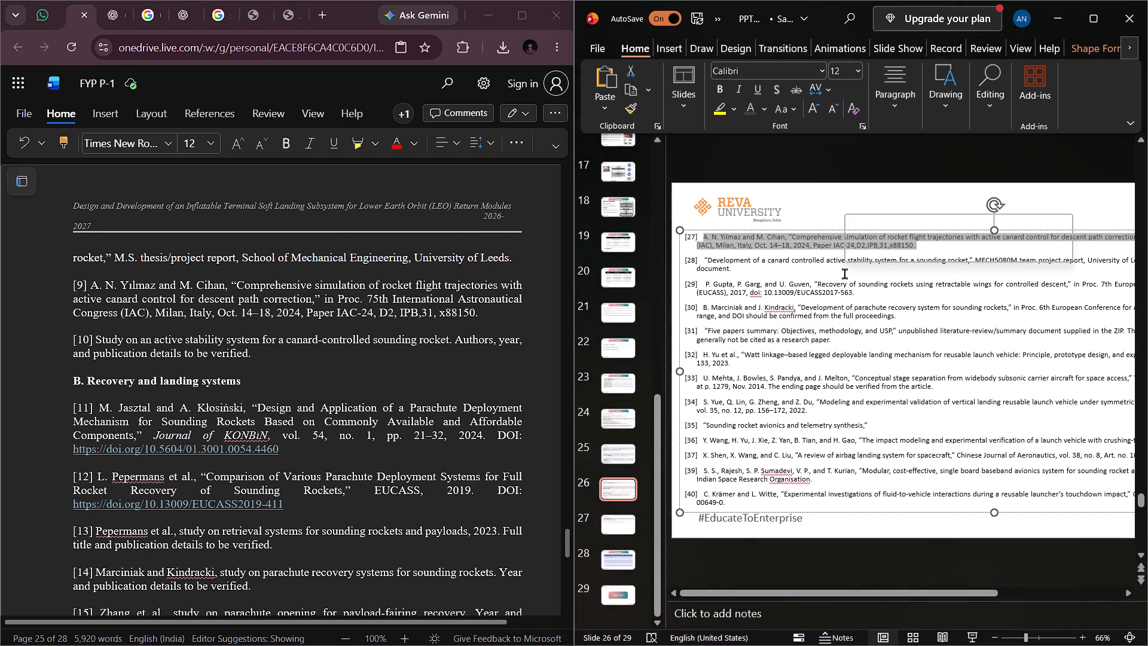
click(750, 277)
drag(734, 272, 707, 264)
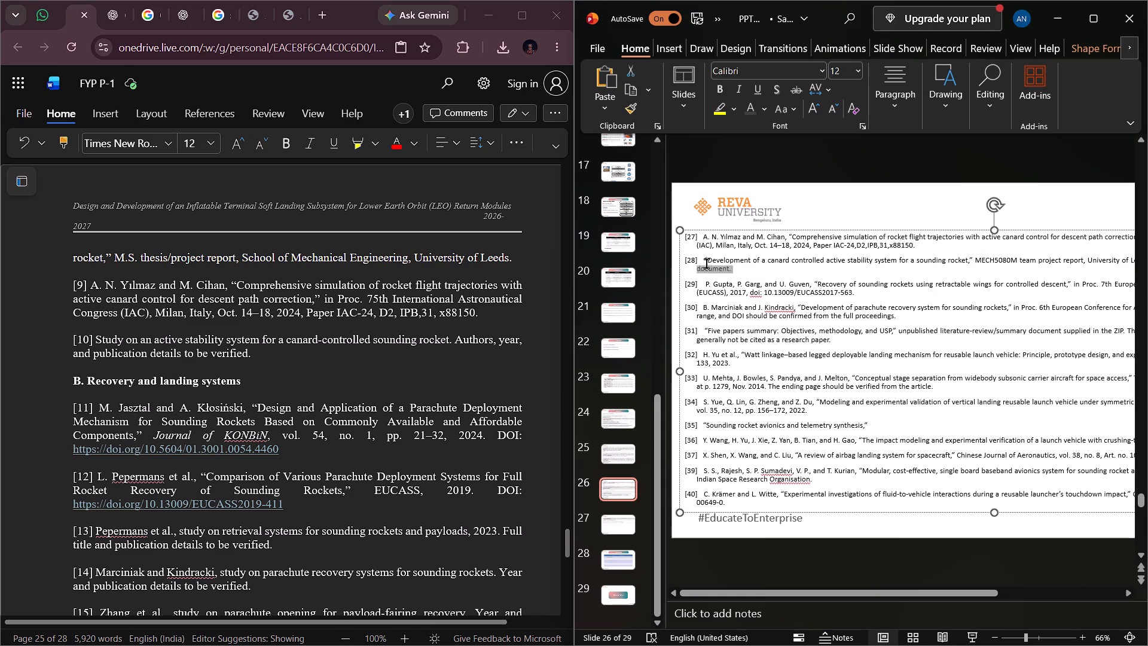
drag(707, 264, 704, 262)
right_click(716, 260)
click(756, 314)
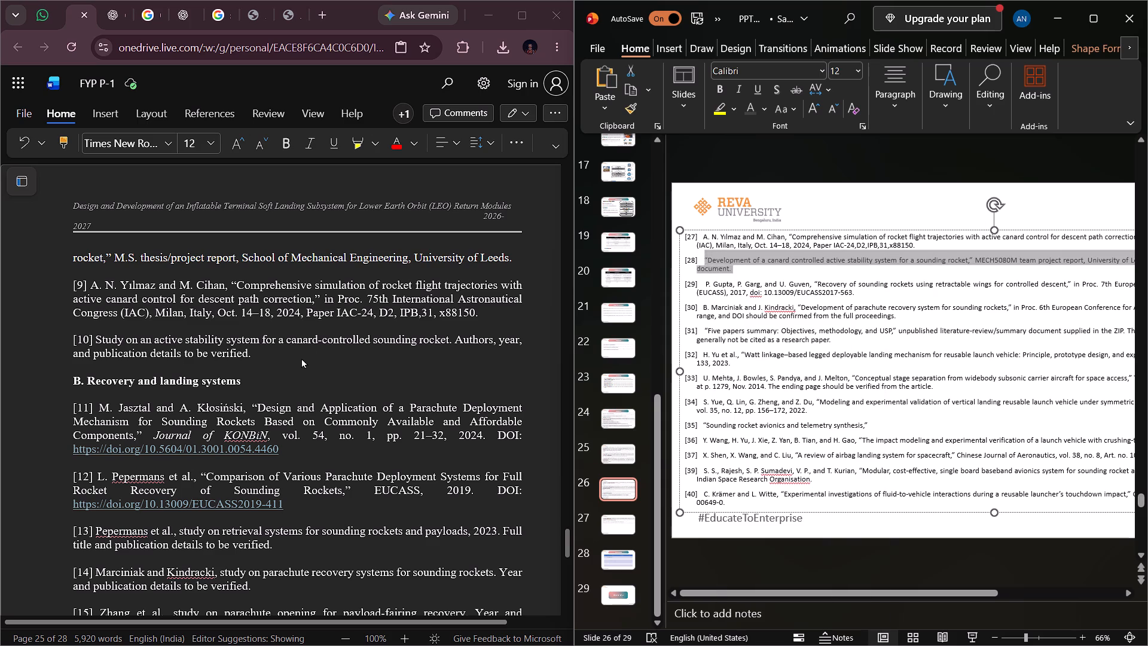
click(246, 368)
drag(256, 355, 91, 342)
click(104, 338)
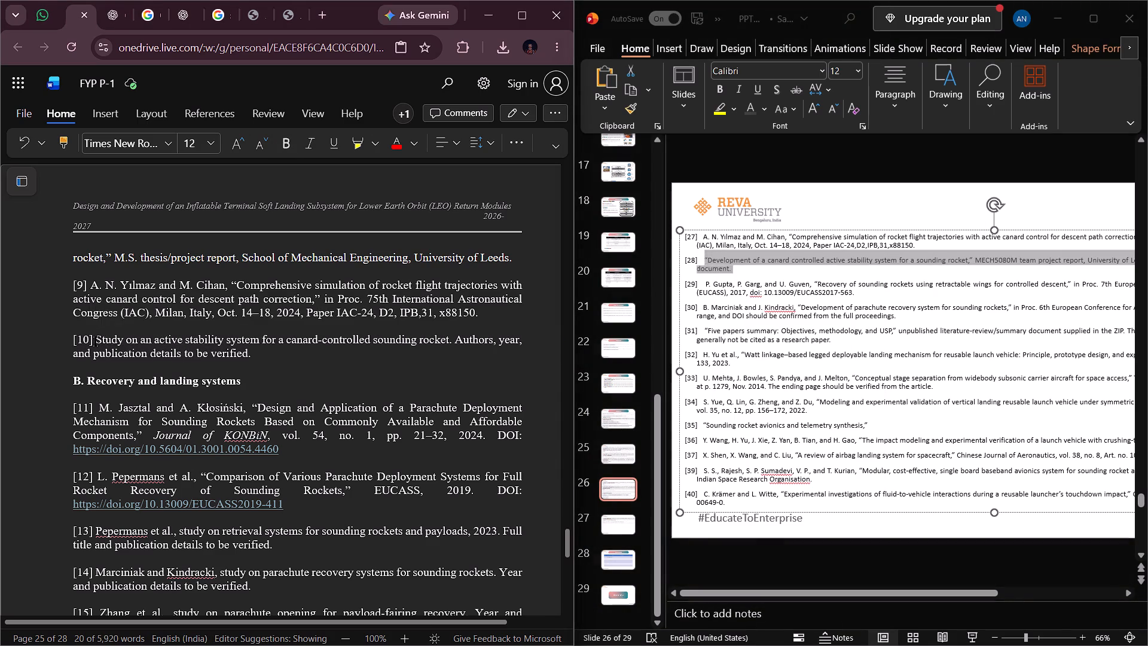
drag(95, 342, 252, 357)
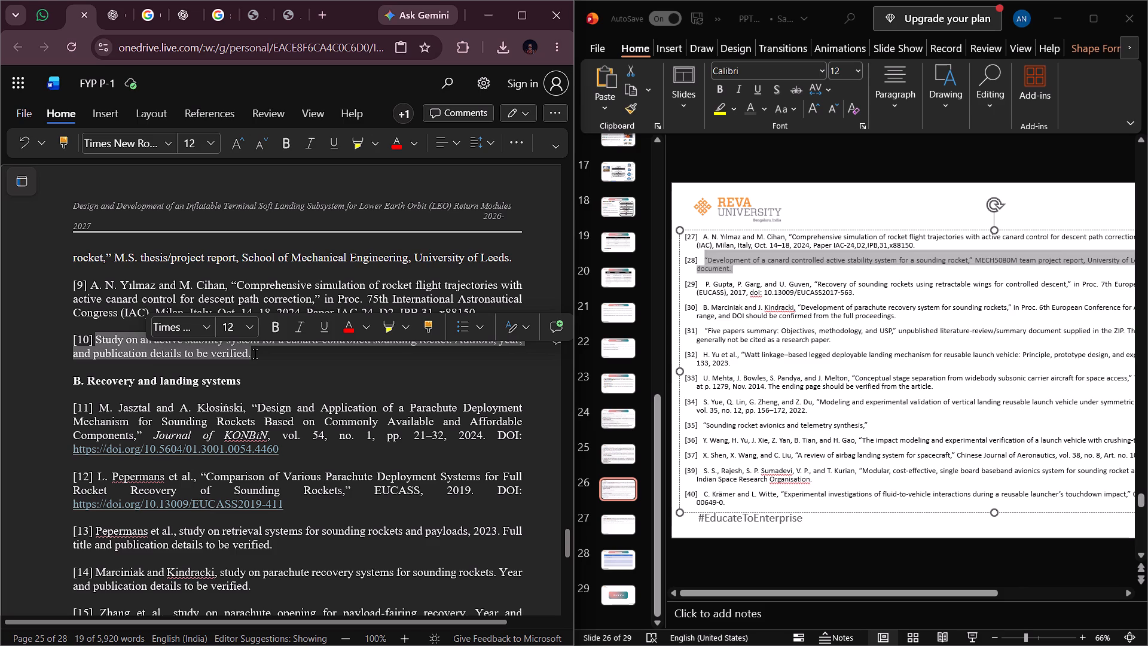
key(ctrl+v)
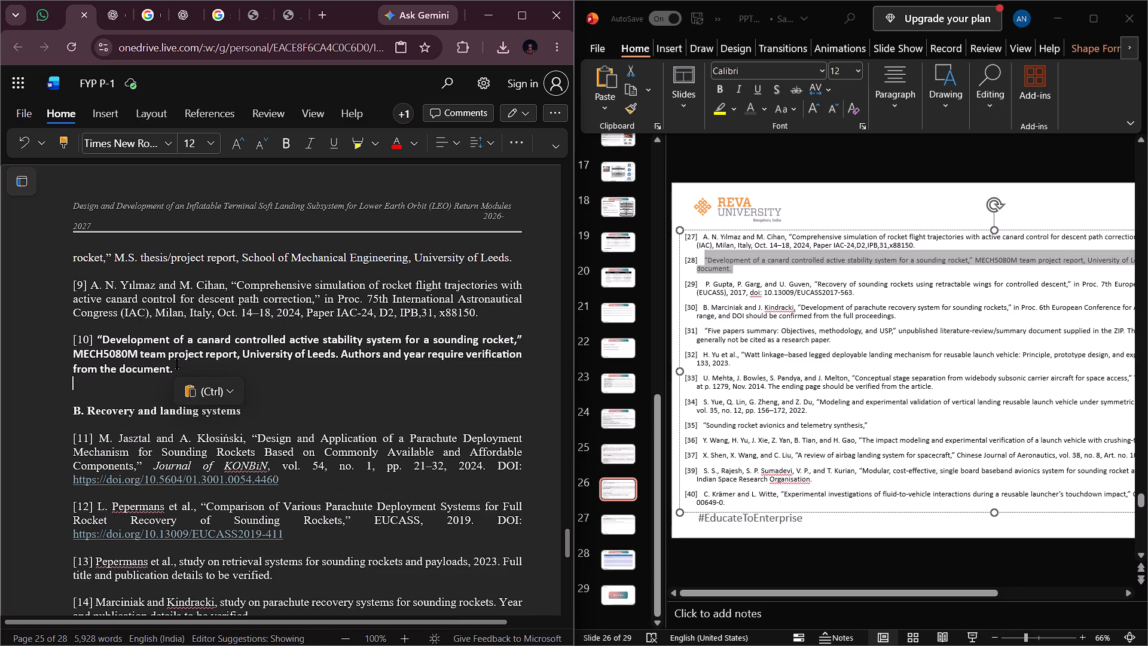
key(BackSpace)
key(Return)
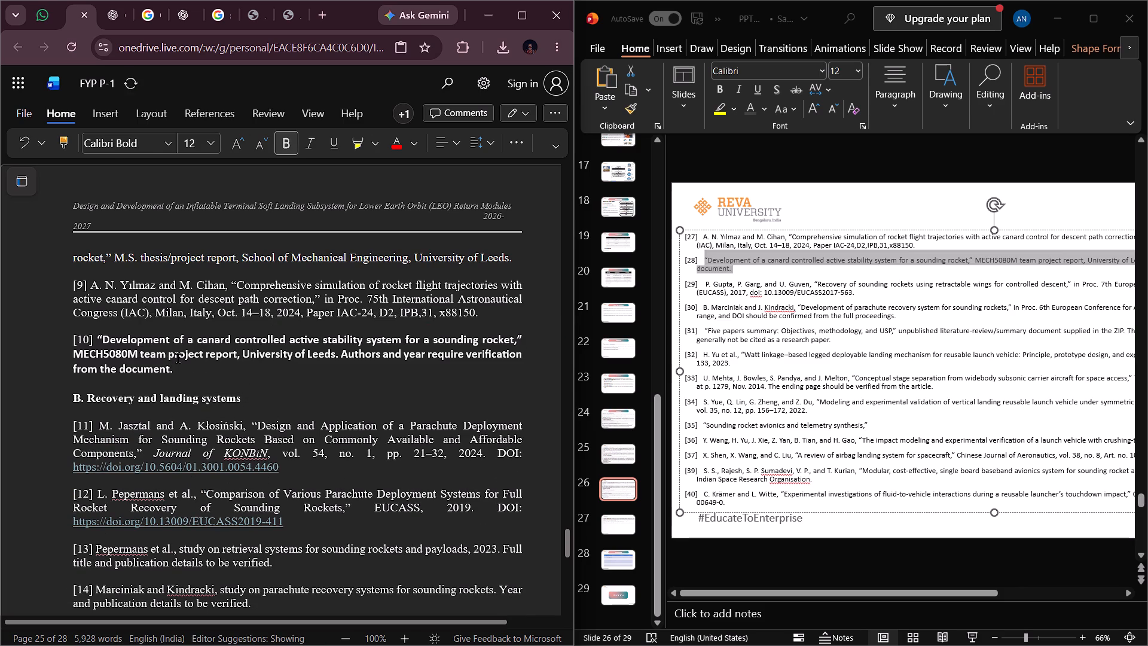
Remove the bold from reference [10]'s citation text and set its font to Times New Roman.
drag(179, 365, 94, 337)
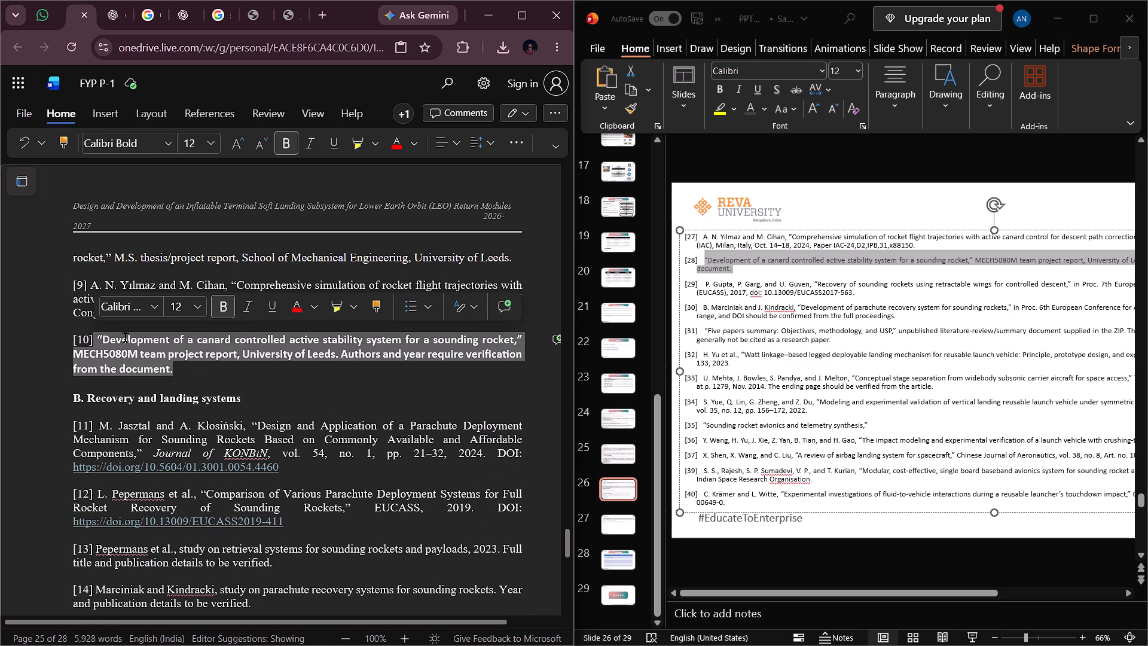
click(216, 301)
click(218, 302)
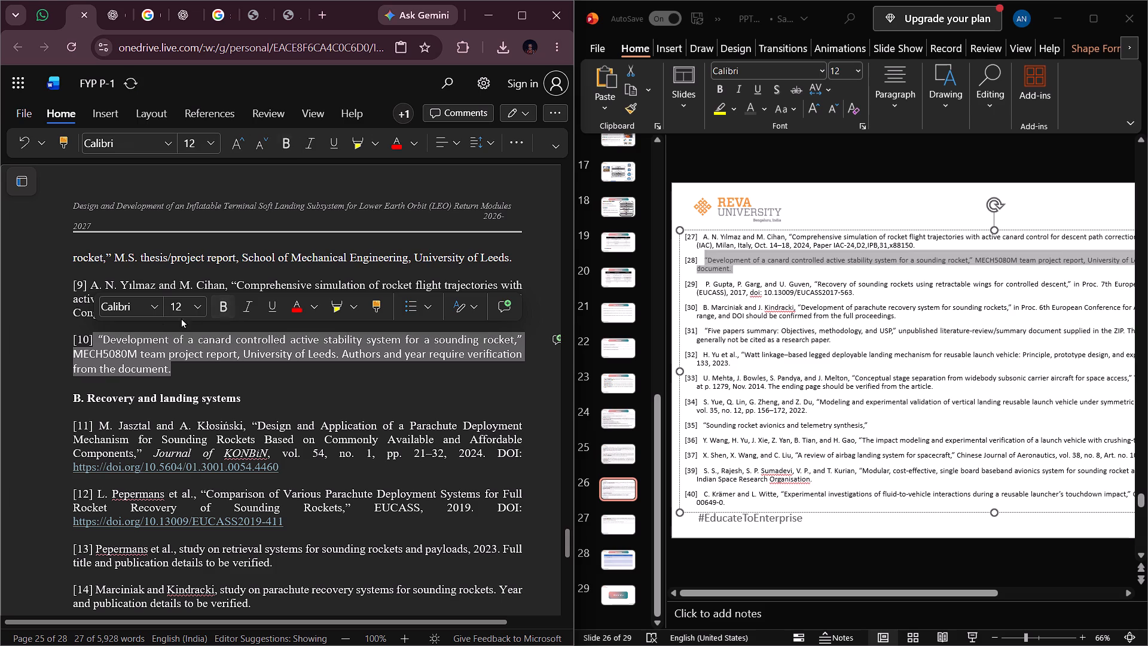
click(152, 313)
click(263, 158)
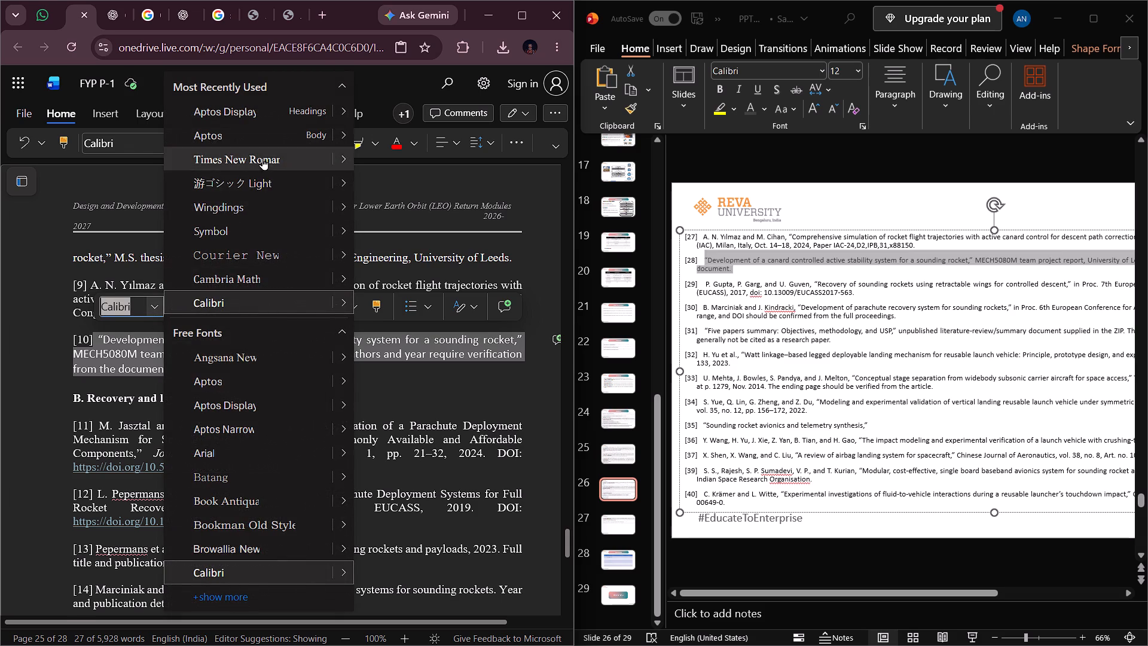
click(215, 386)
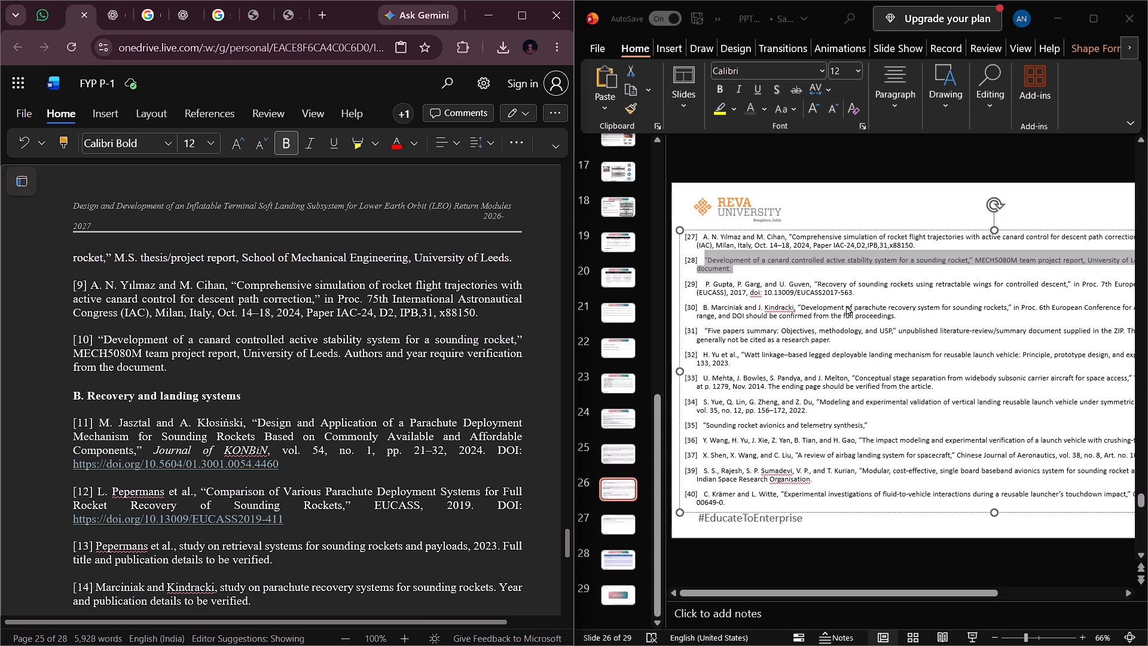
Delete "Authors and year require verification from the document." from reference [10], ending it at "University of Leeds.".
scroll(846, 305, left, 4)
scroll(846, 305, right, 1)
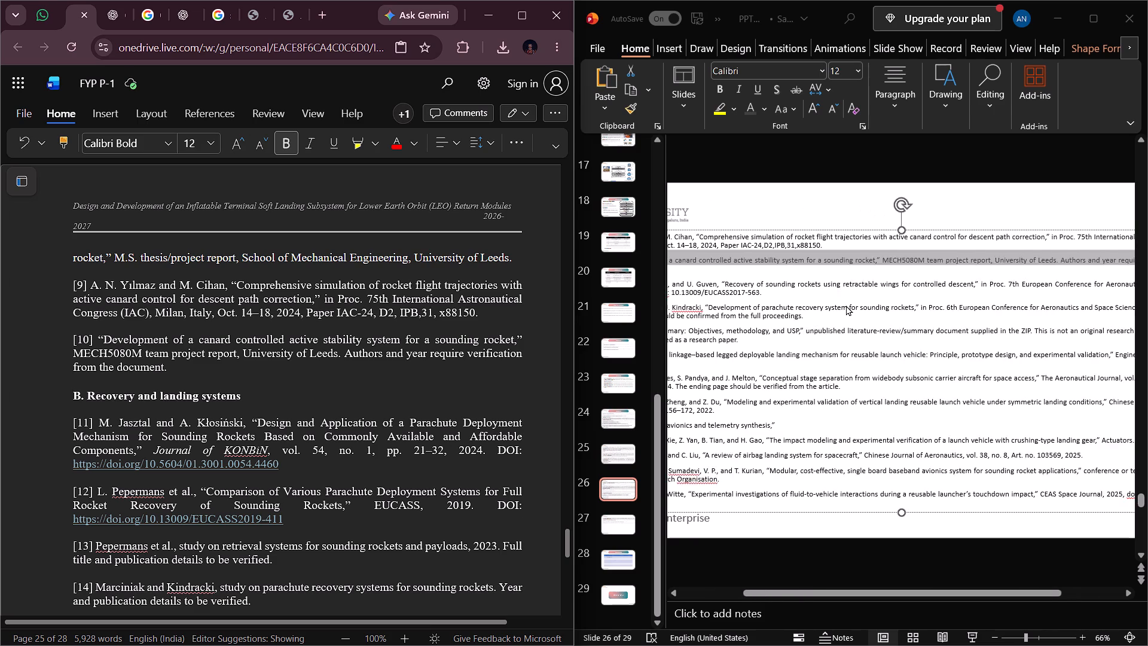
scroll(846, 305, right, 2)
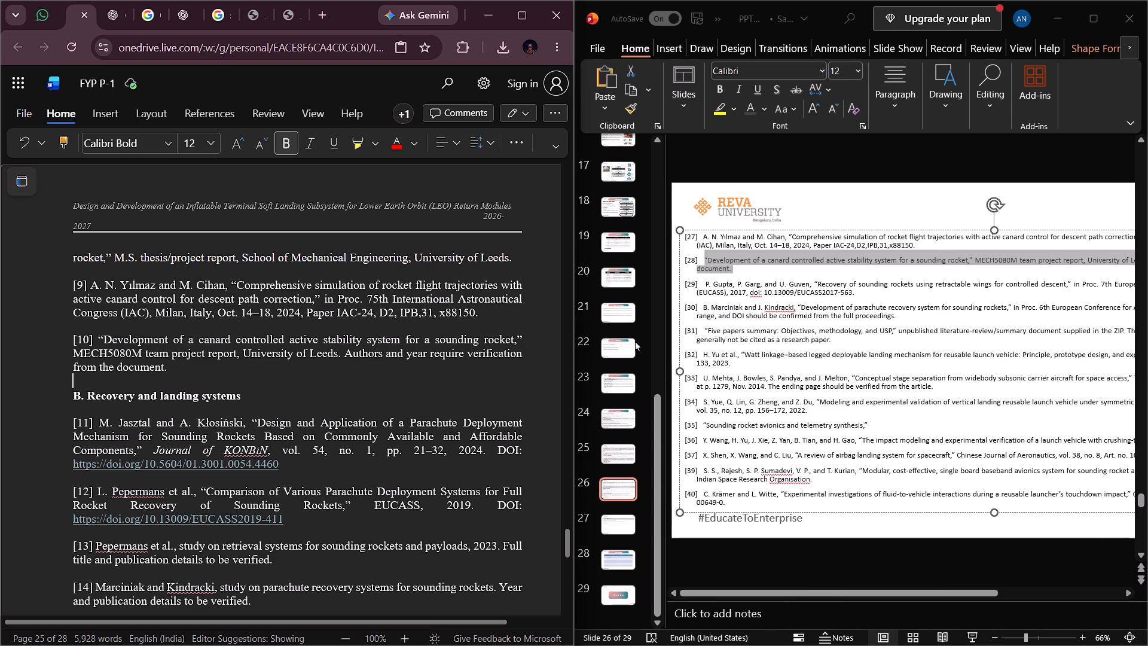
drag(343, 351, 365, 362)
key(BackSpace)
key(BackSpace)
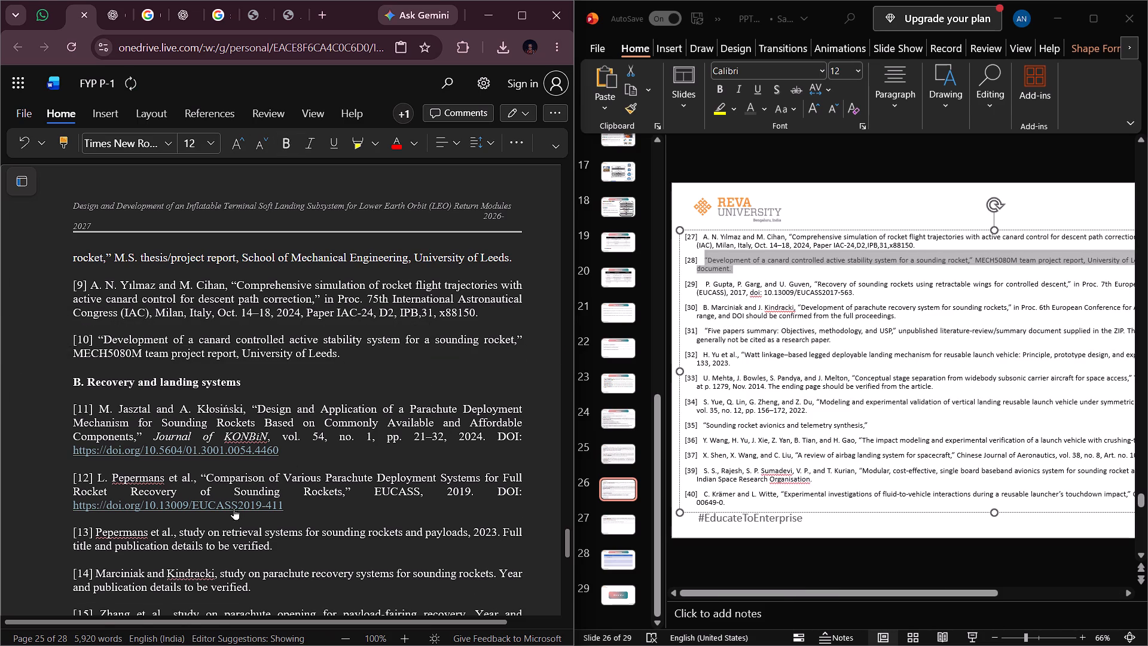
Search the presentation for "retrieval systems" to locate a full citation for the report's incomplete reference [13], and end the search.
scroll(239, 505, down, 2)
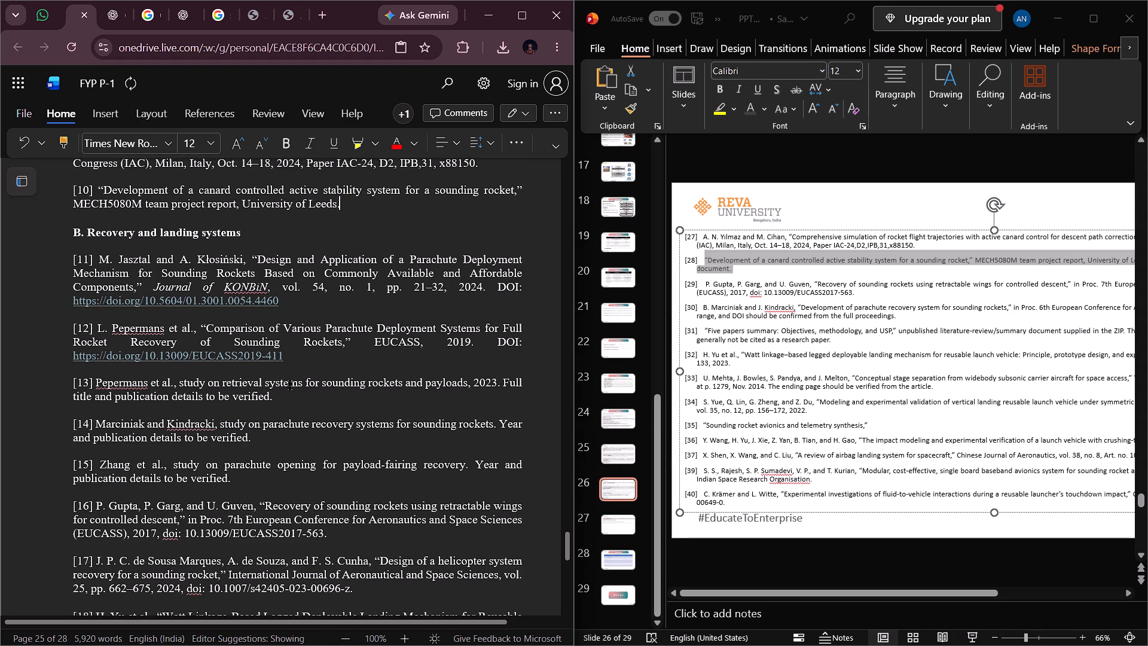
click(927, 320)
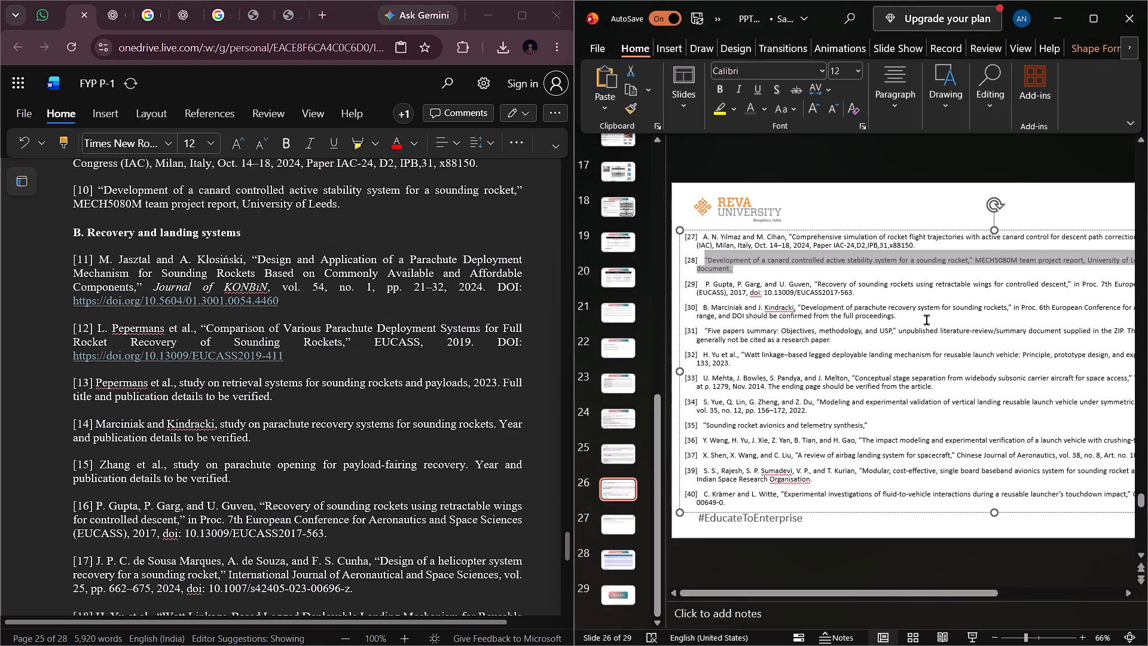
click(927, 320)
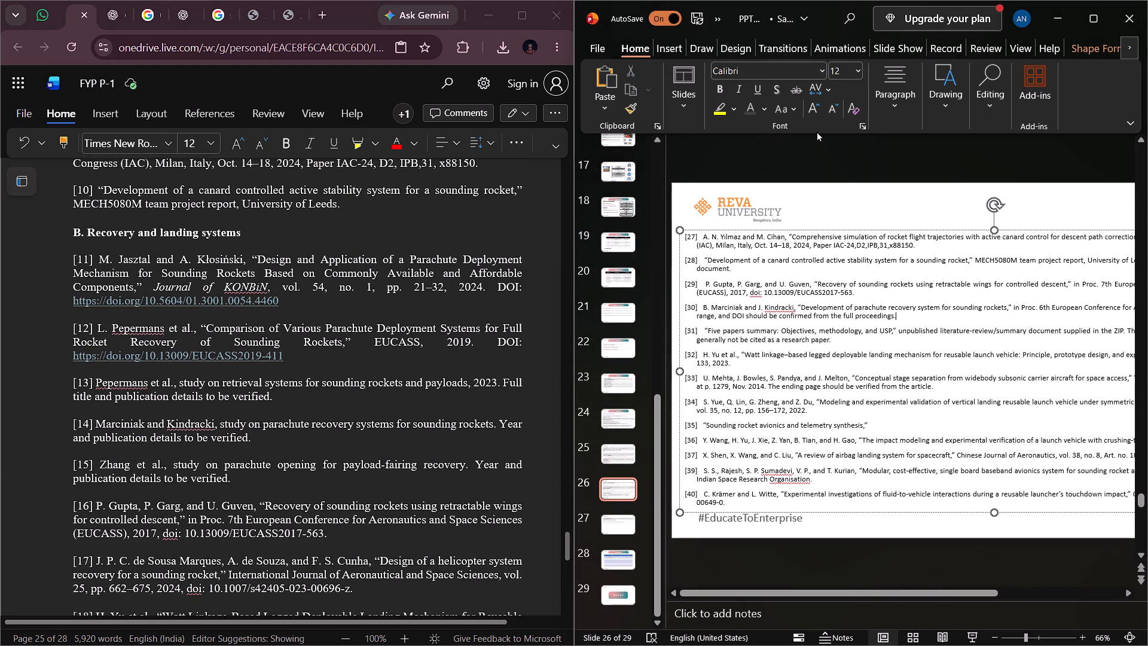
click(1003, 95)
click(982, 146)
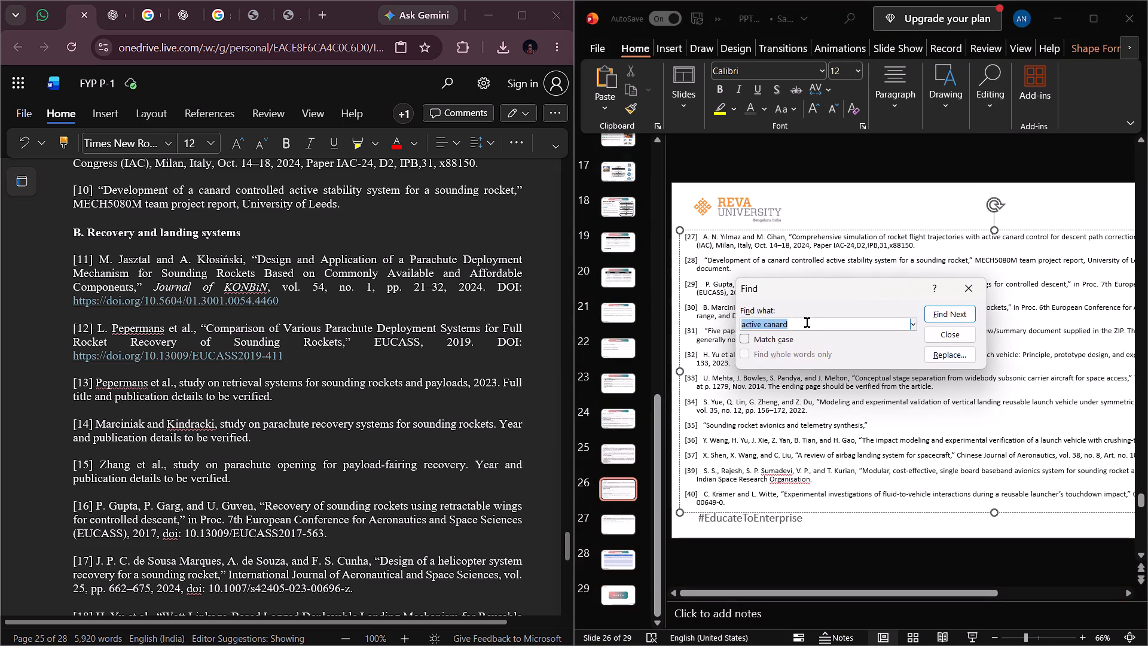
text(retri)
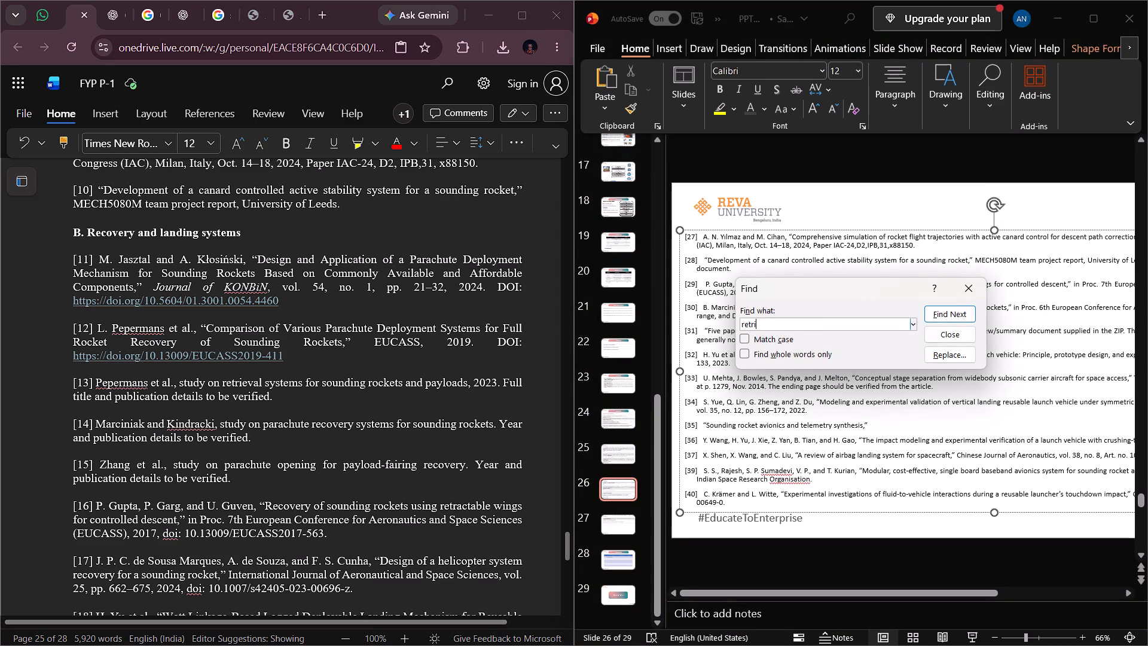
text(eval systems)
key(Return)
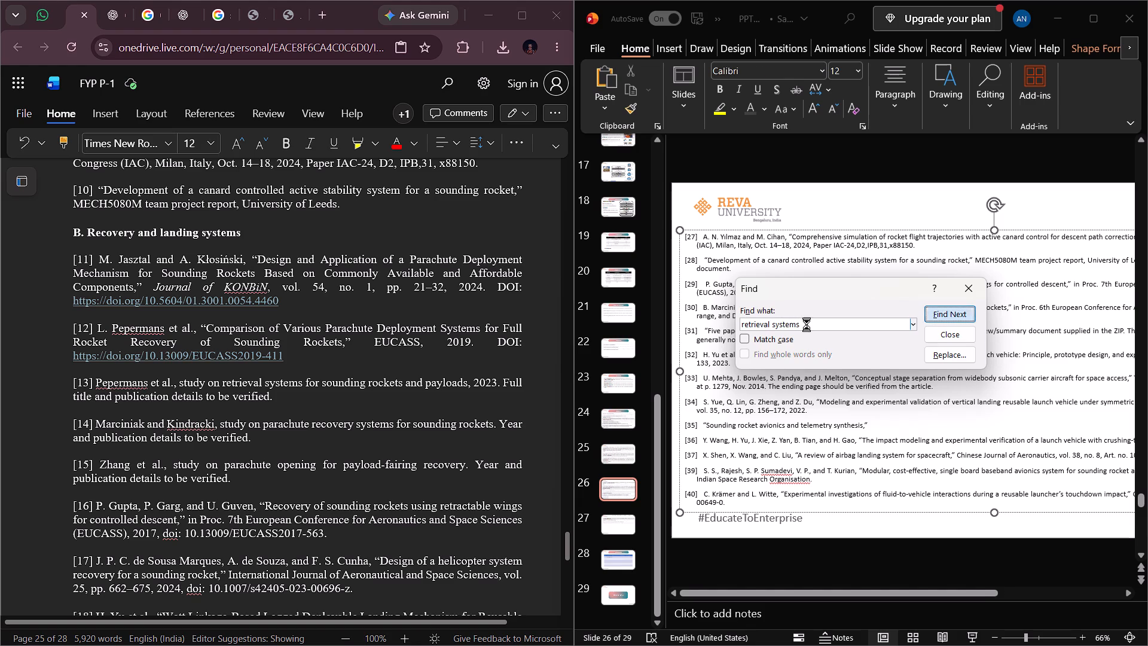
click(947, 315)
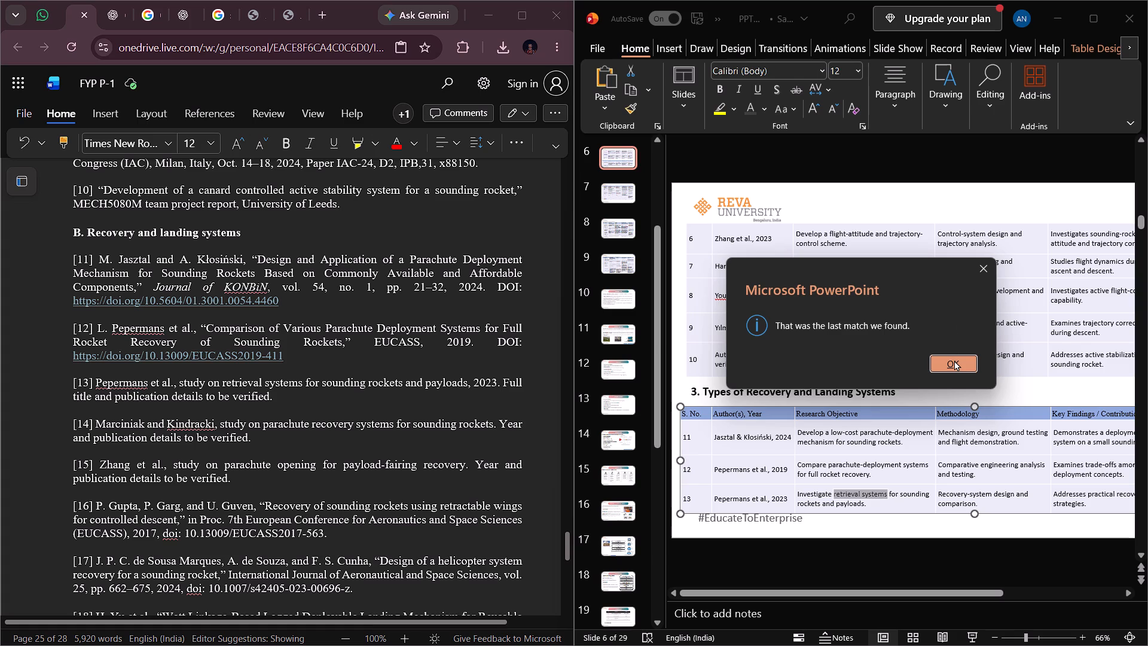
click(954, 360)
scroll(660, 468, down, 1)
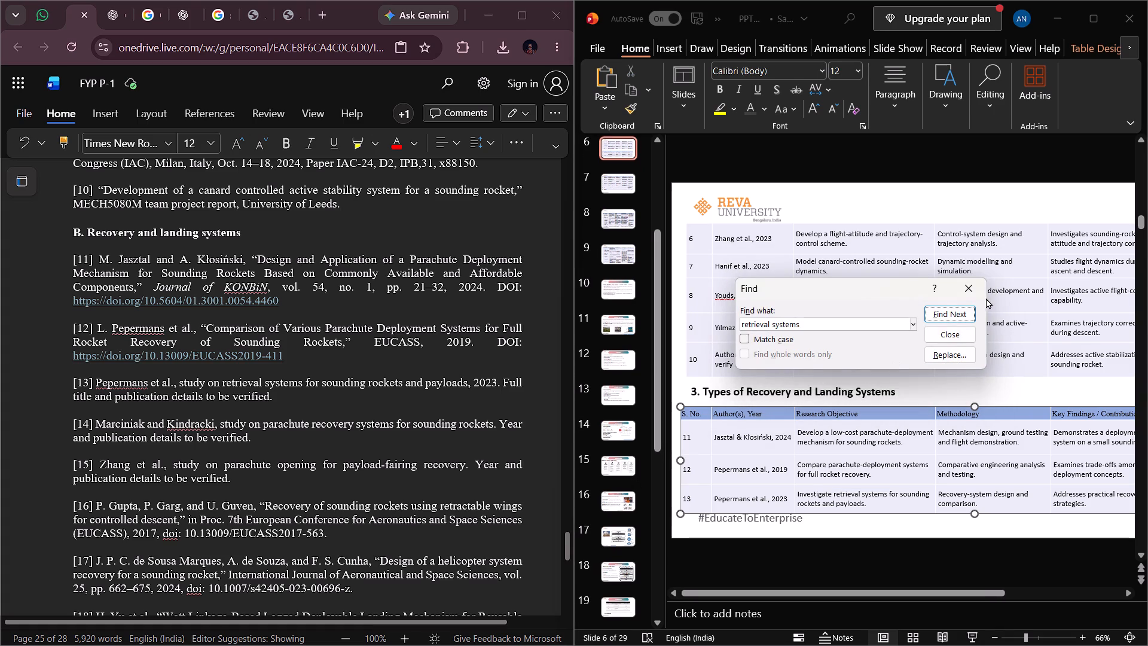
click(968, 292)
scroll(557, 534, down, 10)
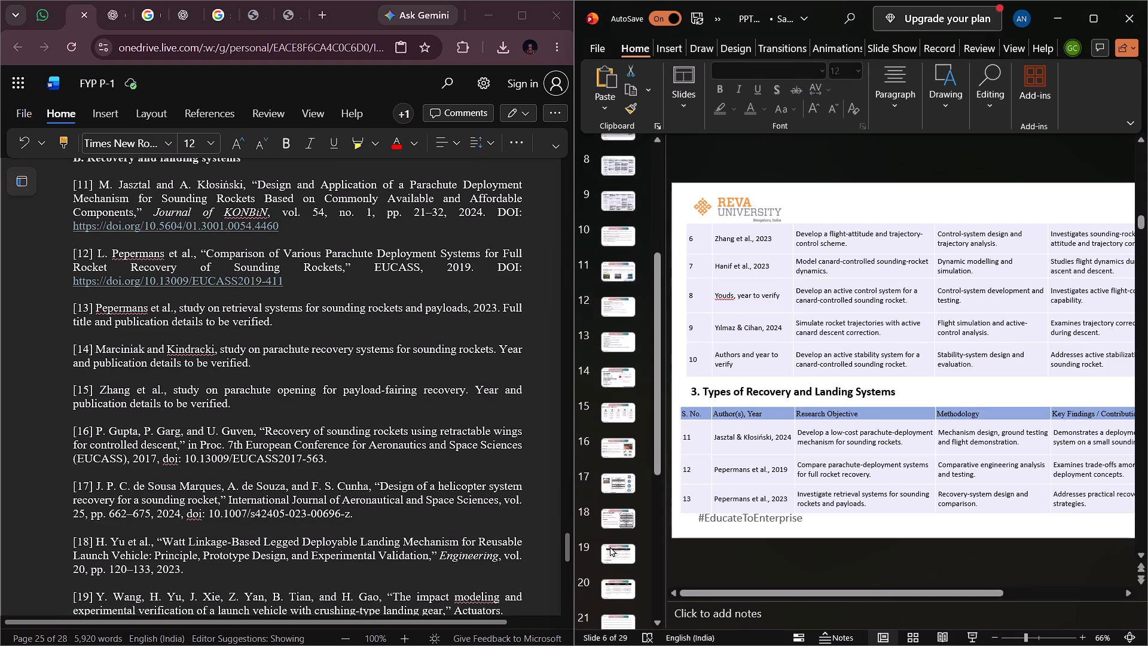
Look through the reference lists on slides 24 to 27 for full citations matching the report's incomplete reference [13].
scroll(610, 546, down, 19)
scroll(615, 560, down, 8)
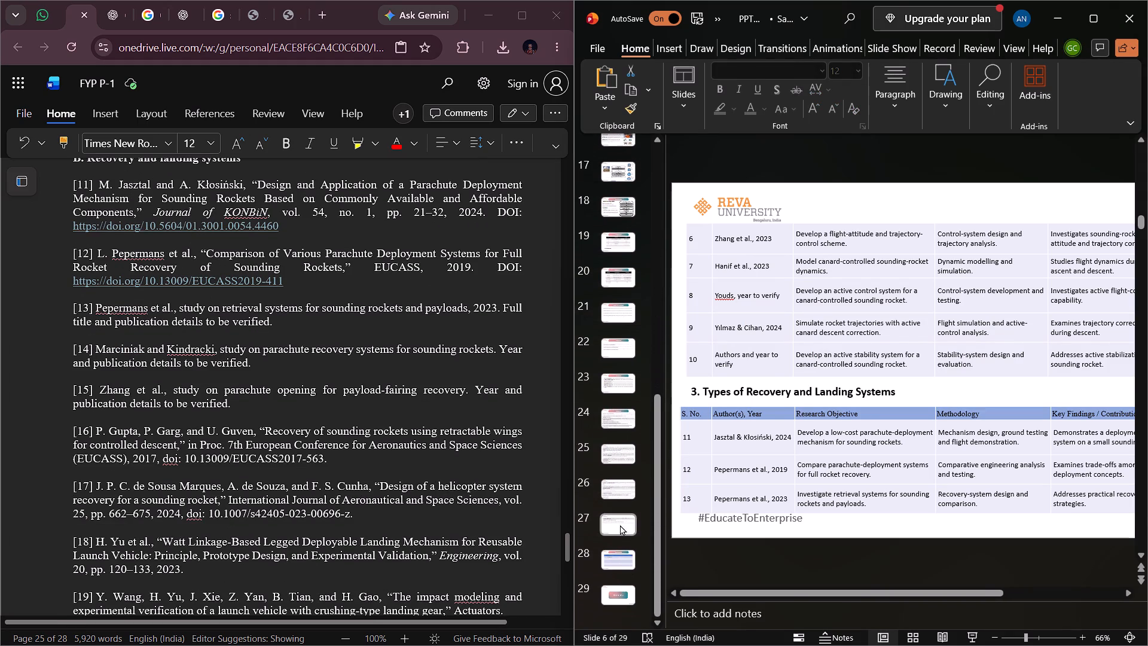
click(620, 523)
click(615, 490)
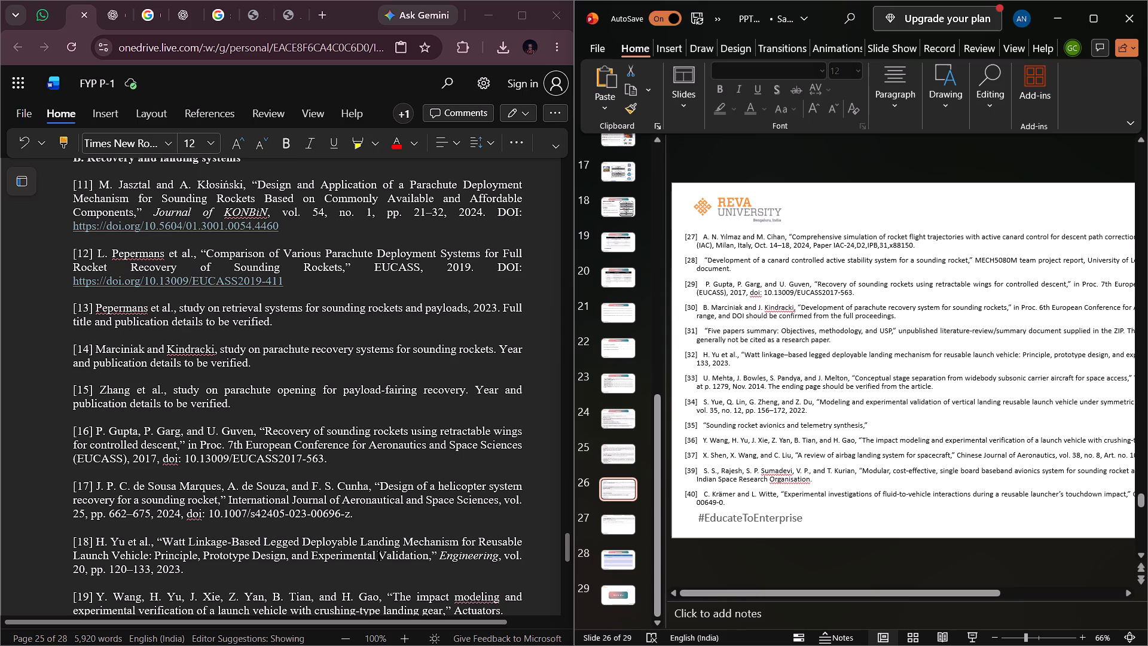
scroll(254, 504, up, 1)
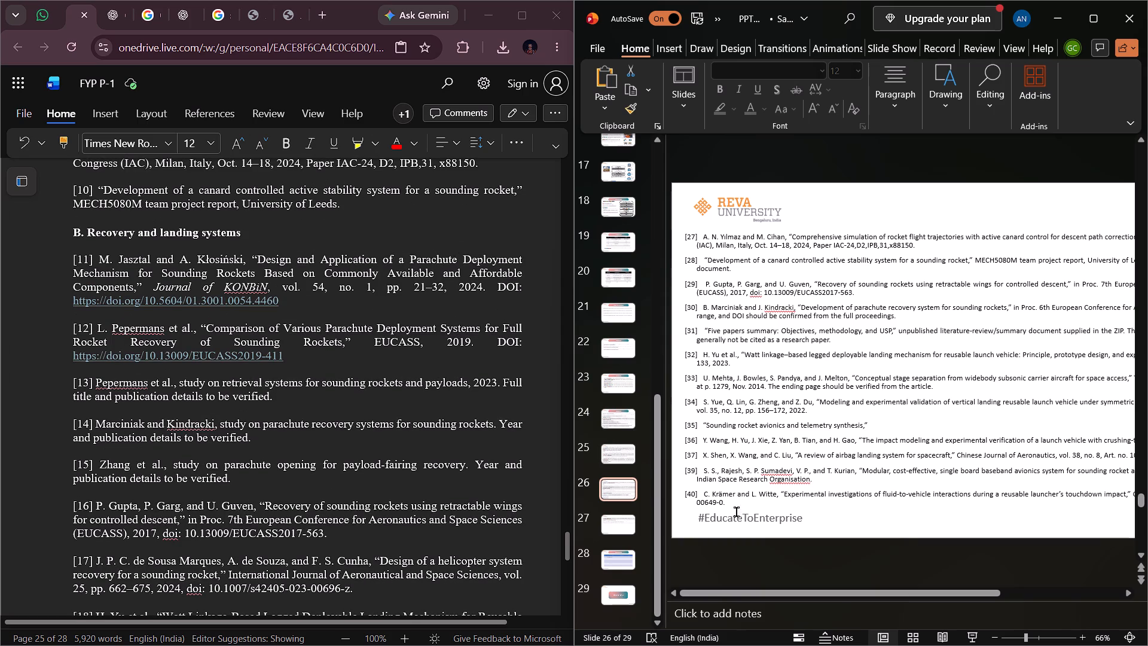
scroll(626, 517, down, 1)
click(622, 520)
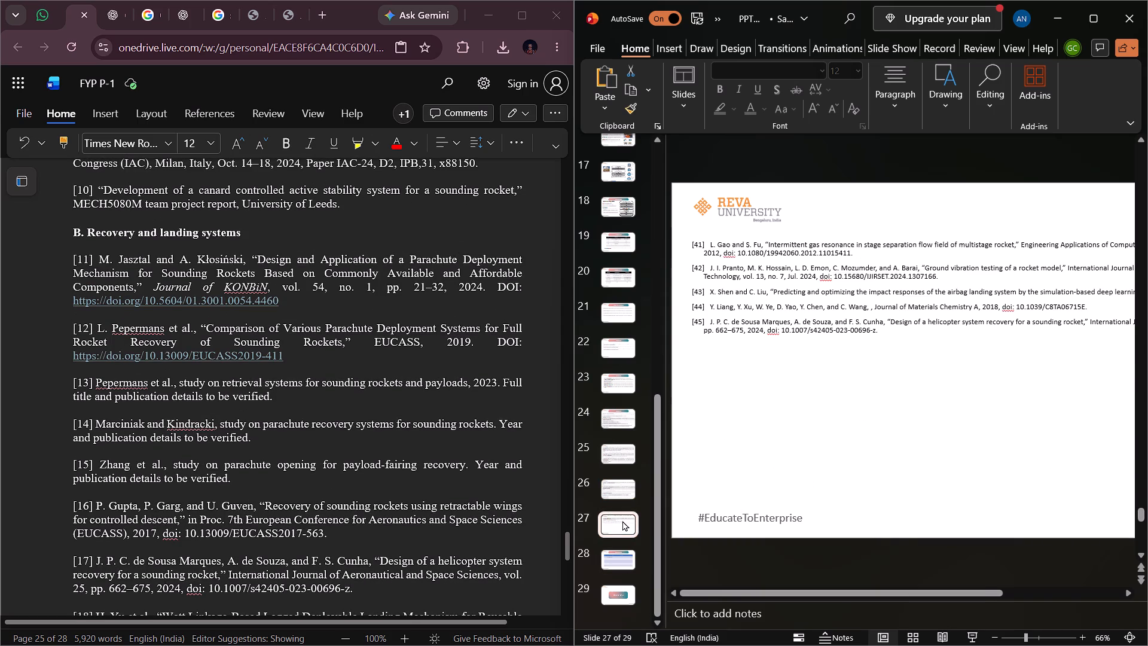
click(617, 483)
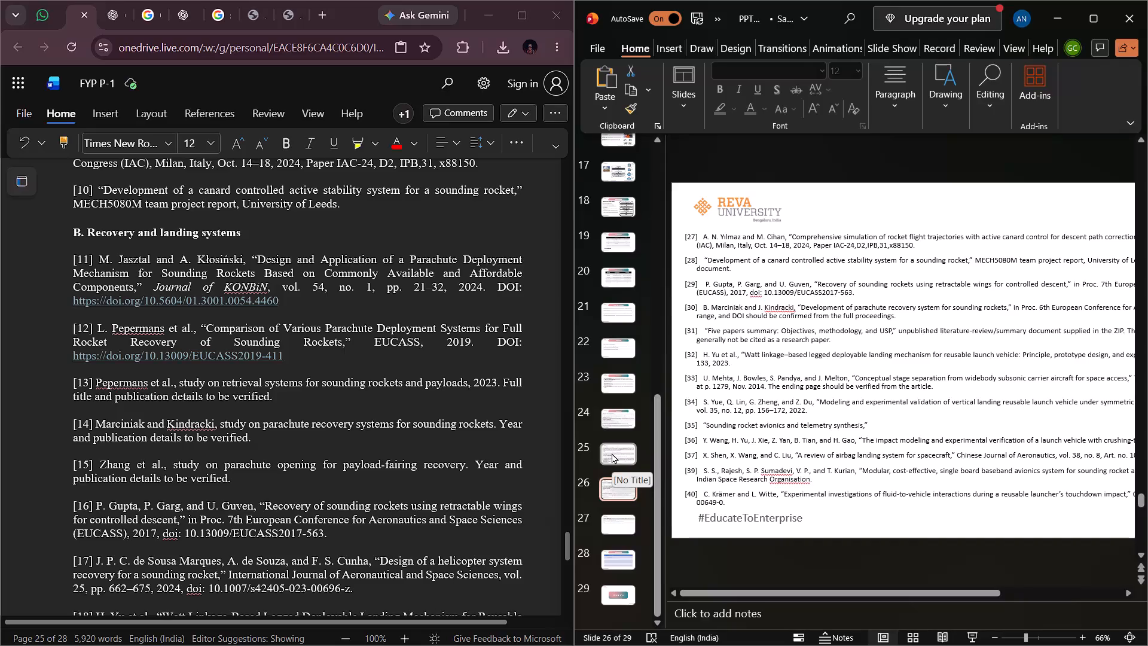
click(612, 453)
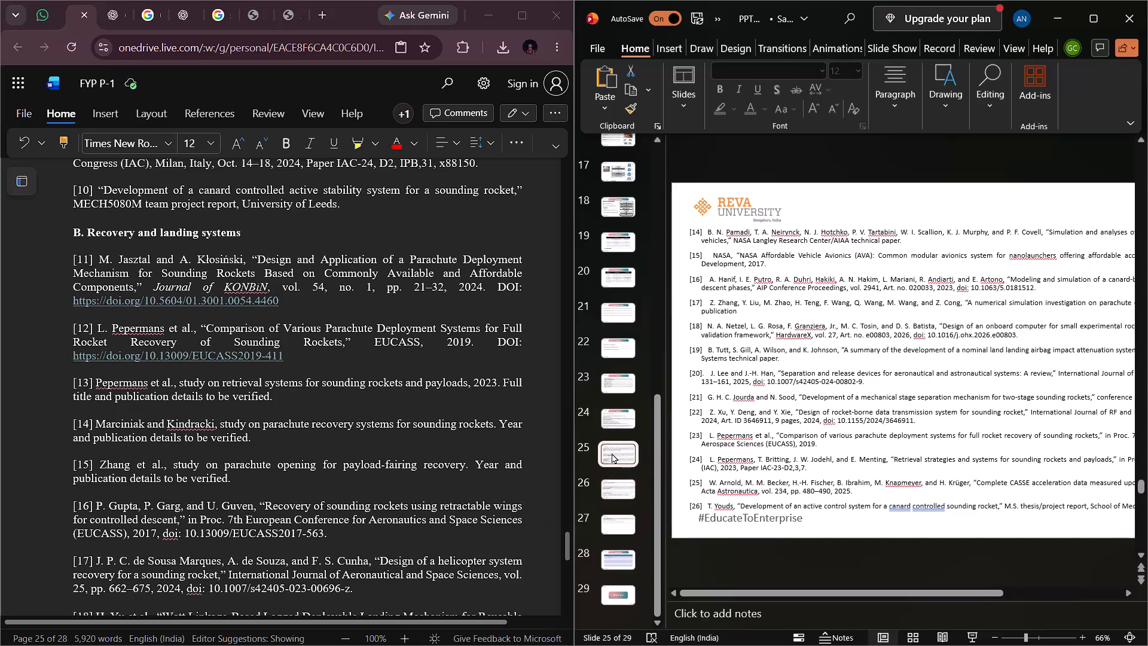
click(612, 417)
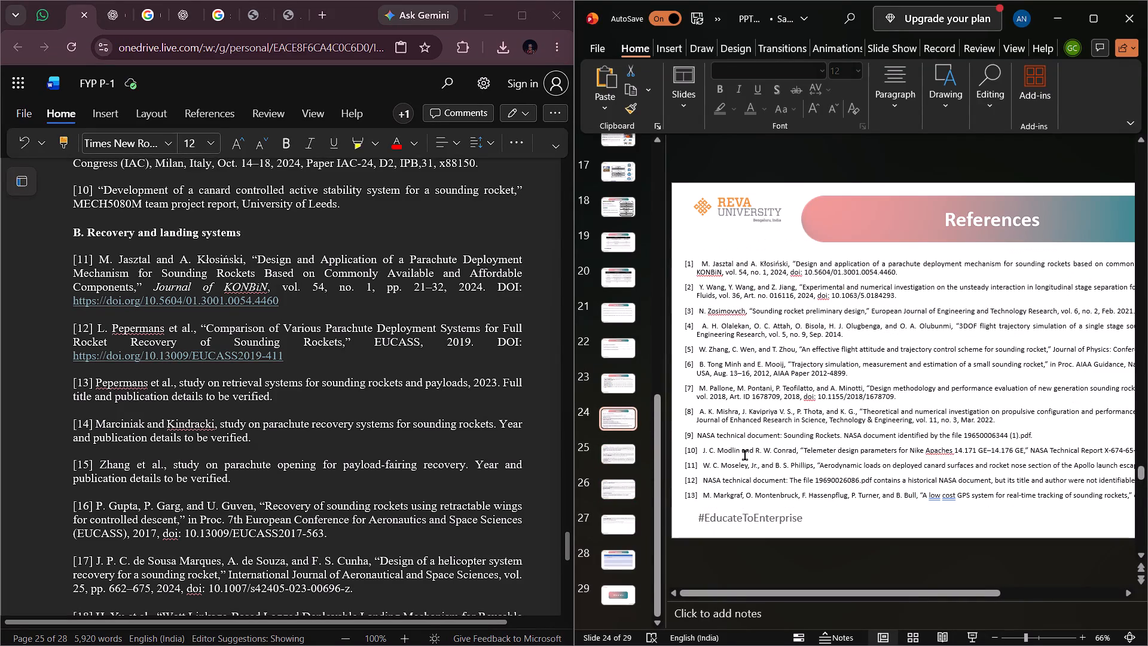
scroll(301, 473, up, 3)
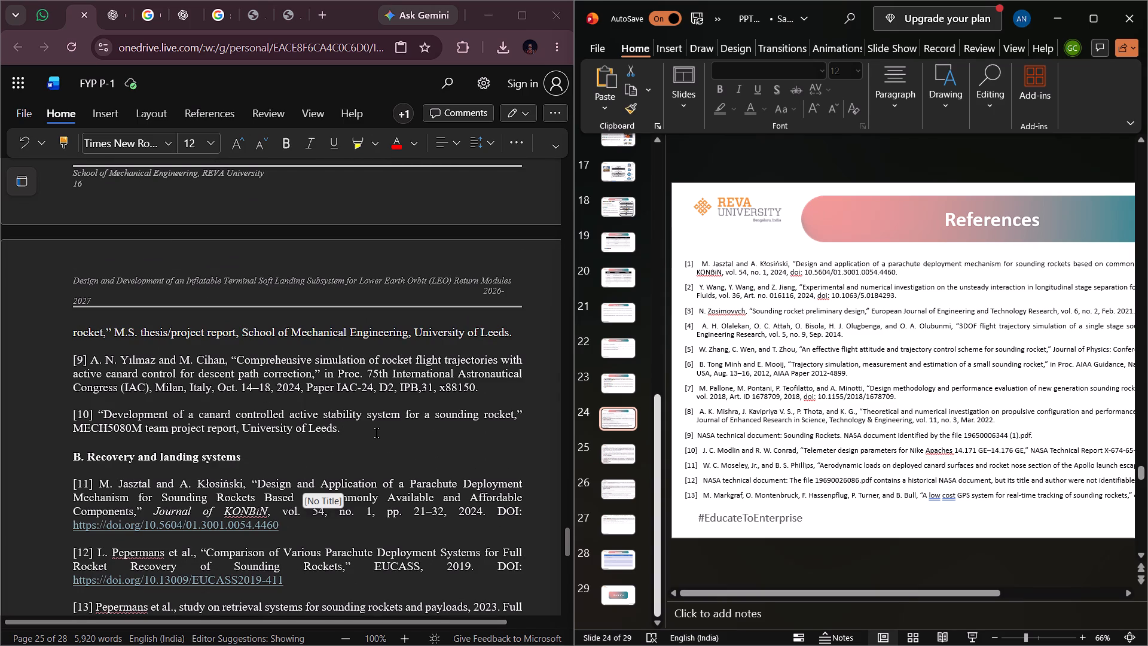
scroll(383, 431, down, 2)
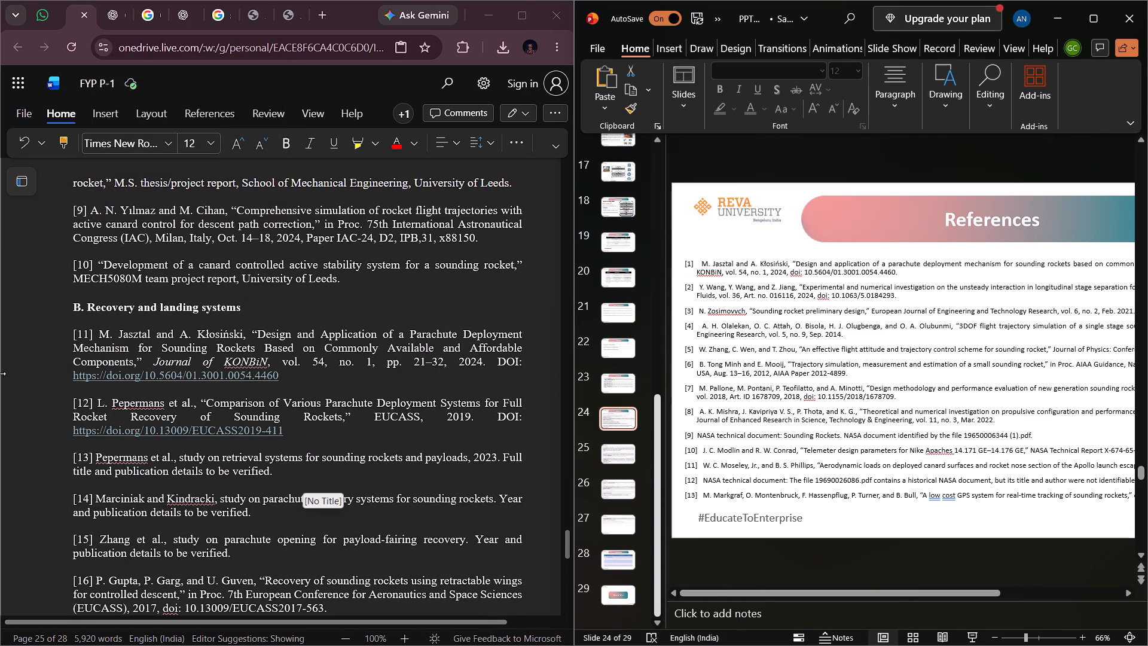
scroll(185, 458, down, 2)
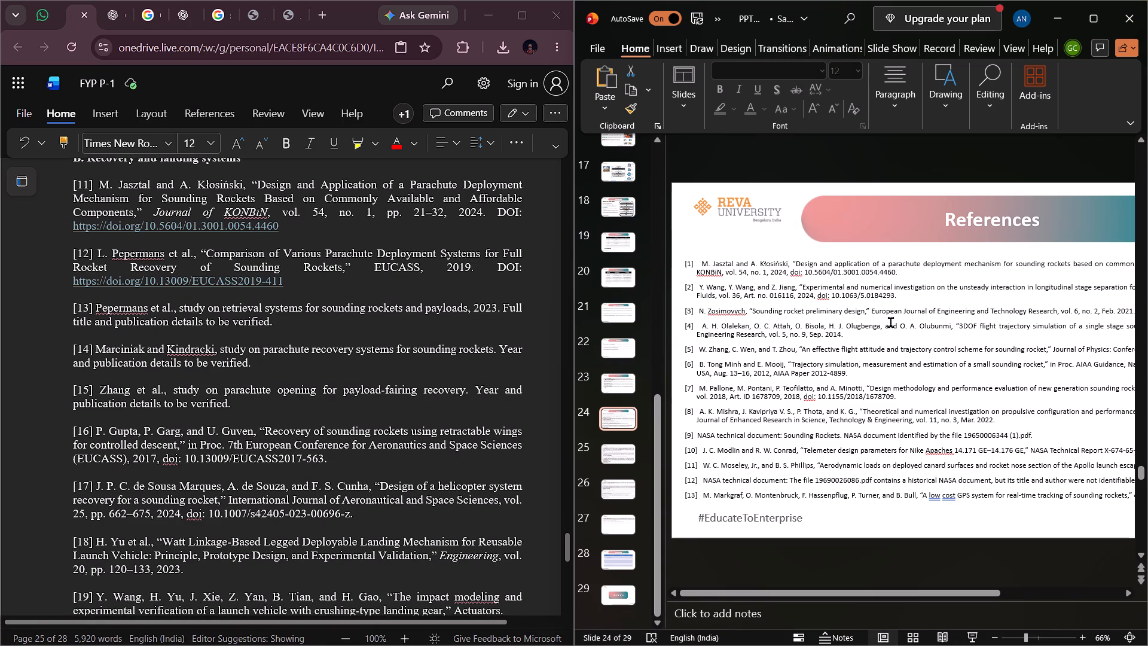
scroll(778, 486, down, 1)
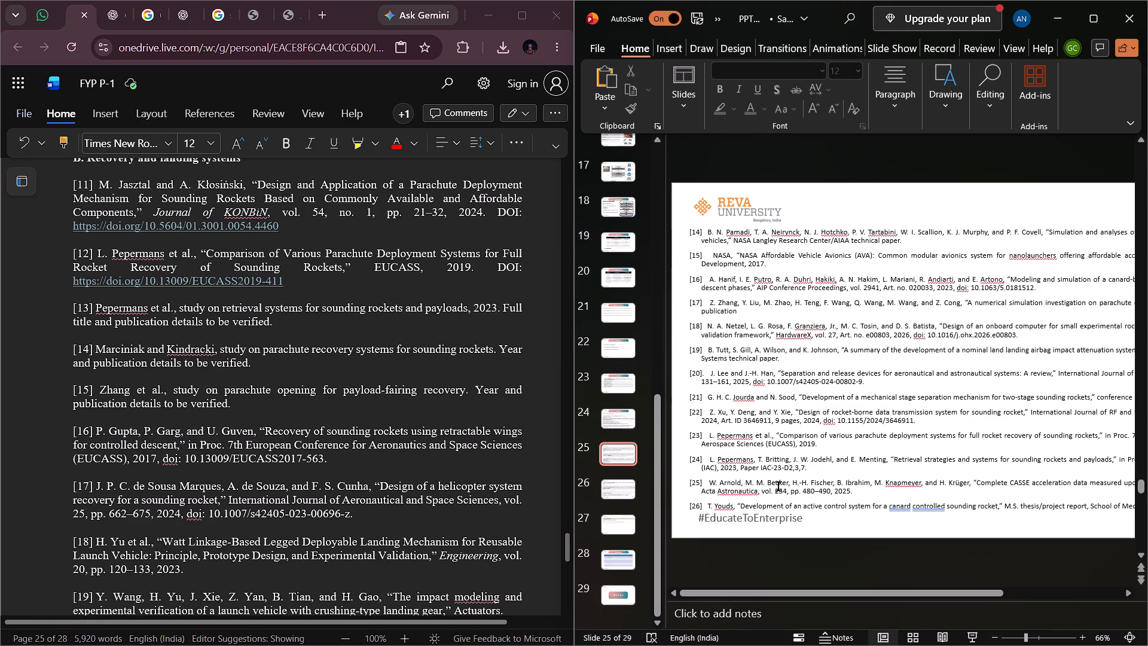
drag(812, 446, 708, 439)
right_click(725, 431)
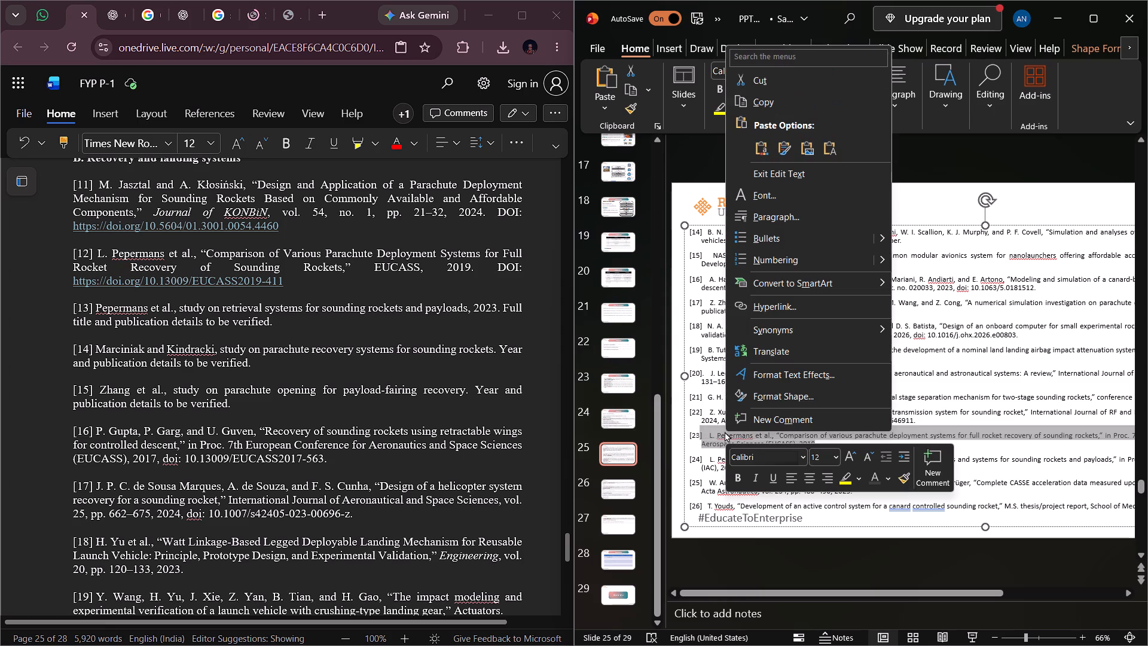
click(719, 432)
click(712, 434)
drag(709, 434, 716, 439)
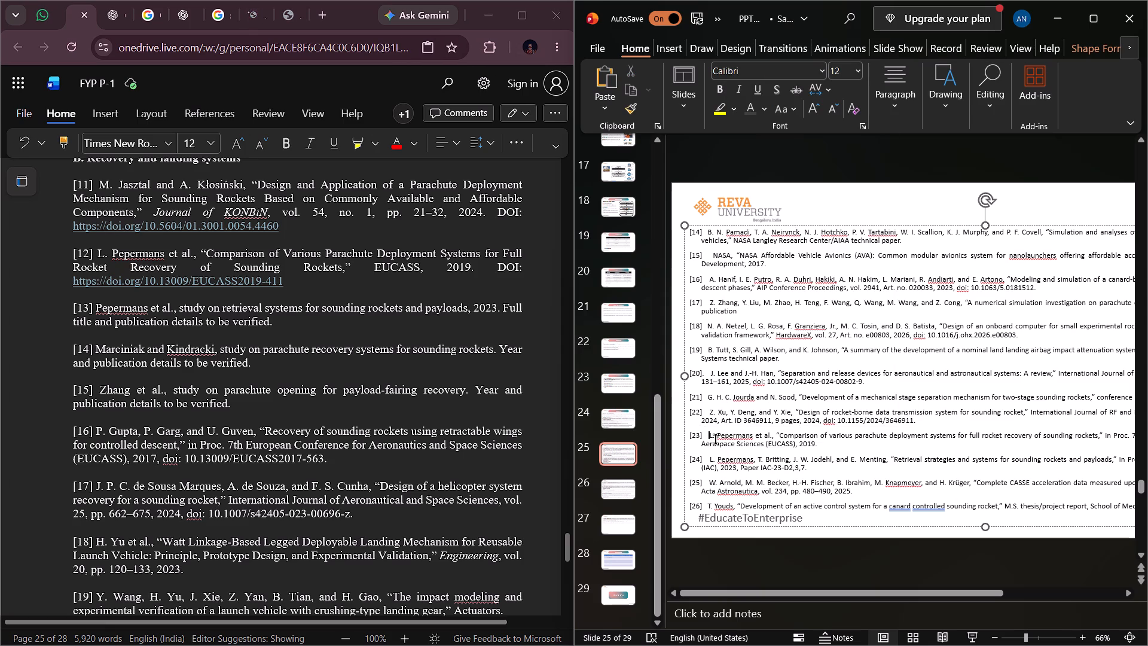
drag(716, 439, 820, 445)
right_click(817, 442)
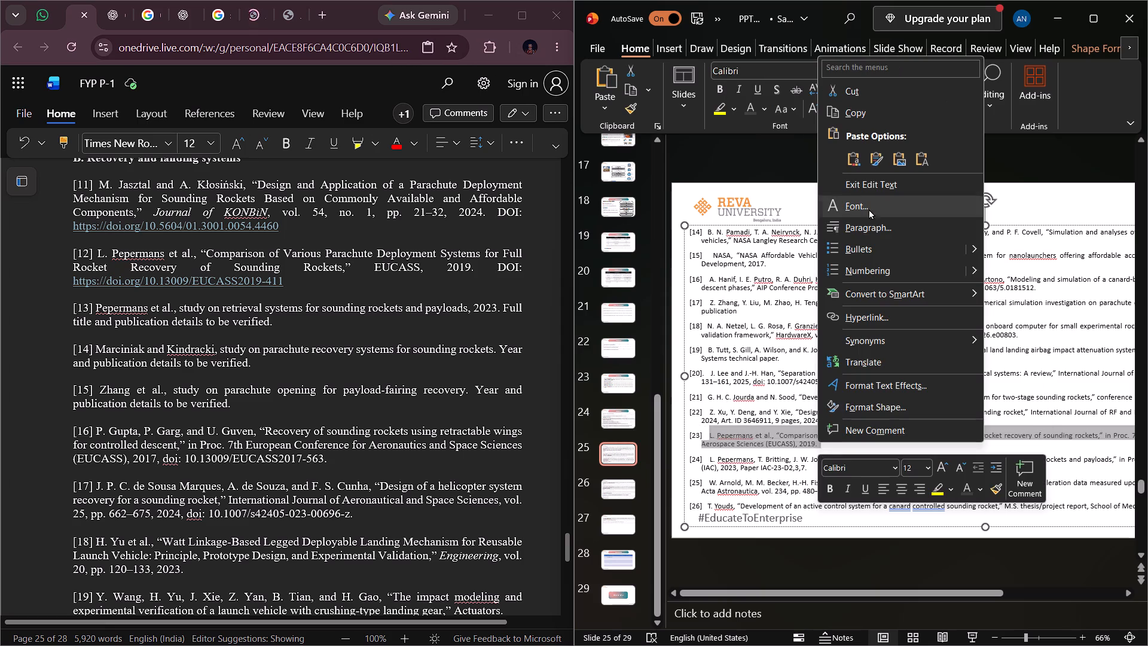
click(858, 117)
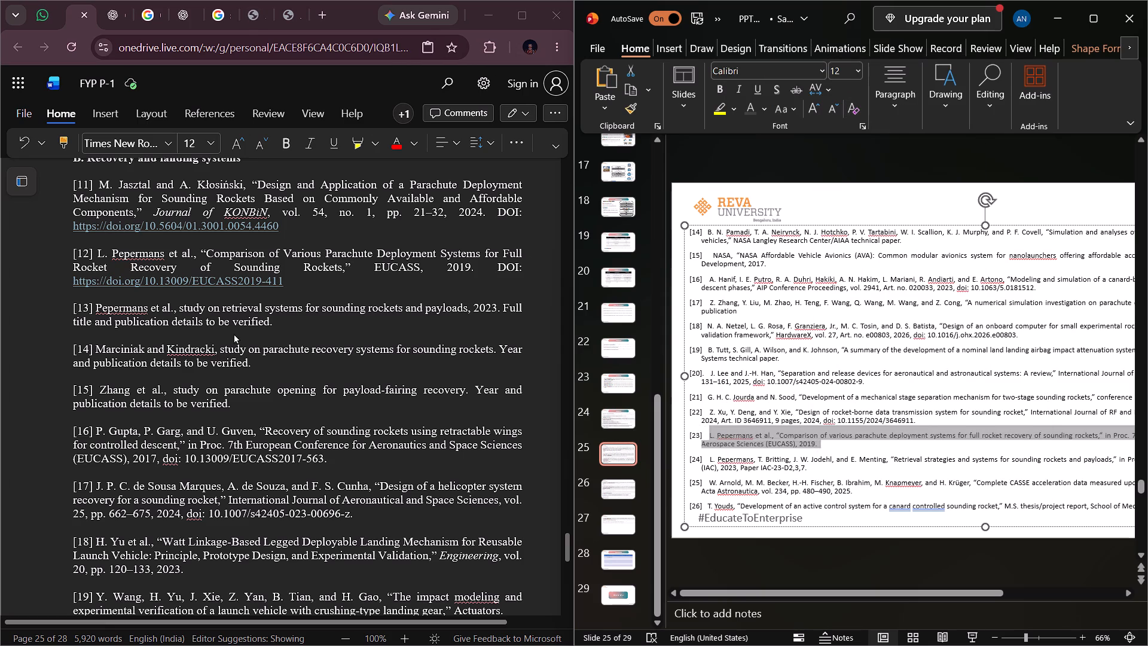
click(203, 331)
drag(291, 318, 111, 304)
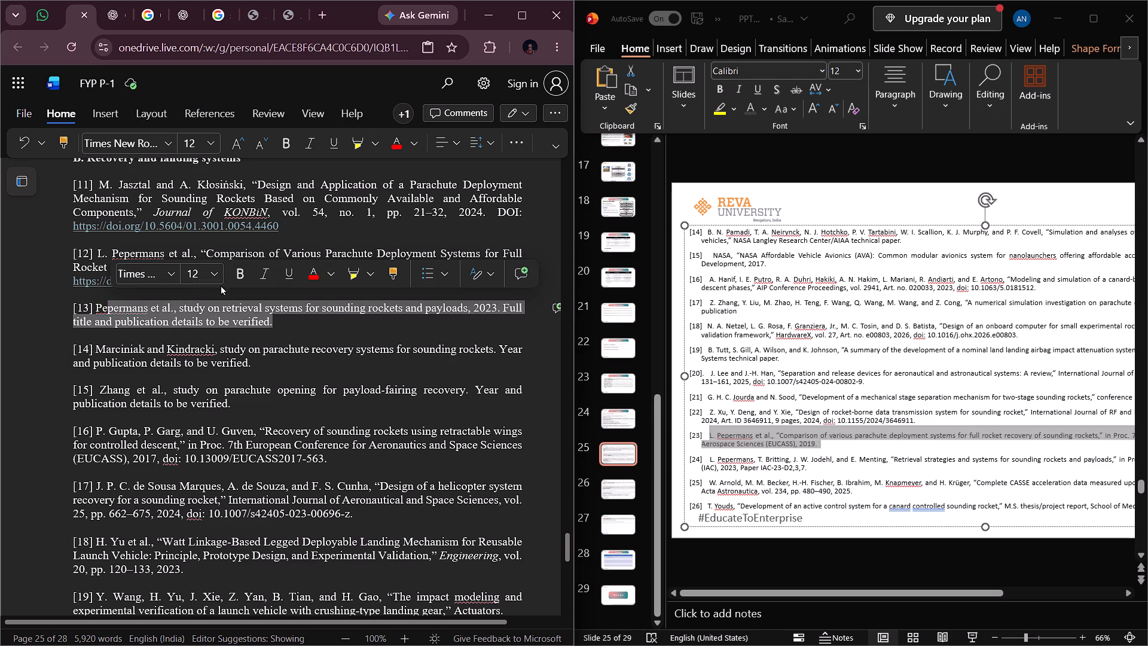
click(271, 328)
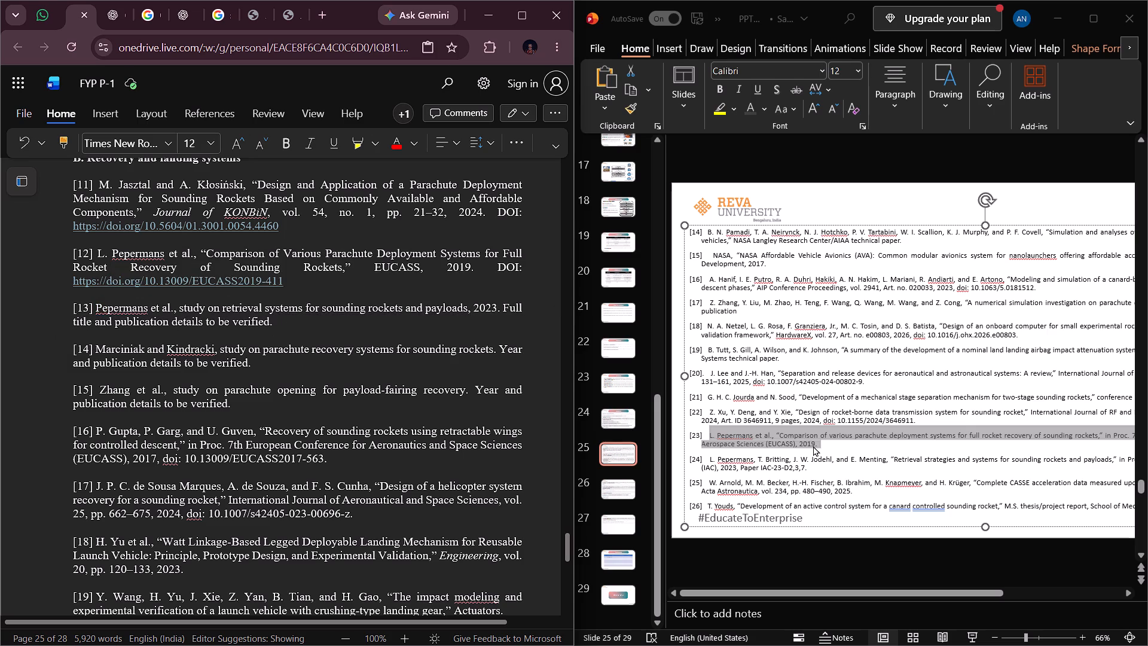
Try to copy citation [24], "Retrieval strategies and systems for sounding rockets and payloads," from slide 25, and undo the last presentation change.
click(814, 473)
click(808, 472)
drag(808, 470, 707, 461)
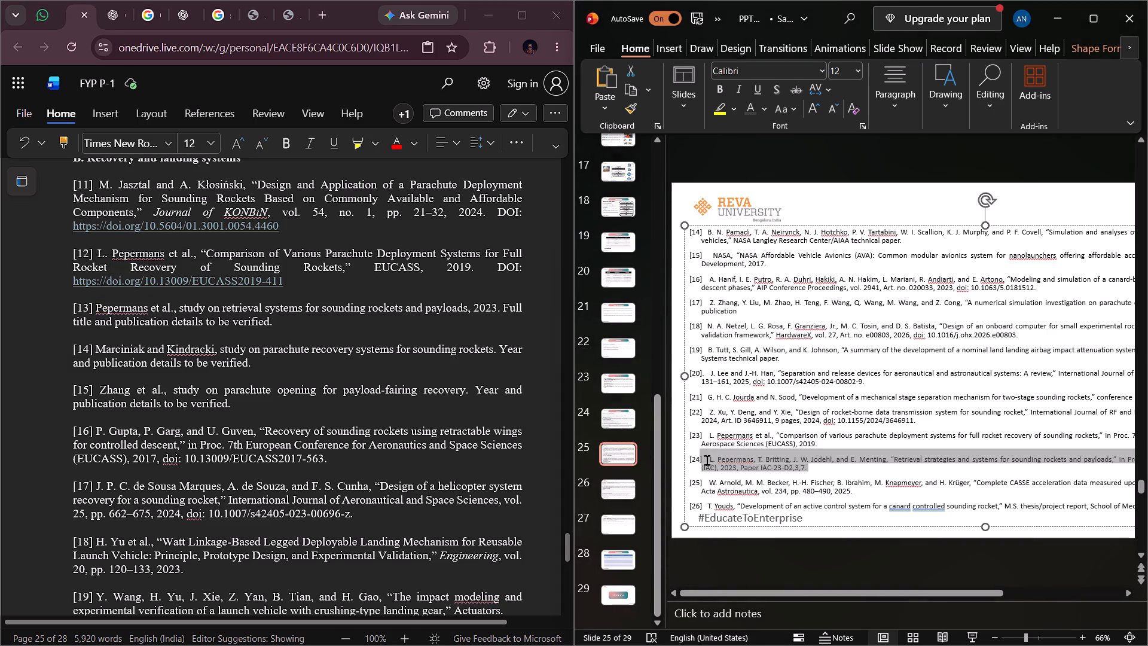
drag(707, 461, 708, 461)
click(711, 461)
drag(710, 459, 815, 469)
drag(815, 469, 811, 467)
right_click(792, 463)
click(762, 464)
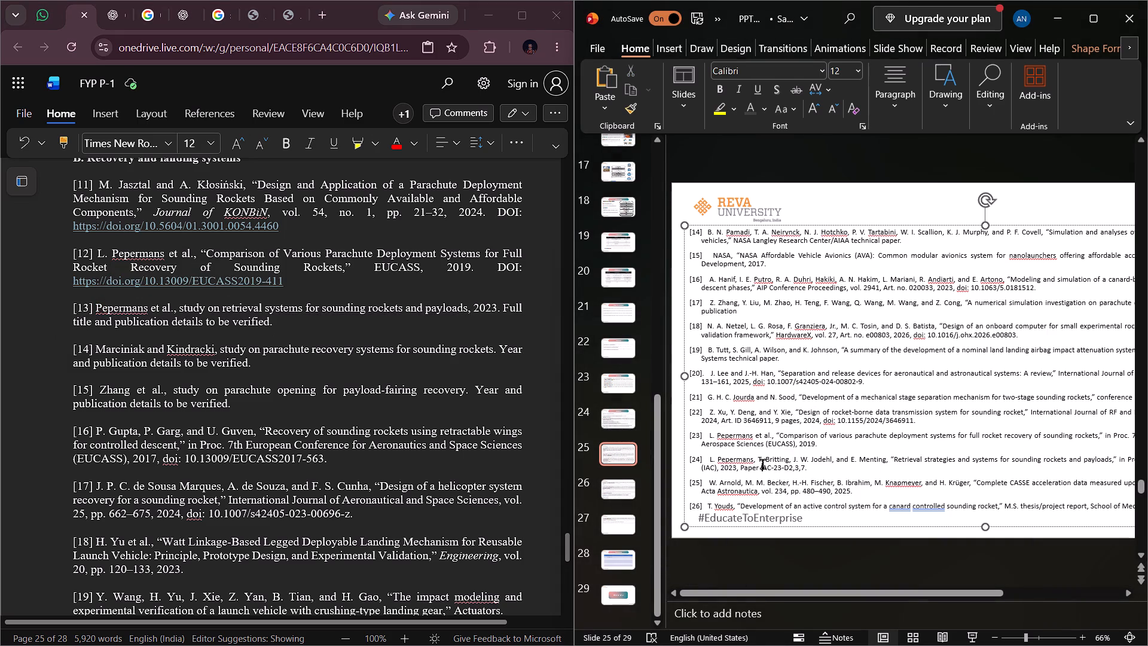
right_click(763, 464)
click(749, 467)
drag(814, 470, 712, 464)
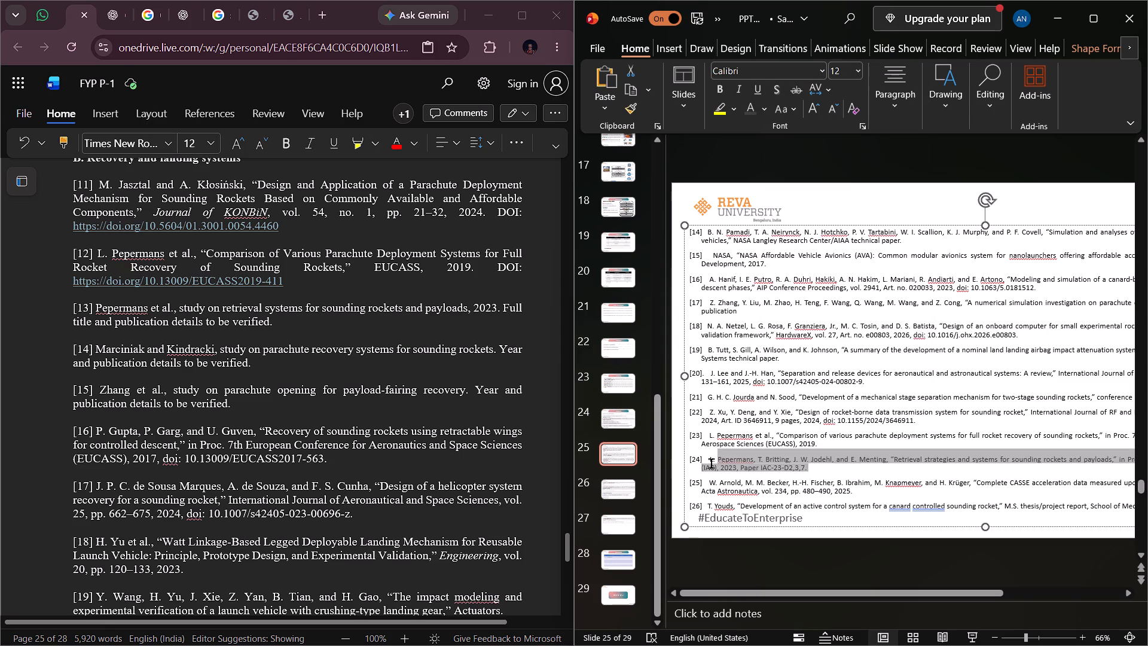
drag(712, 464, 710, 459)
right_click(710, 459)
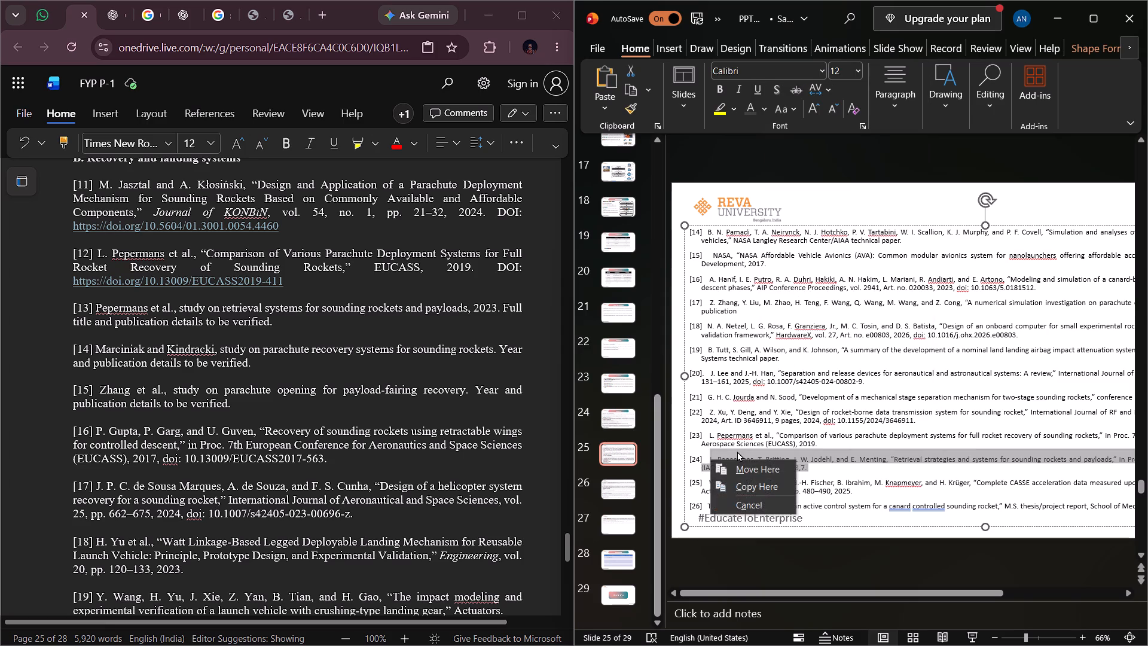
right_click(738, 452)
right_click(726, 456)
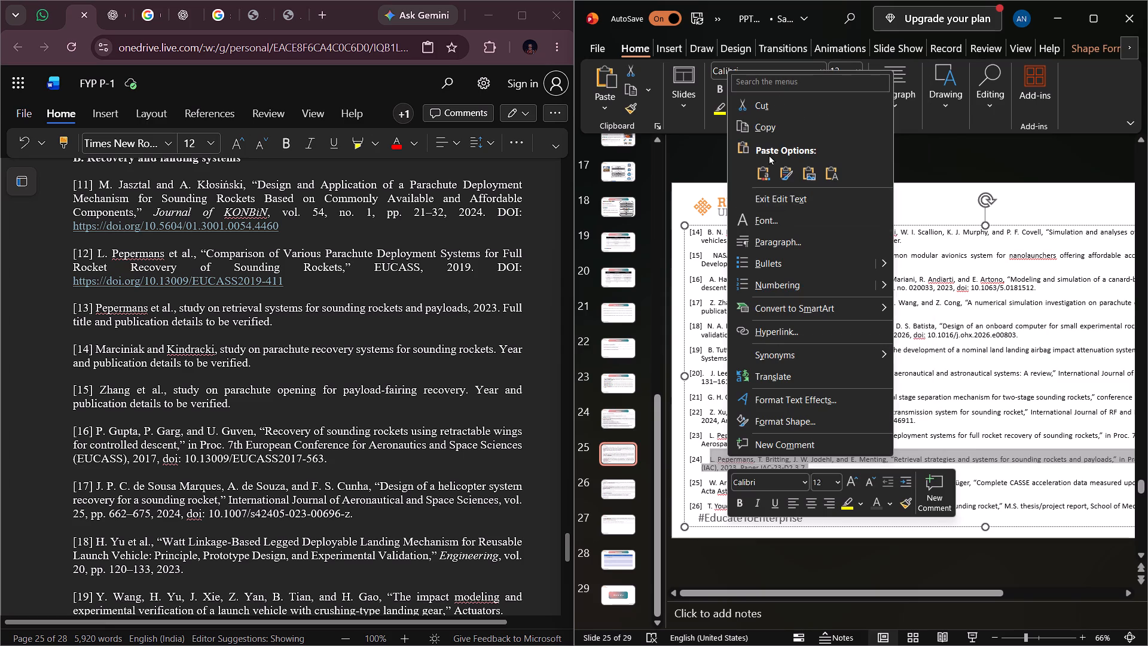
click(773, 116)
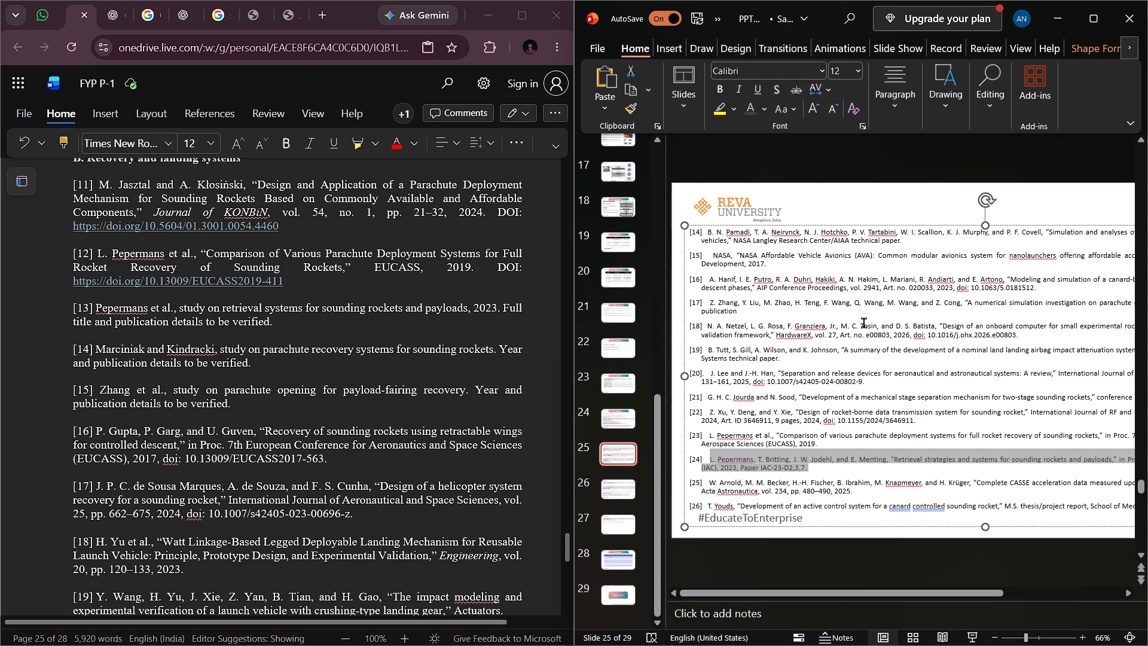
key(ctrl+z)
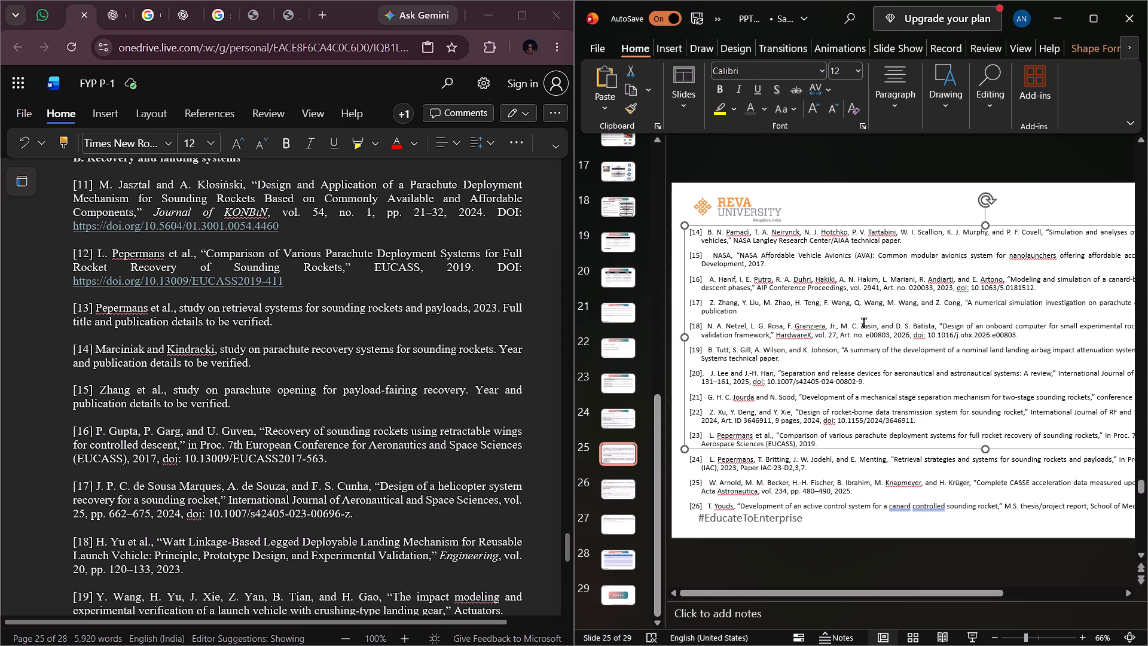
Replace the report's incomplete reference [13] text with citation [24] from slide 25, "Retrieval strategies and systems for sounding rockets and payloads.".
click(819, 443)
drag(812, 469, 715, 460)
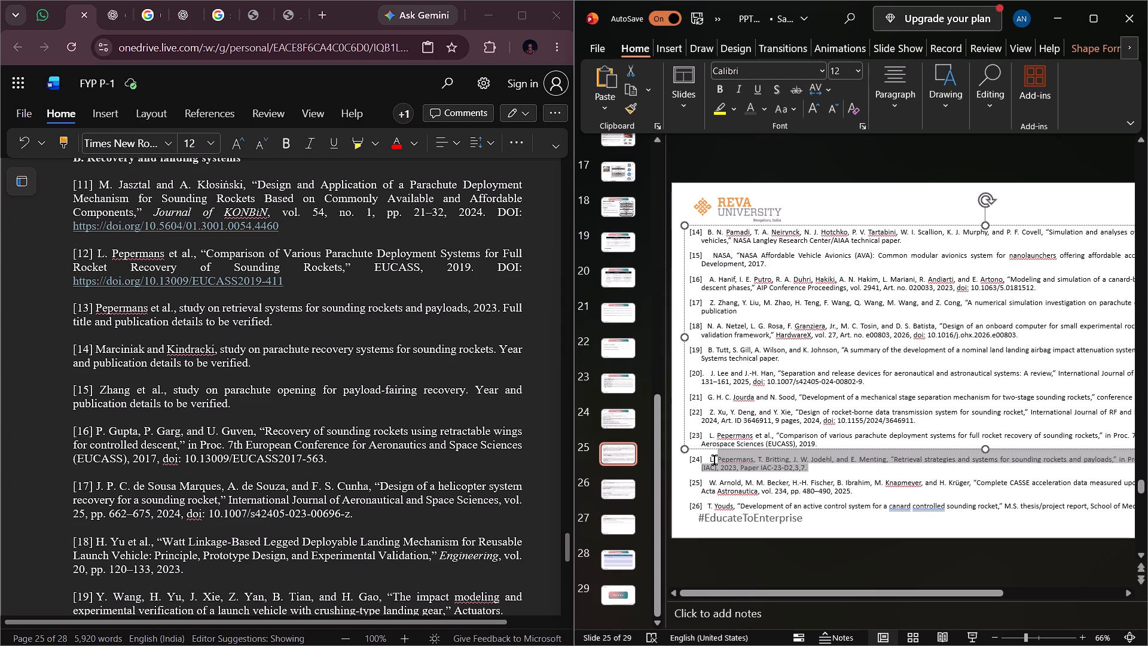
drag(715, 460, 710, 461)
right_click(710, 461)
right_click(725, 453)
click(764, 126)
click(111, 342)
drag(282, 319, 102, 312)
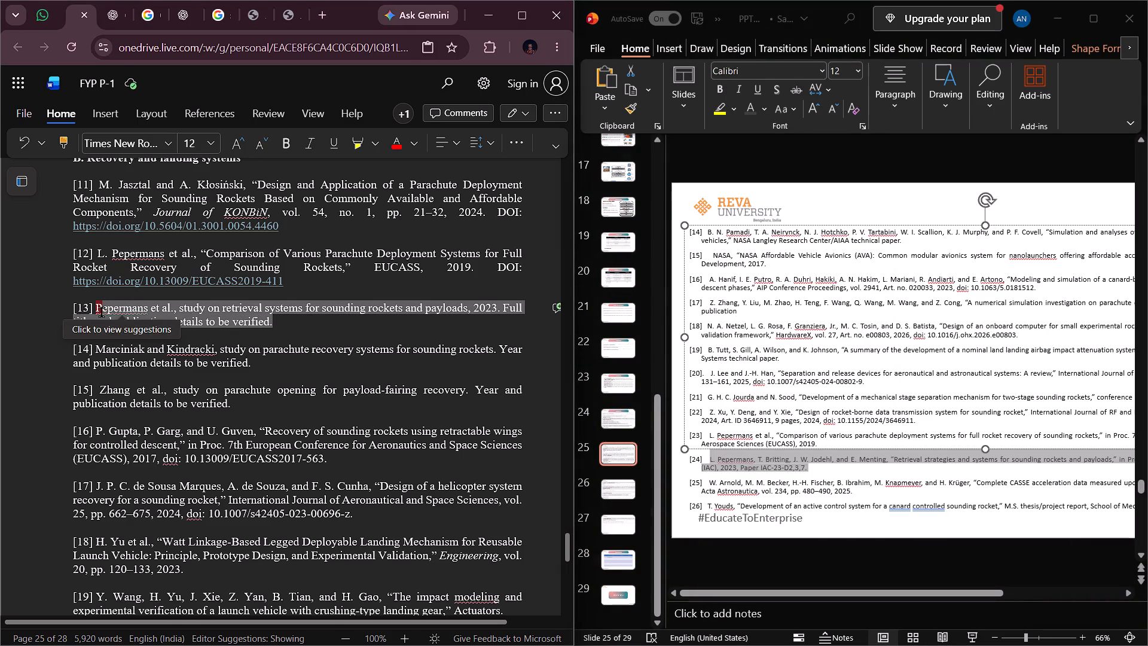
drag(102, 312, 97, 310)
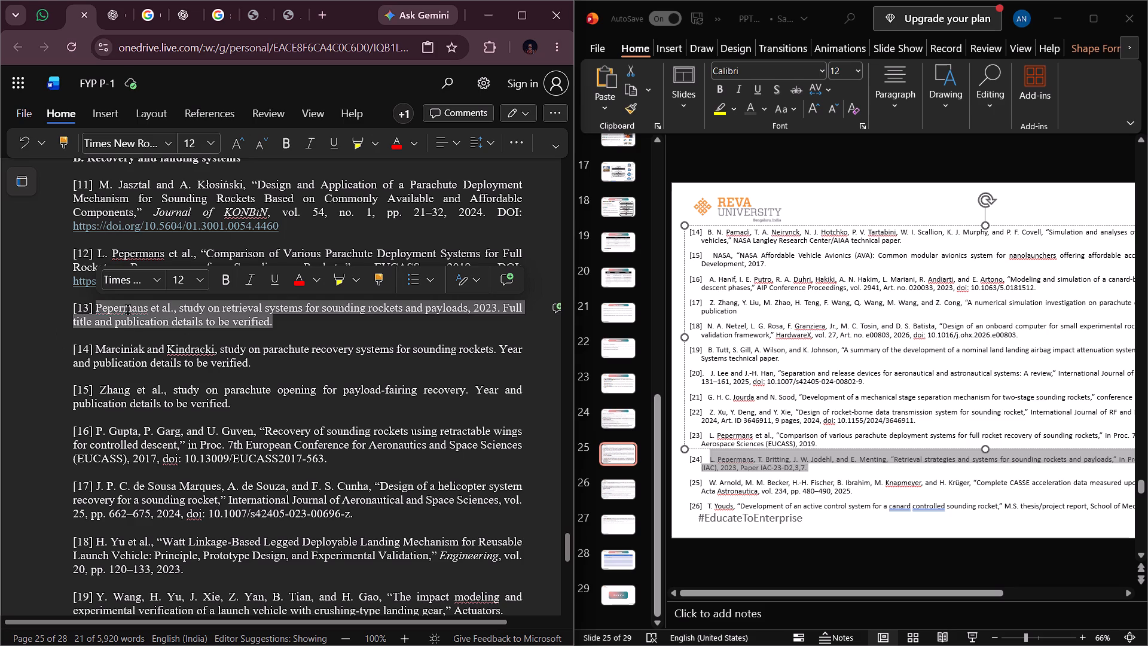
key(ctrl+v)
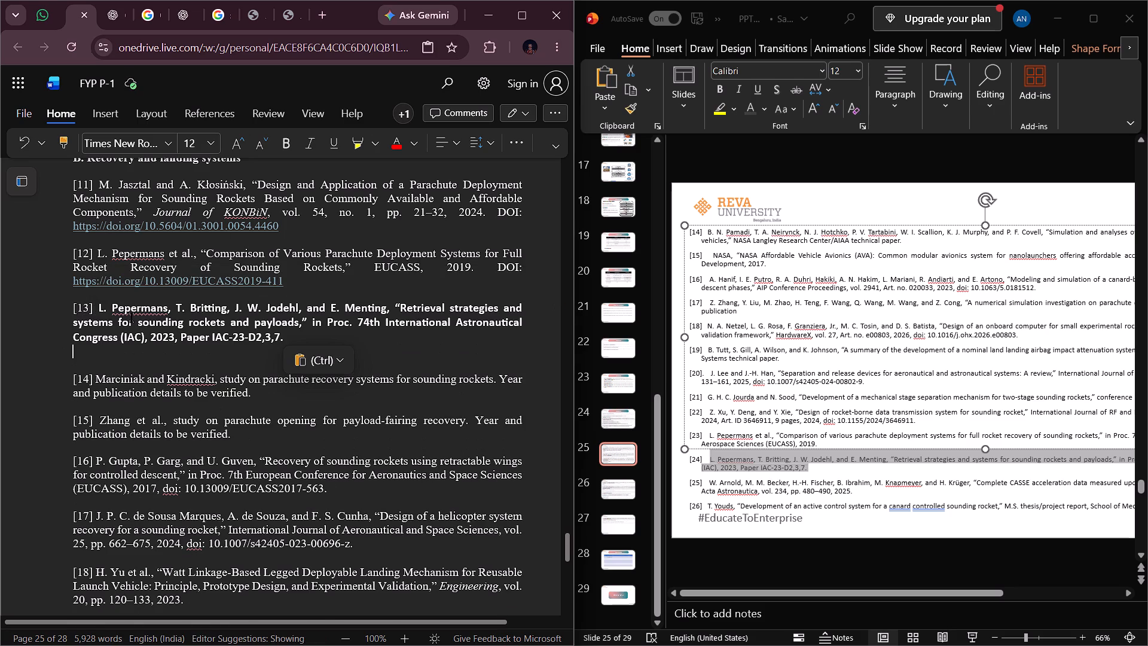
key(BackSpace)
key(Return)
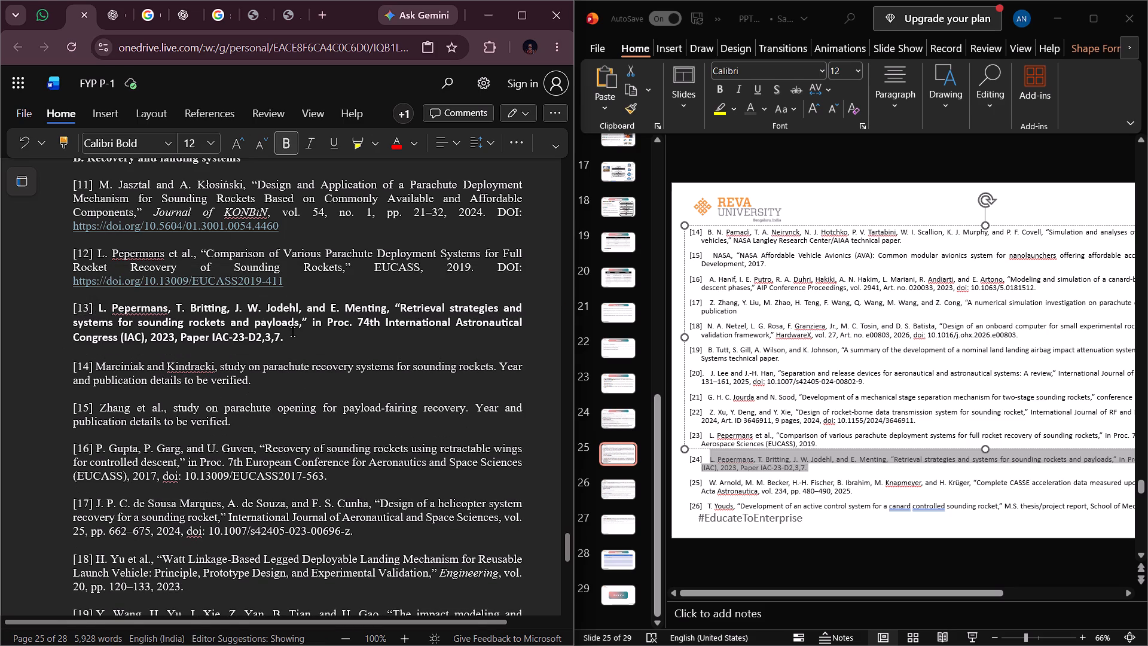
Remove the bold from reference [13]'s citation text and set its font to Times New Roman.
drag(293, 334, 99, 307)
click(222, 275)
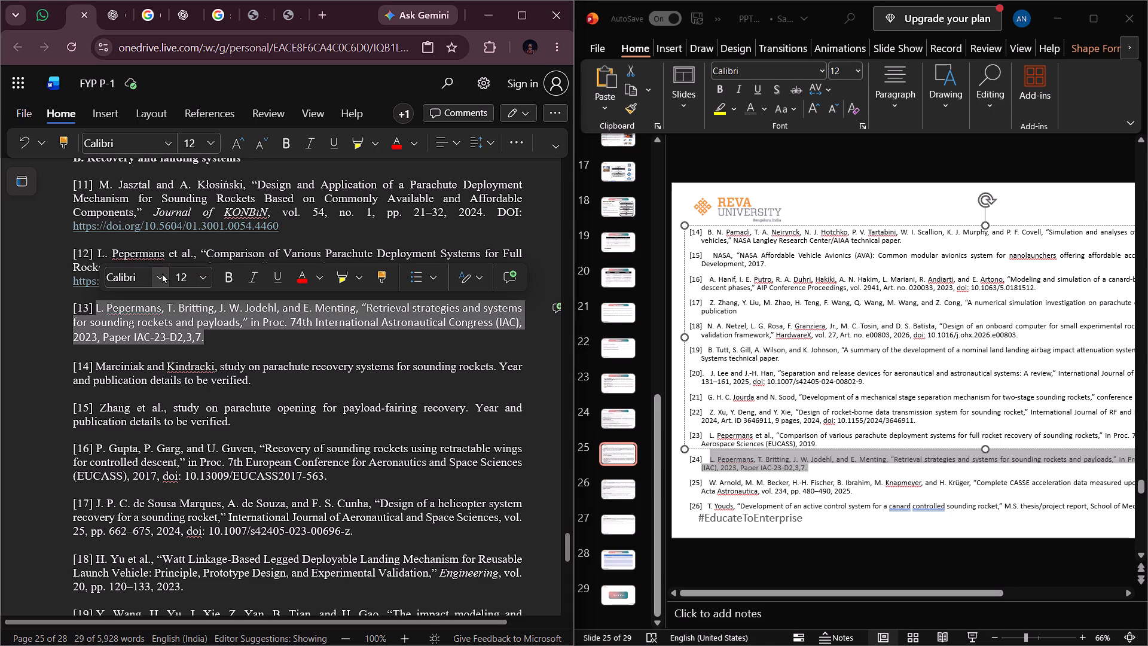
click(162, 275)
click(251, 163)
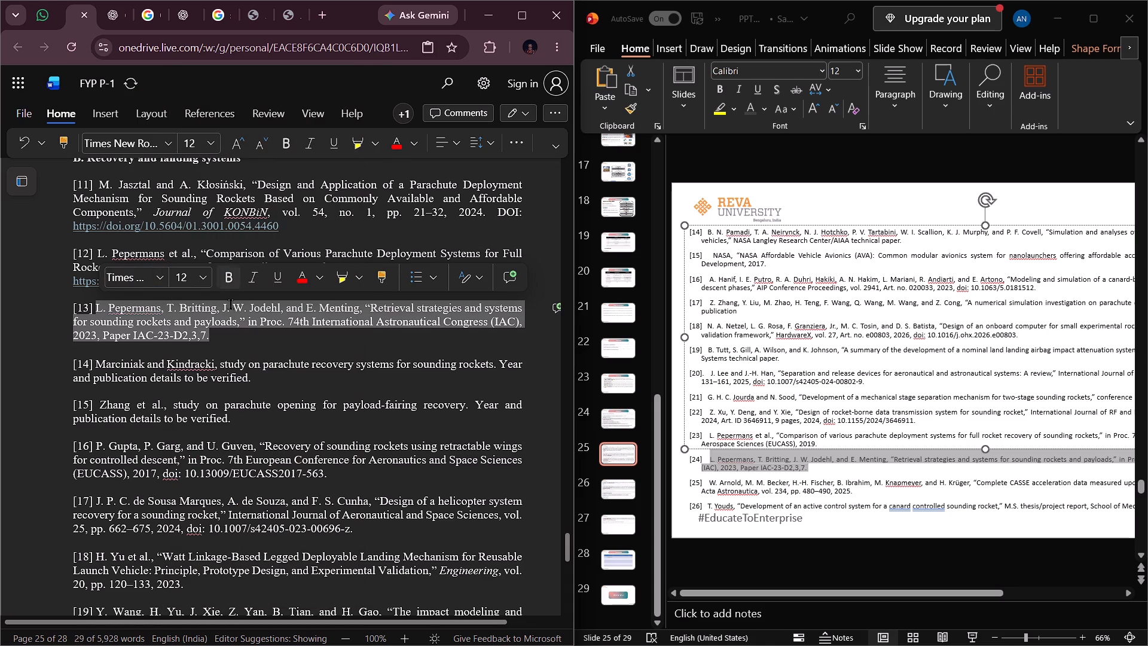
click(248, 348)
scroll(222, 373, down, 1)
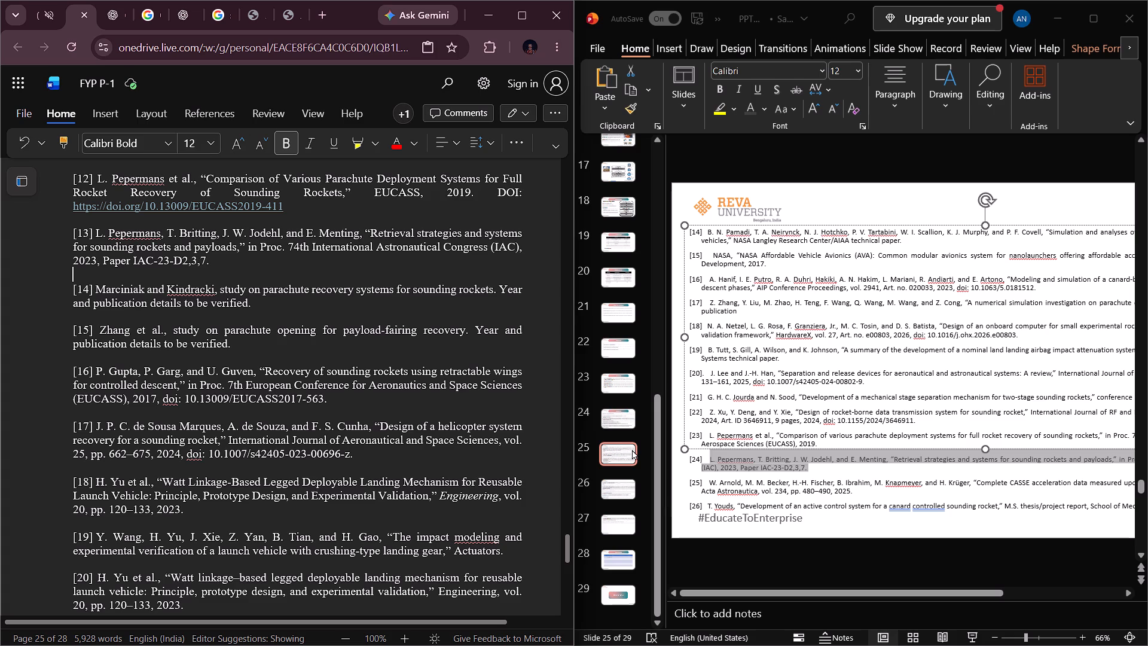
Replace the report's incomplete reference [14] text with citation [30] from slide 26, "Development of parachute recovery system for sounding rockets.".
click(623, 487)
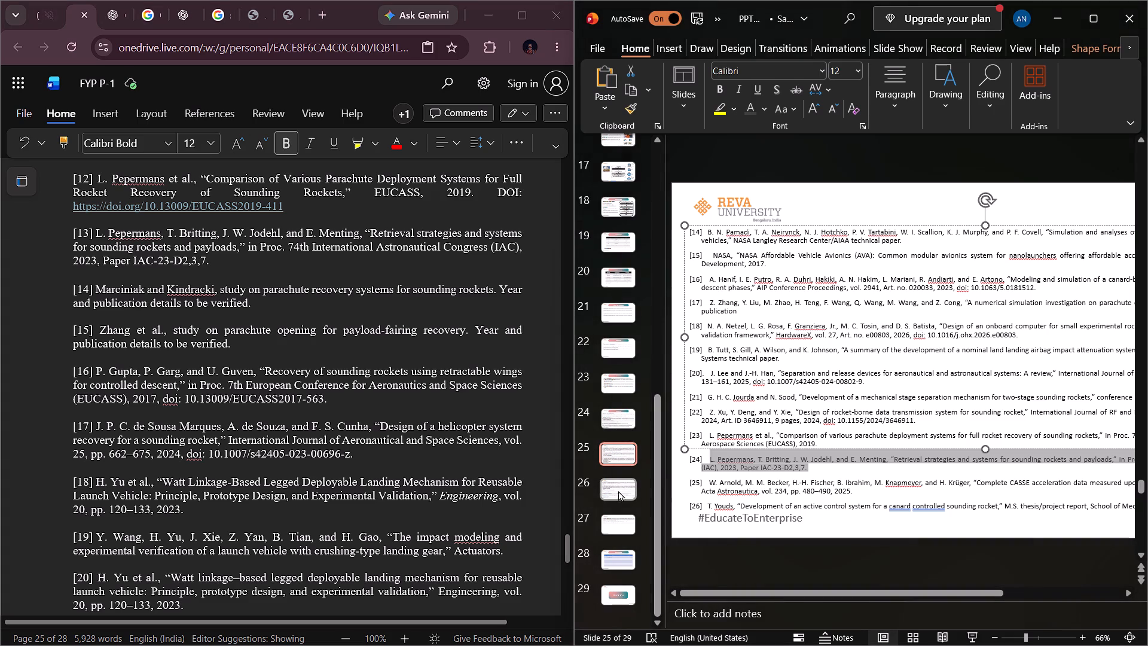
click(618, 491)
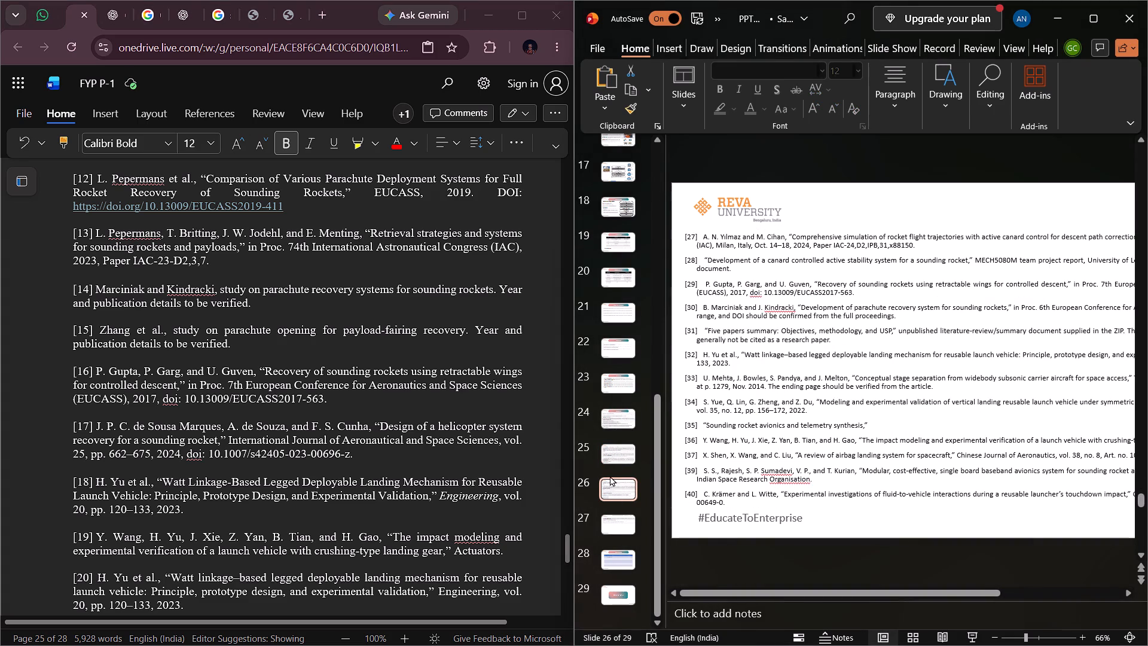
click(612, 458)
click(604, 503)
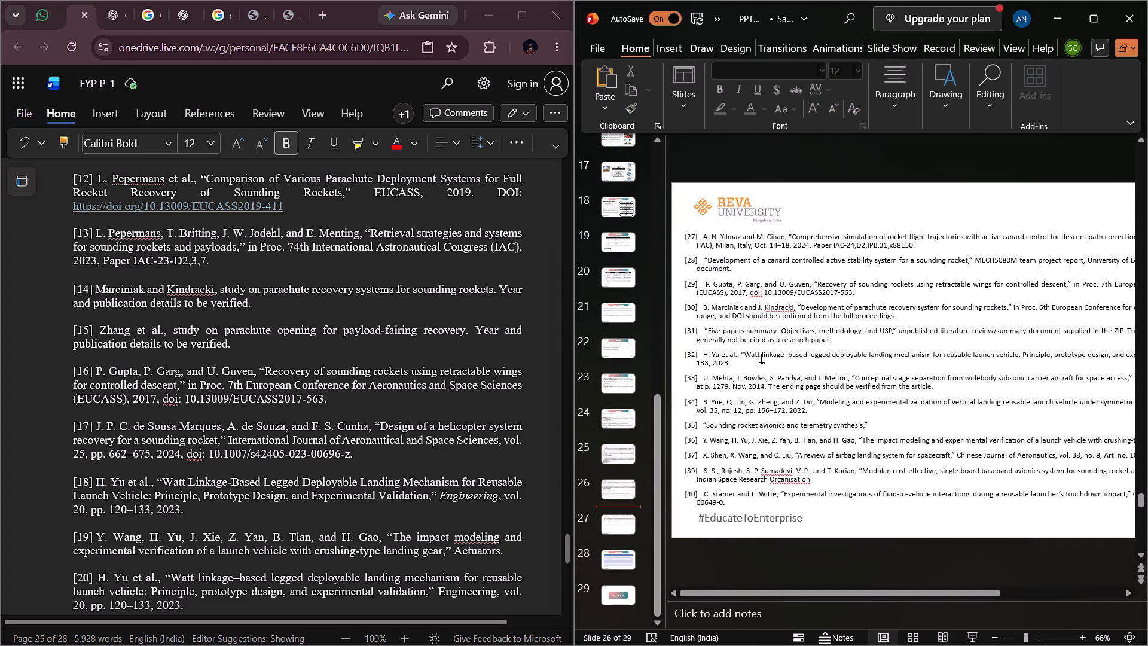
drag(906, 316, 741, 310)
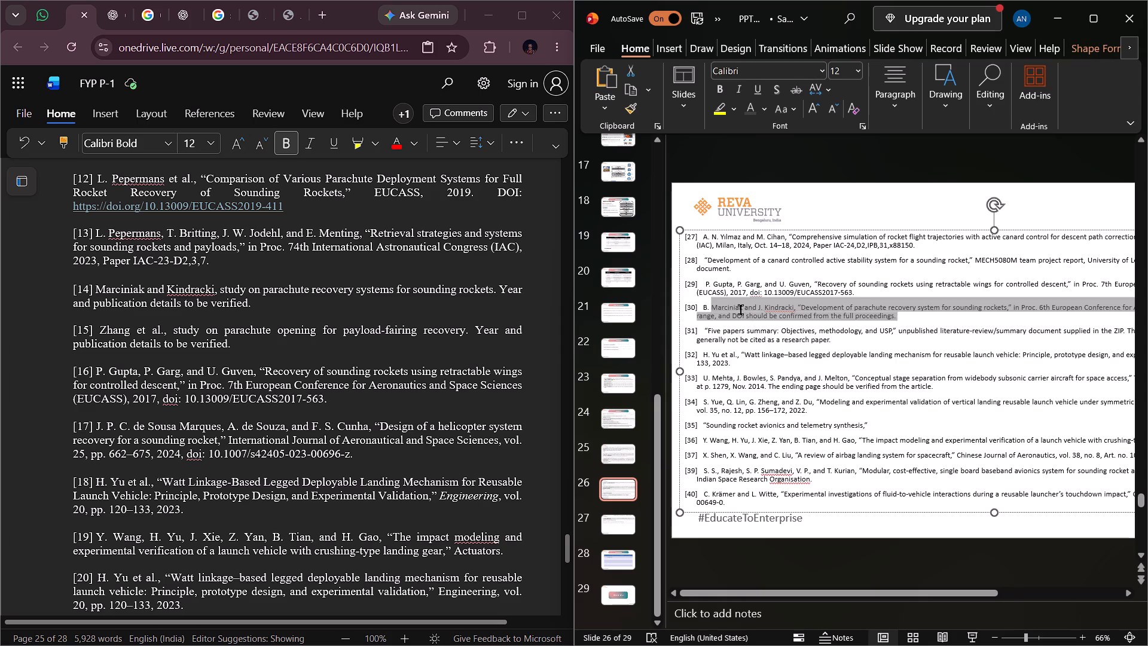
drag(741, 310, 704, 309)
right_click(708, 307)
click(743, 308)
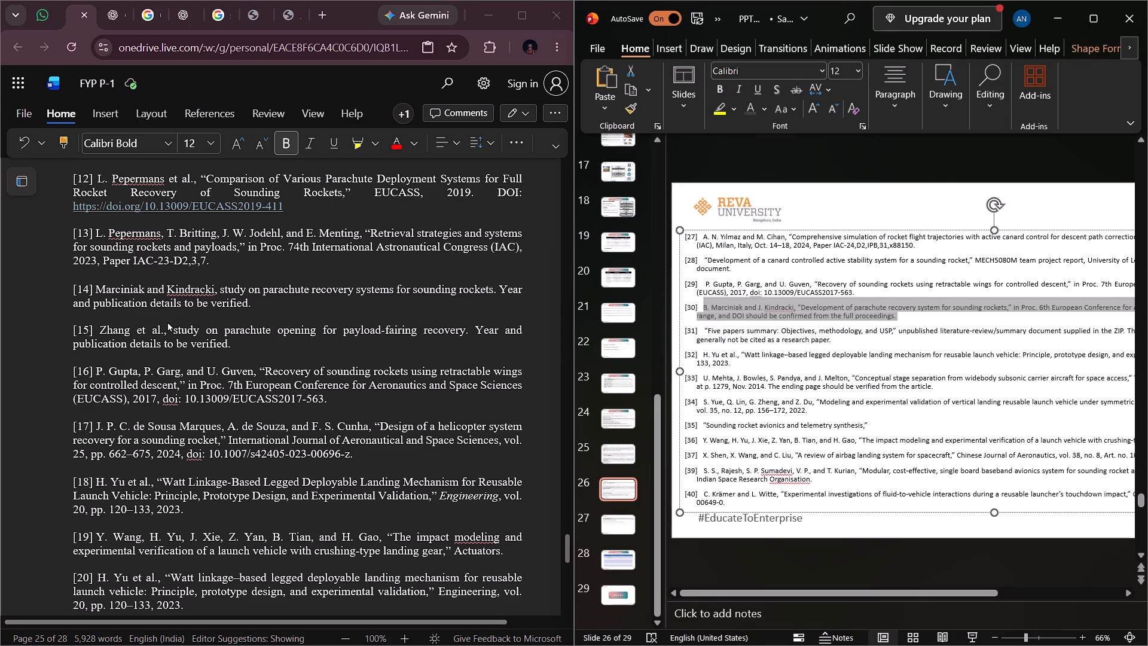
click(167, 319)
click(233, 381)
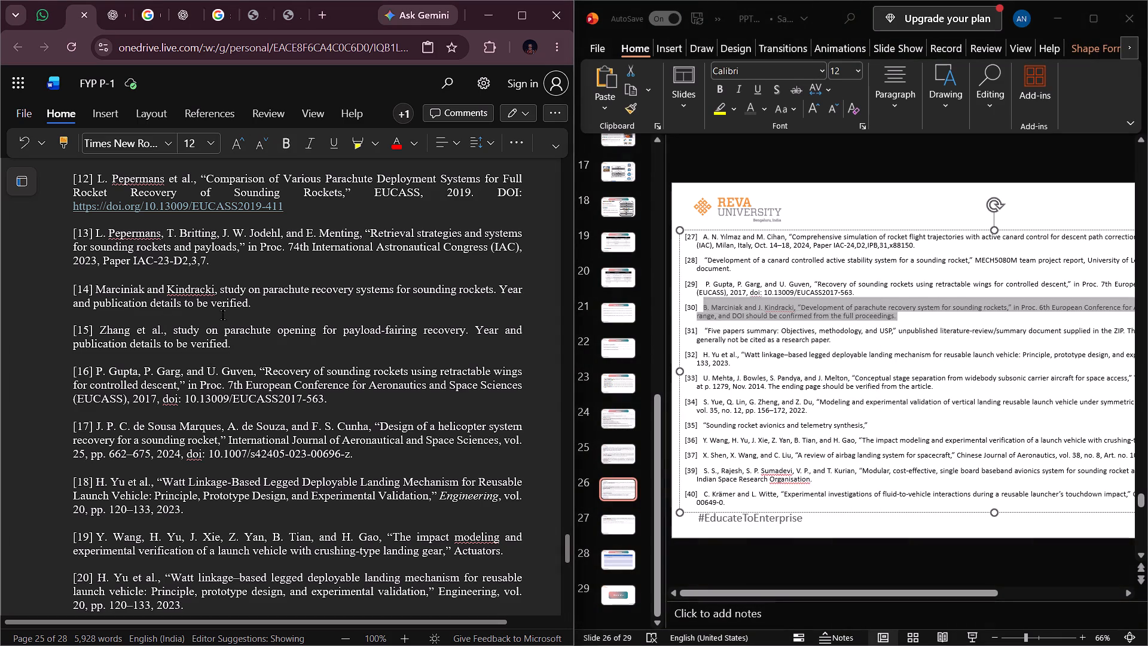
drag(263, 307, 98, 286)
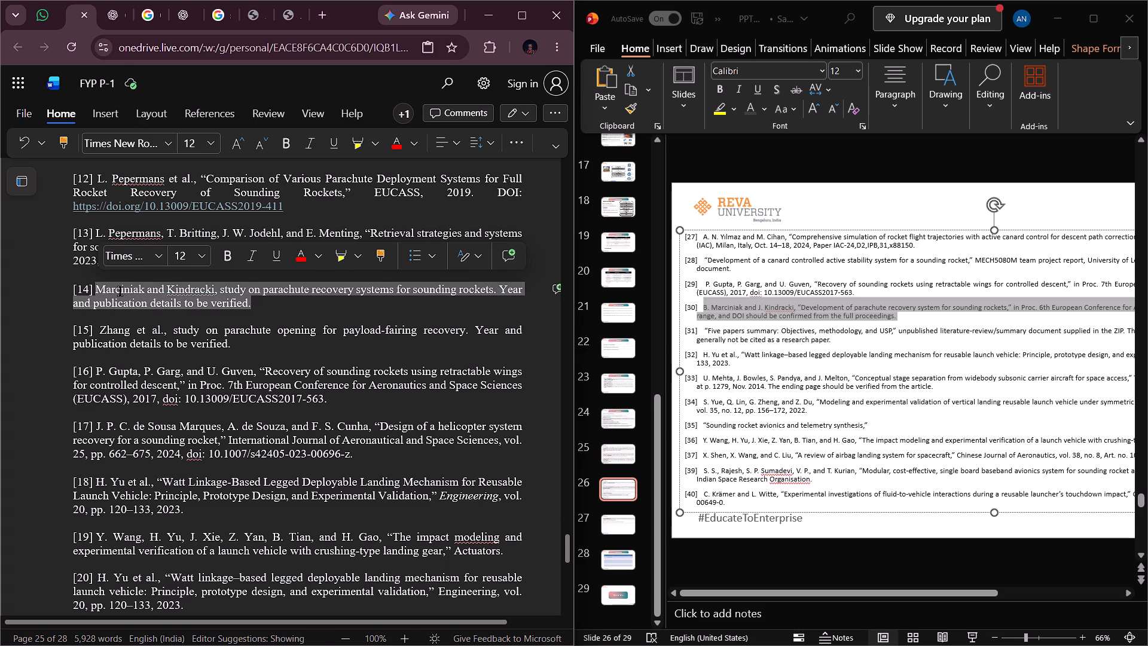
key(ctrl+v)
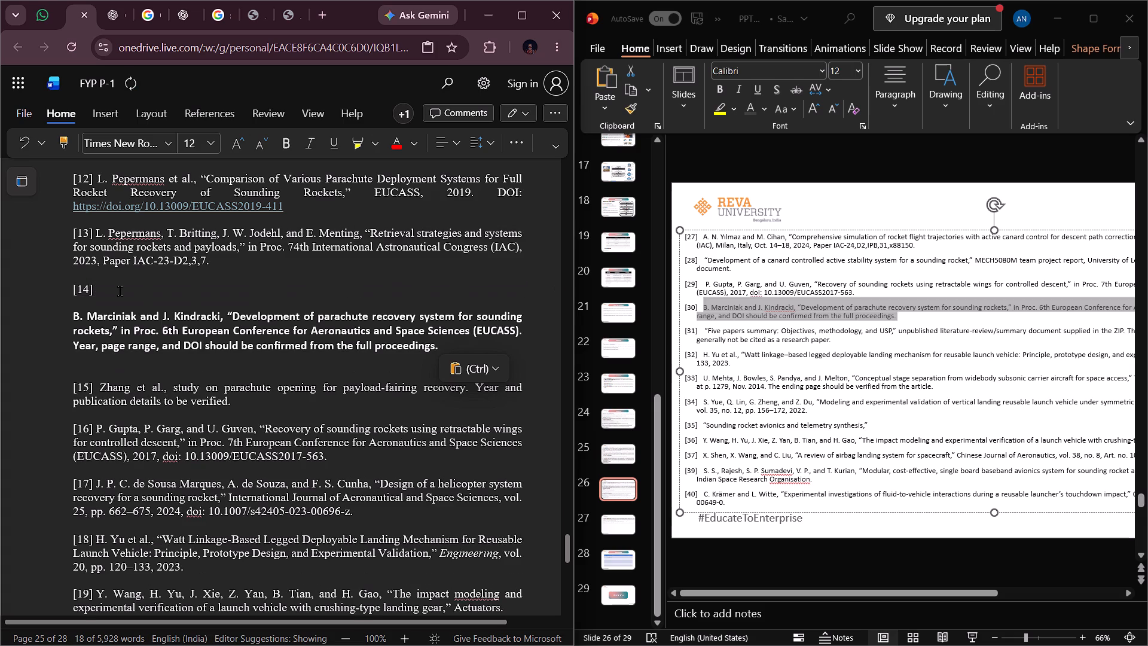
Remove the extra line breaks around reference [14]'s citation and delete its closing note, "Year, page range, and DOI should be confirmed from the full proceedings.".
click(73, 320)
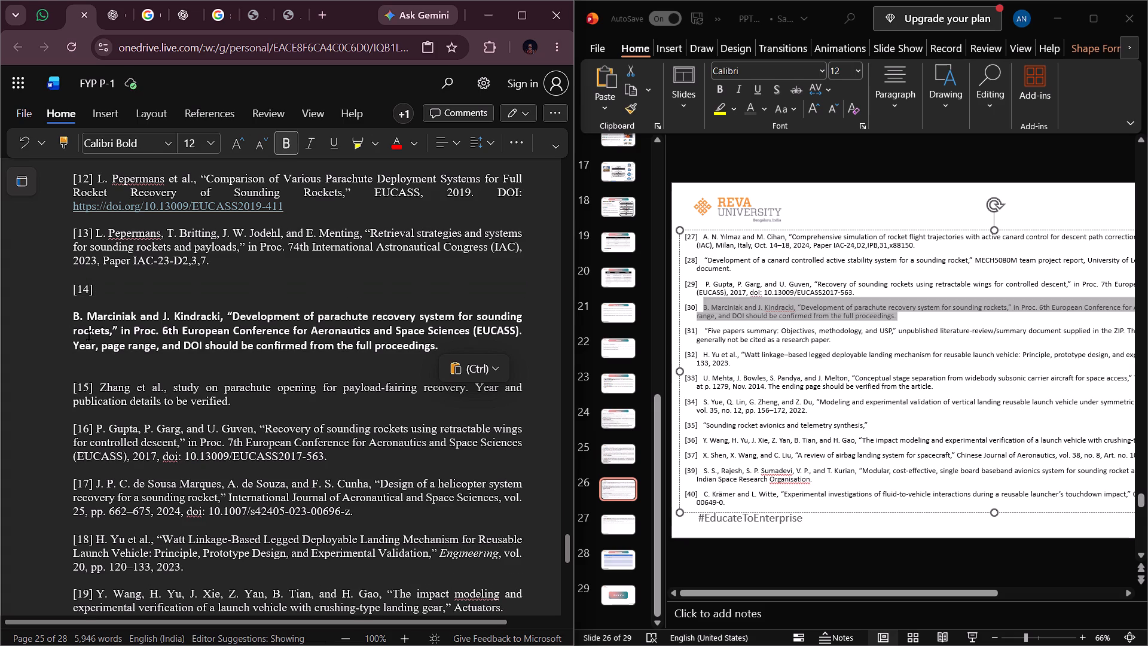
key(BackSpace)
click(77, 360)
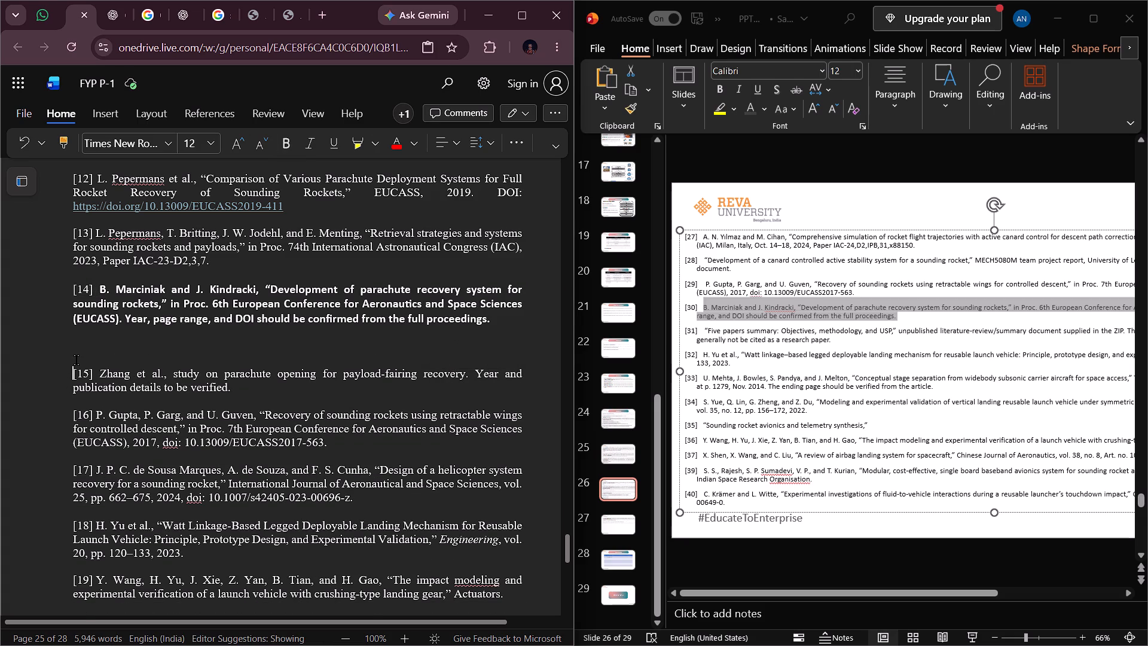
key(BackSpace)
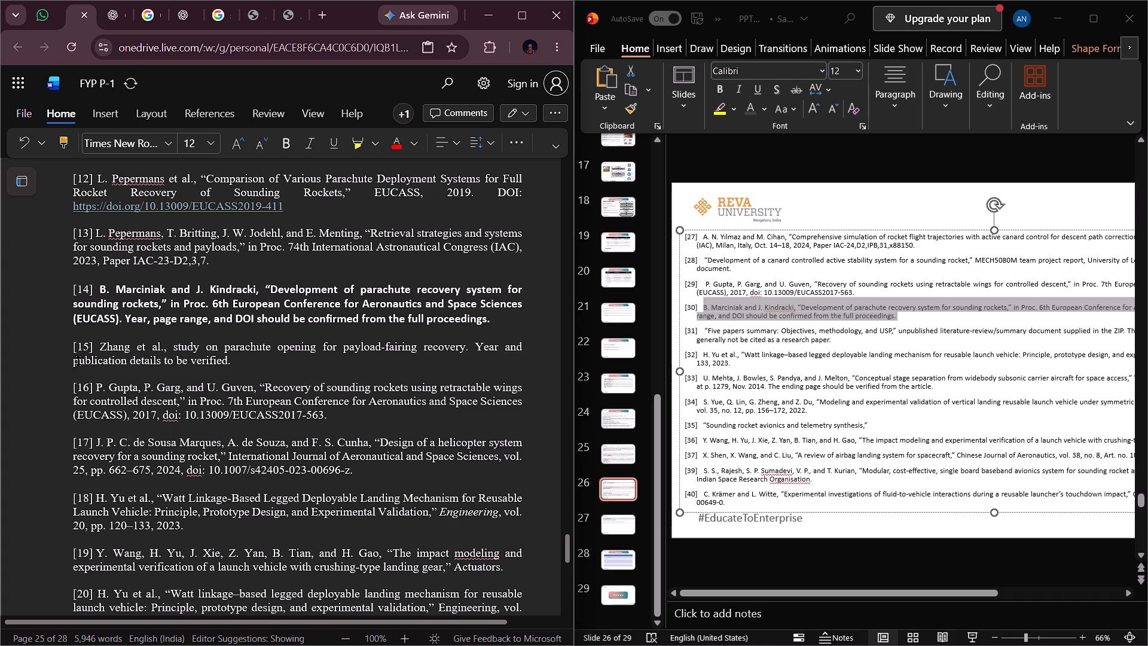
drag(496, 321, 213, 321)
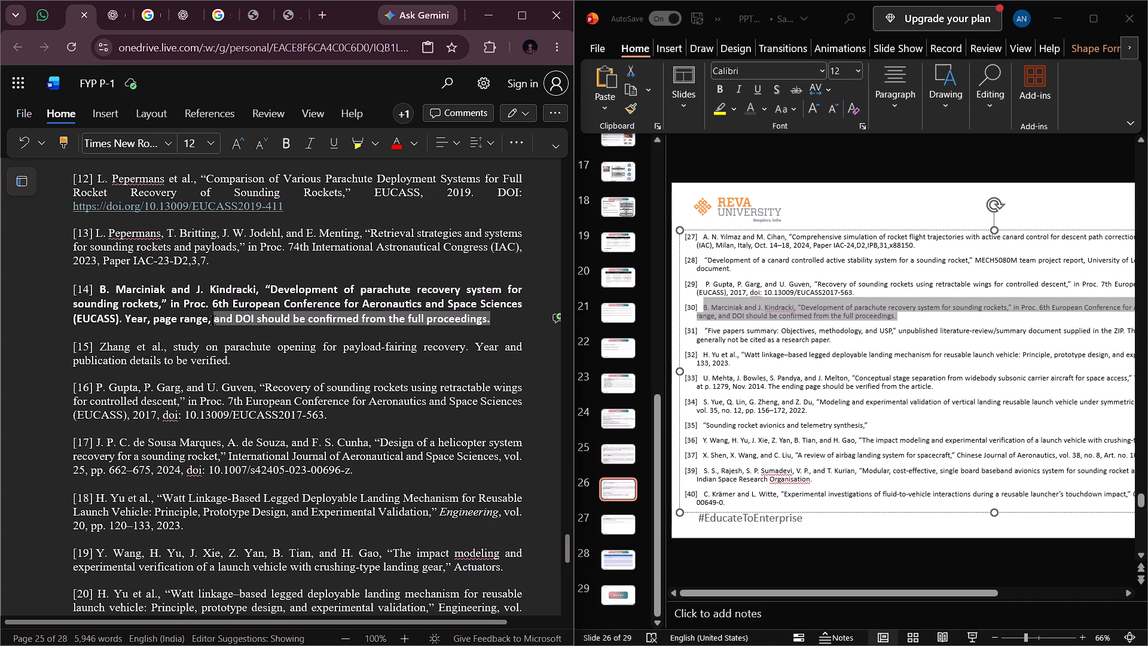
drag(213, 321, 127, 319)
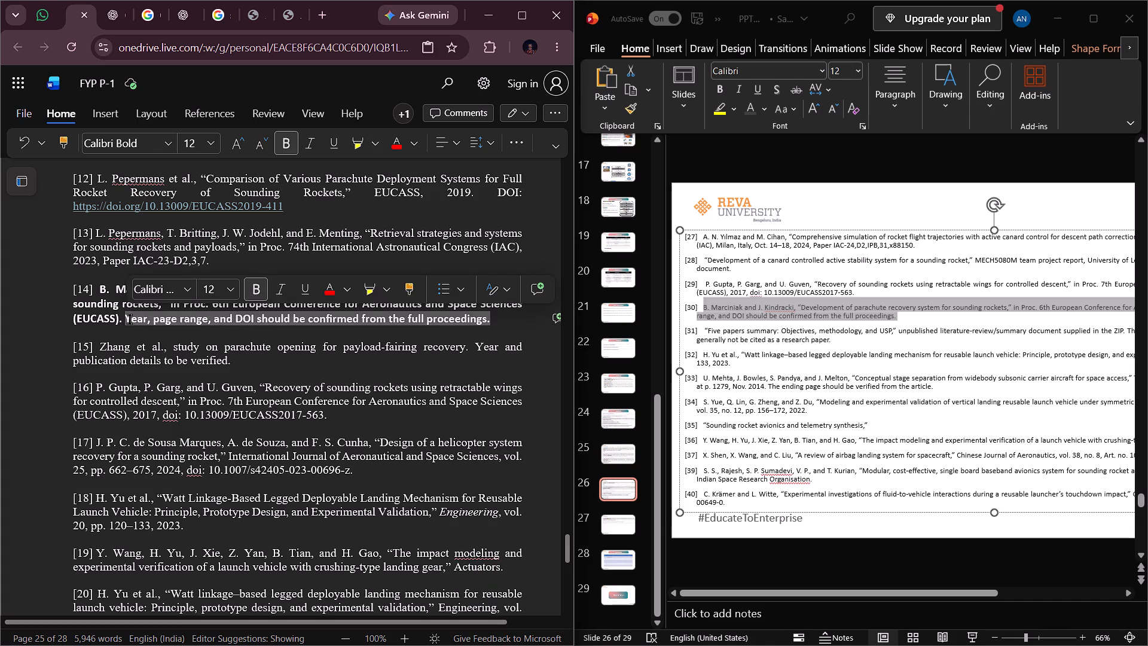
key(BackSpace)
Remove the bold from reference [14]'s citation text and set its font to Times New Roman.
drag(130, 318, 96, 285)
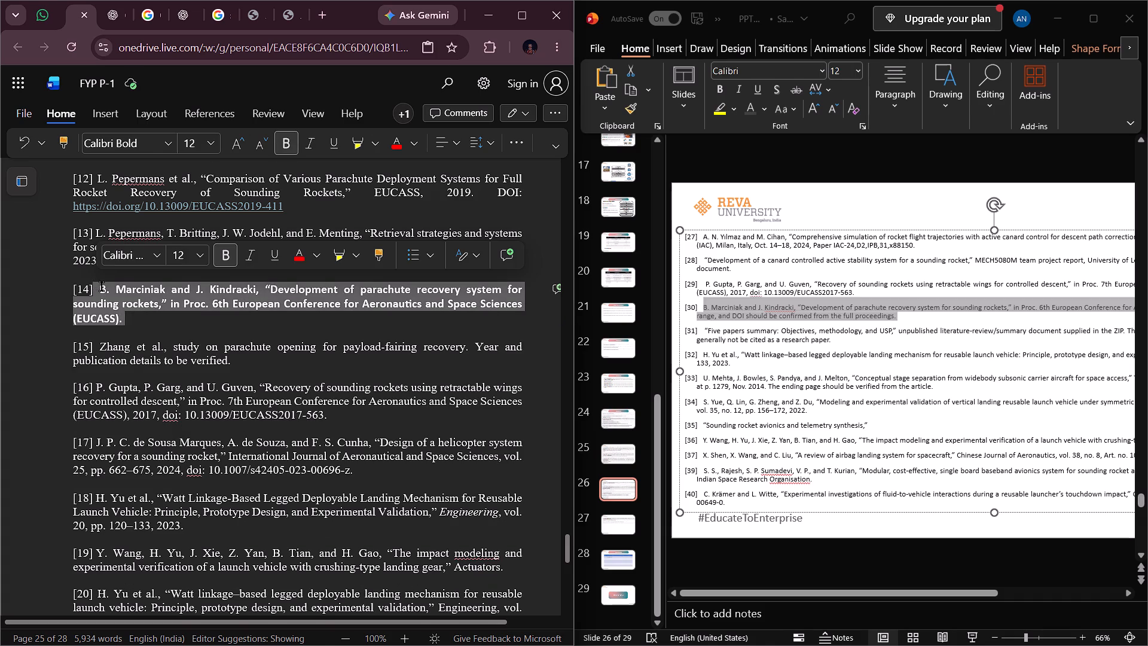
click(221, 250)
click(221, 249)
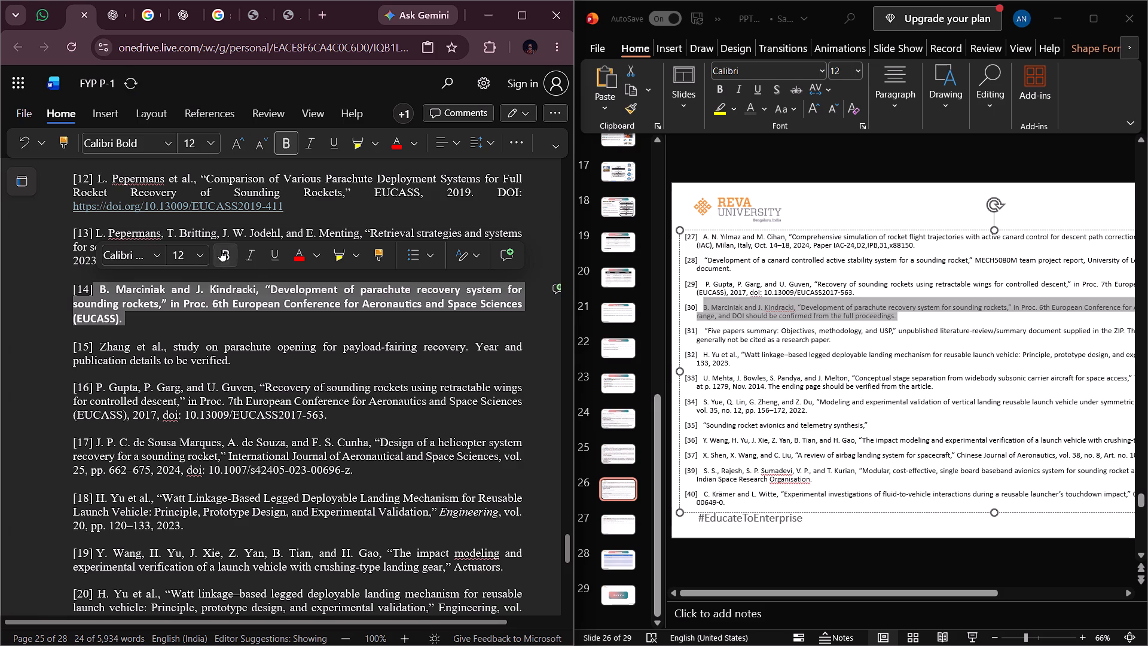
click(157, 255)
click(239, 161)
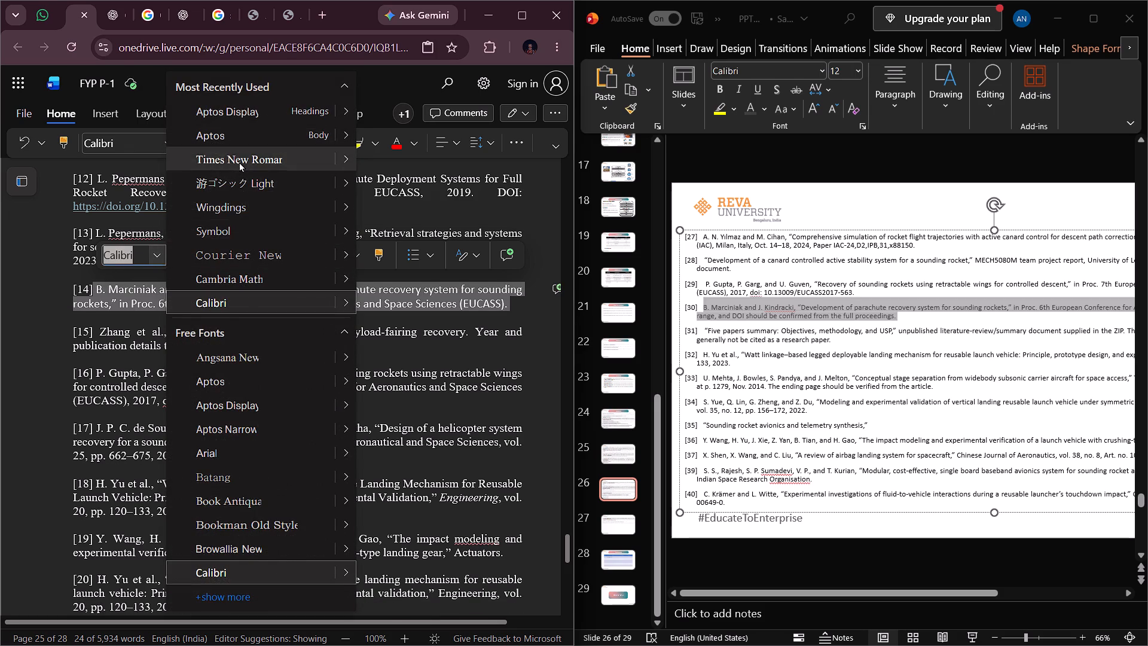
click(179, 404)
click(271, 337)
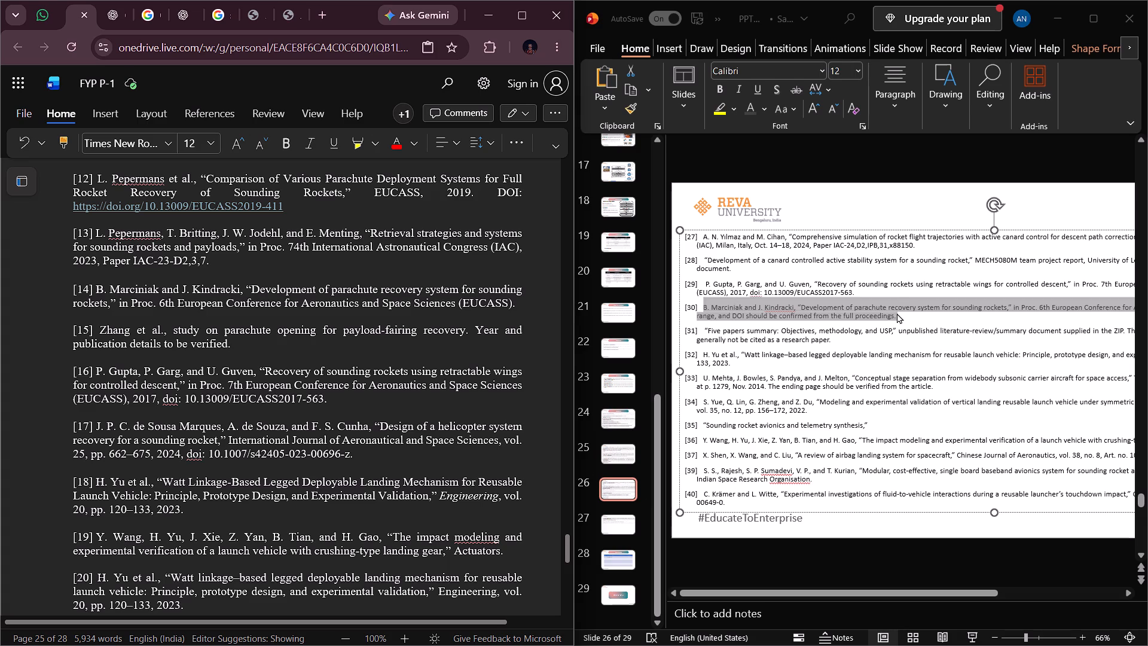
Replace the report's incomplete reference [15] text with citation [17] from slide 25, on parachute opening in payload fairing recovery.
click(866, 351)
click(853, 355)
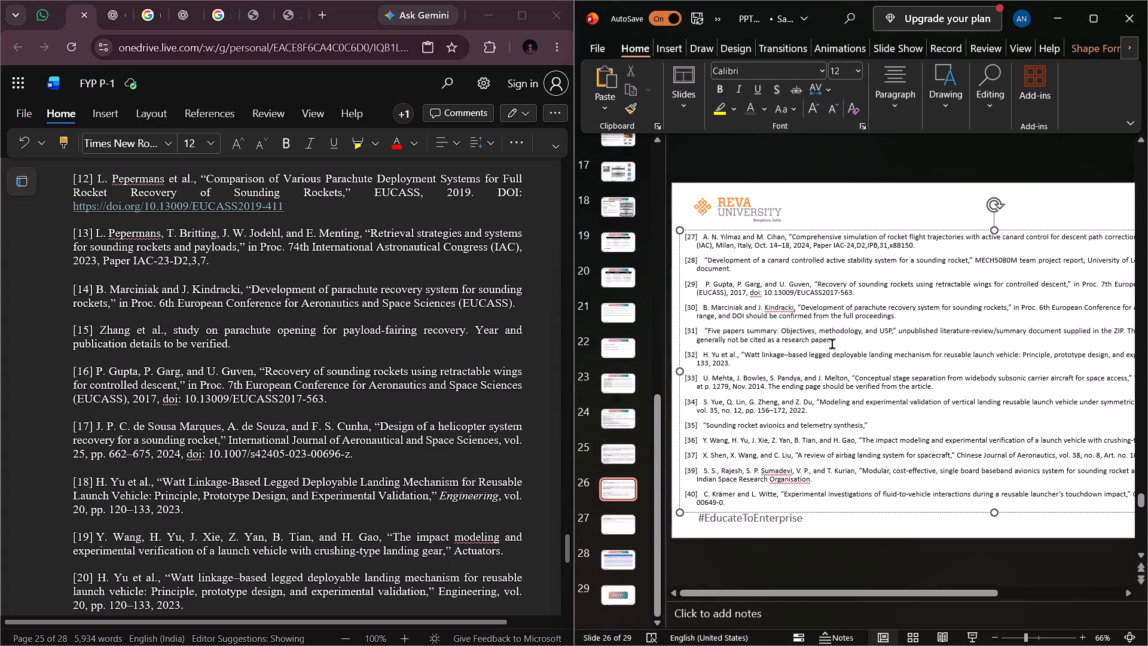
drag(832, 342, 750, 358)
click(747, 431)
click(619, 525)
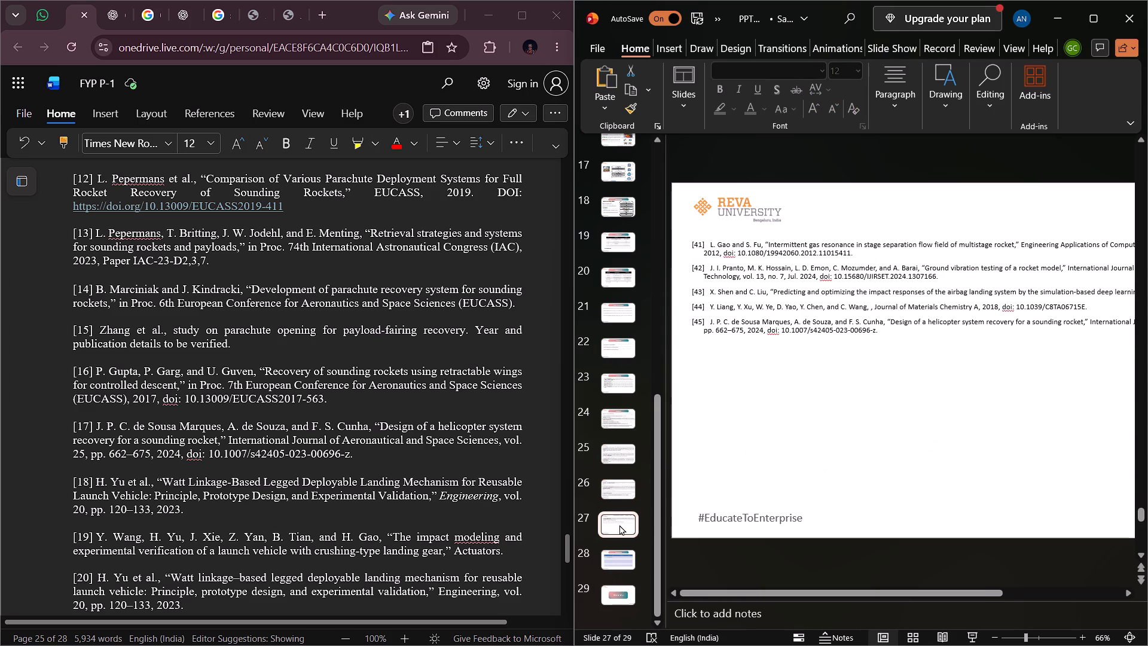
click(612, 493)
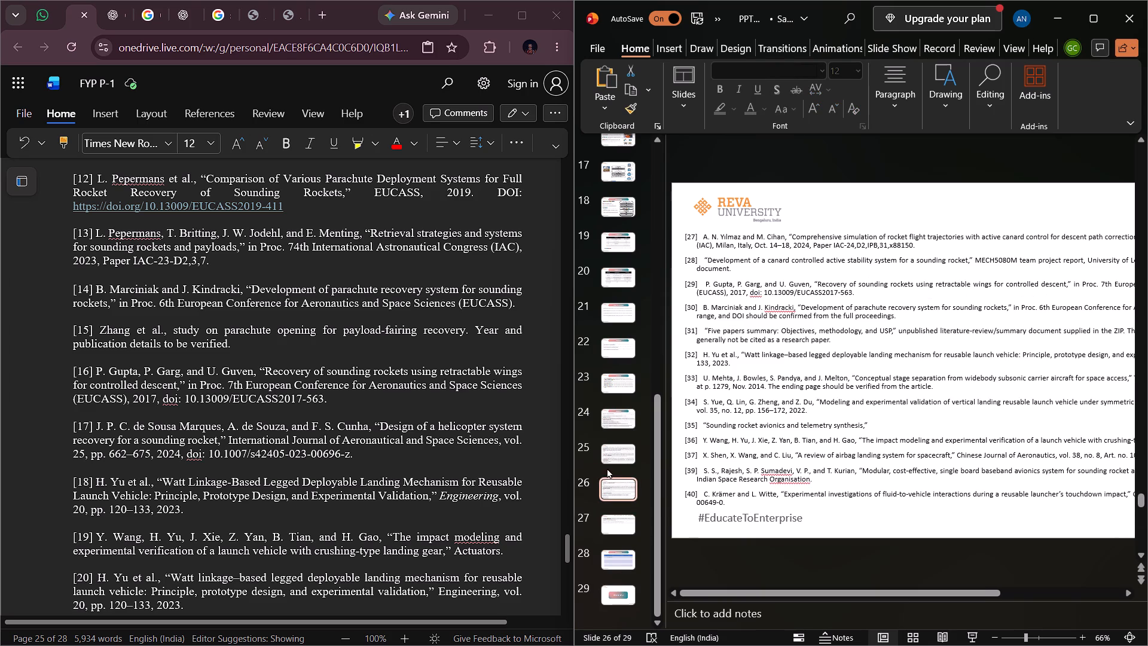
click(610, 455)
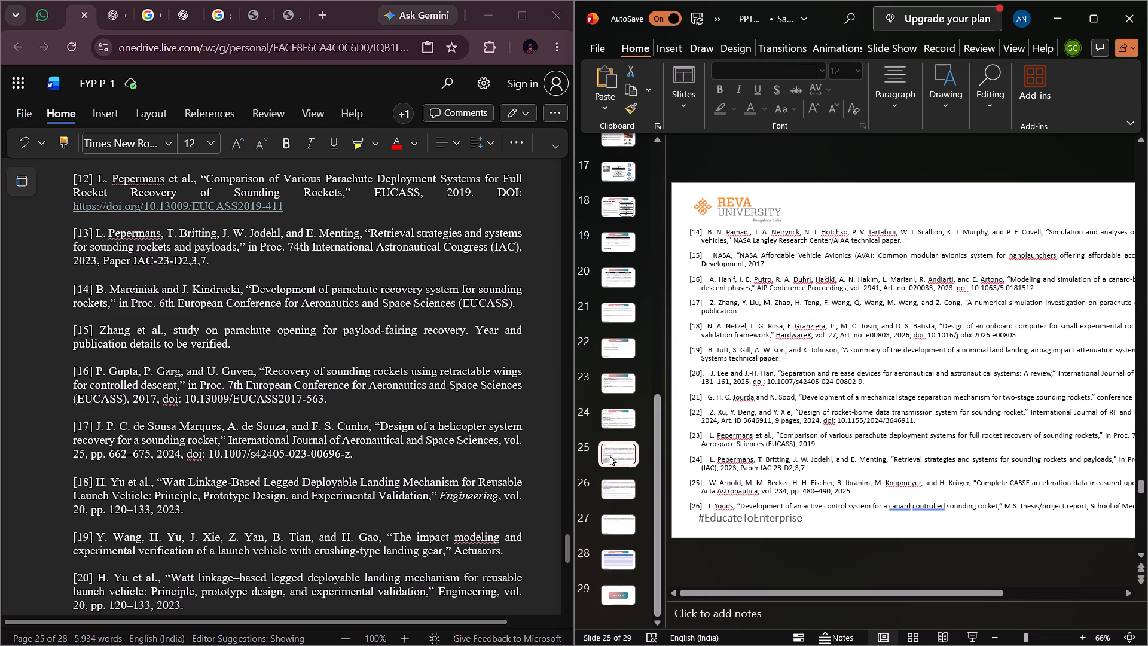
drag(743, 312, 723, 301)
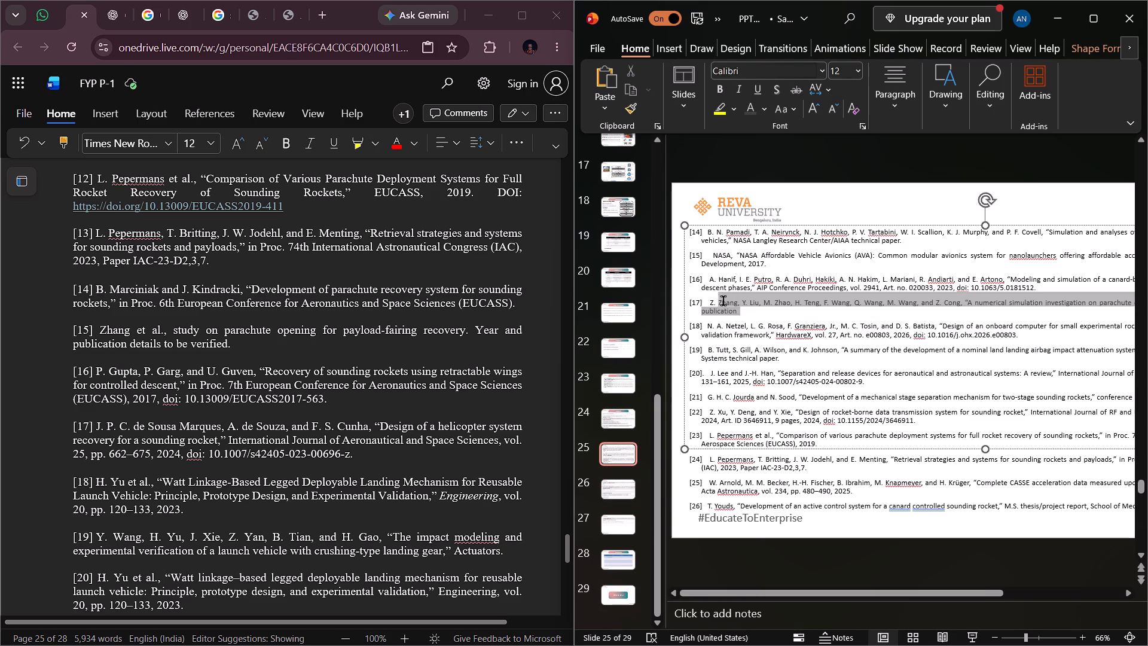
drag(723, 301, 707, 295)
right_click(721, 300)
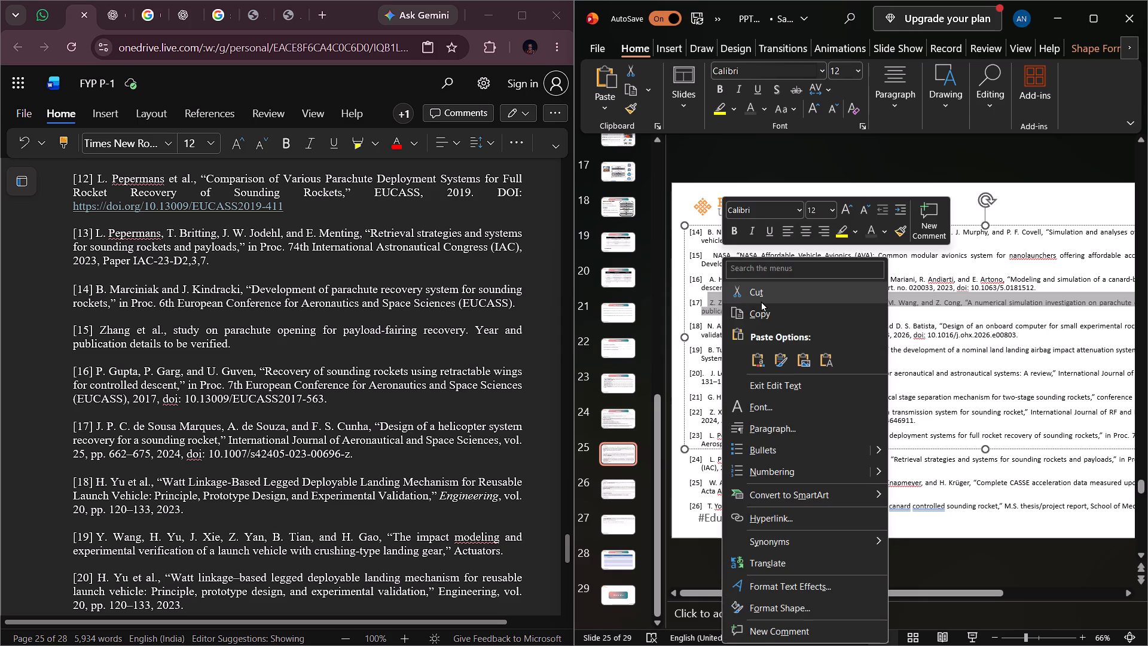
click(761, 312)
click(174, 341)
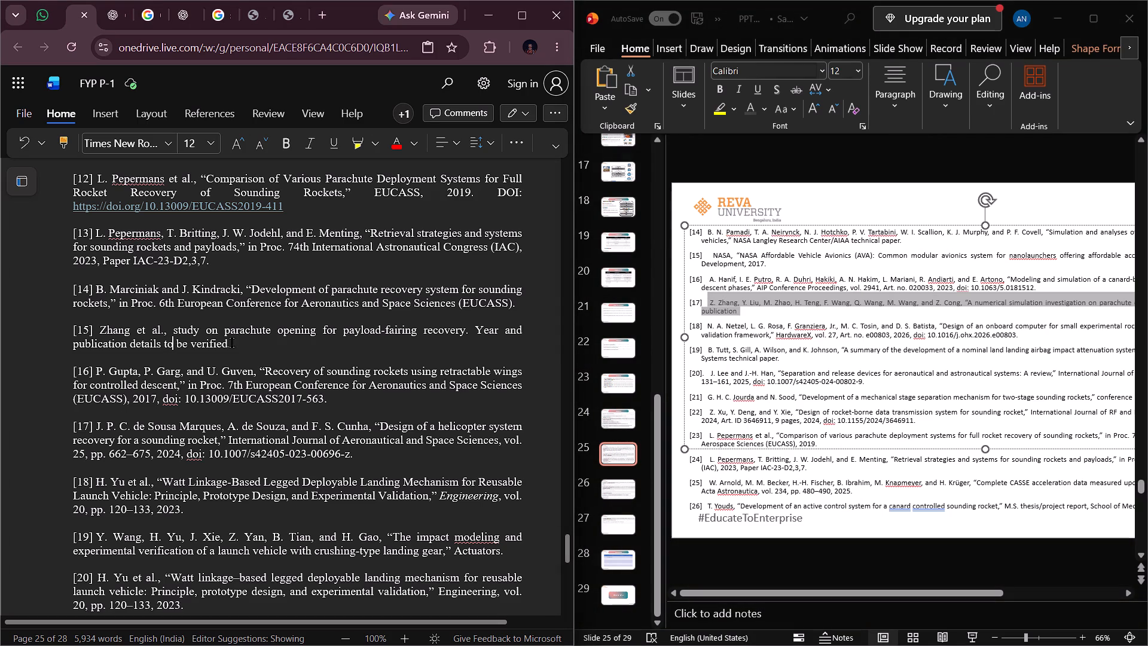
drag(233, 343, 102, 325)
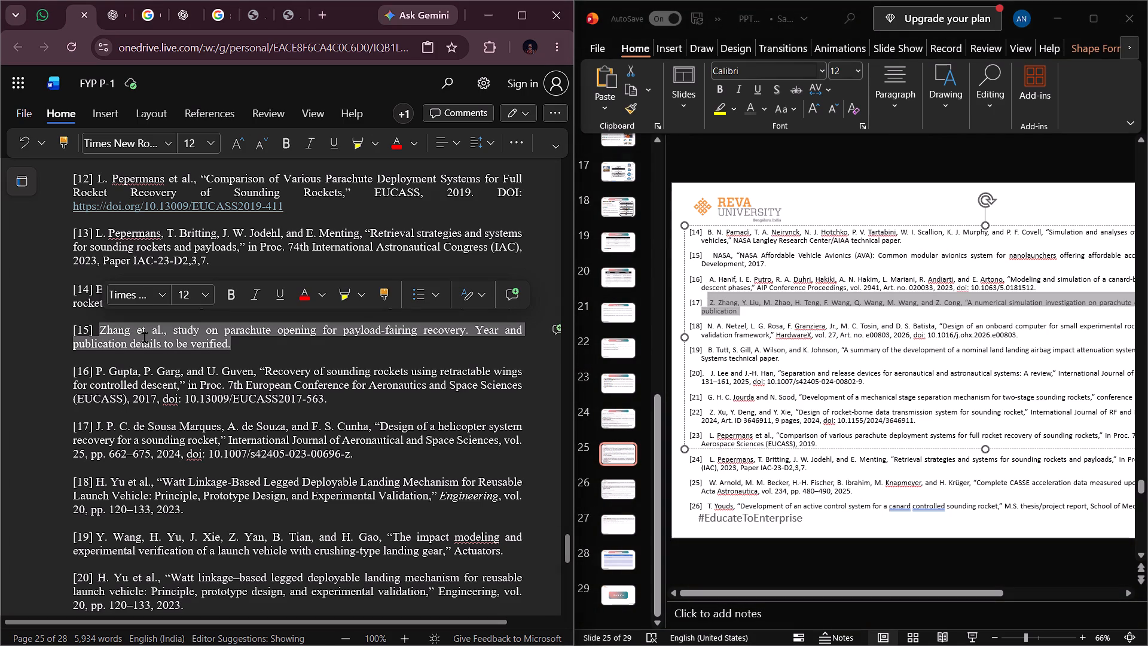
key(ctrl+v)
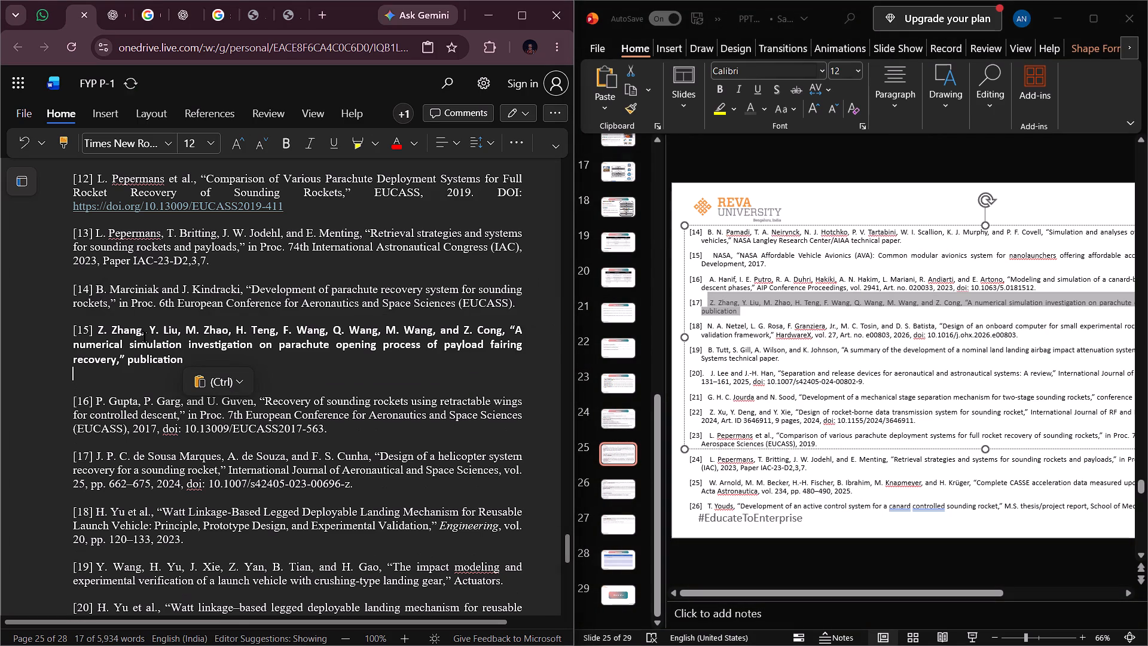
Remove the bold from reference [15]'s citation text and set its font to Times New Roman.
drag(192, 361, 98, 328)
click(221, 294)
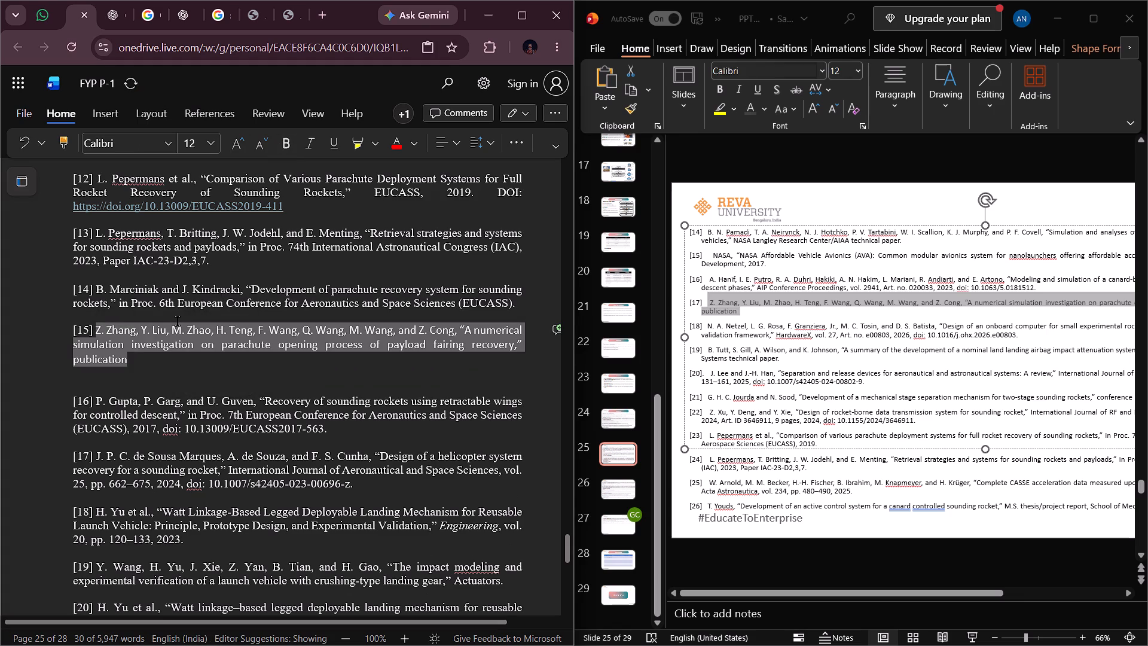
click(168, 142)
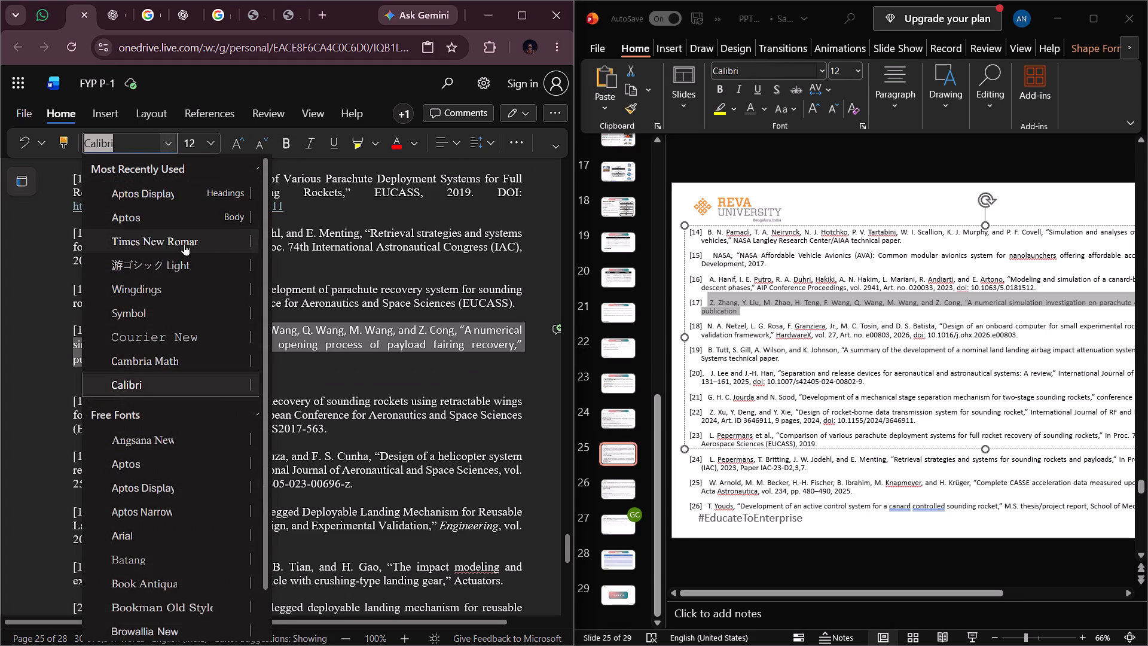
click(182, 247)
Reduce the gap between references [15] and [16] in the report to a single blank line.
click(83, 389)
click(102, 378)
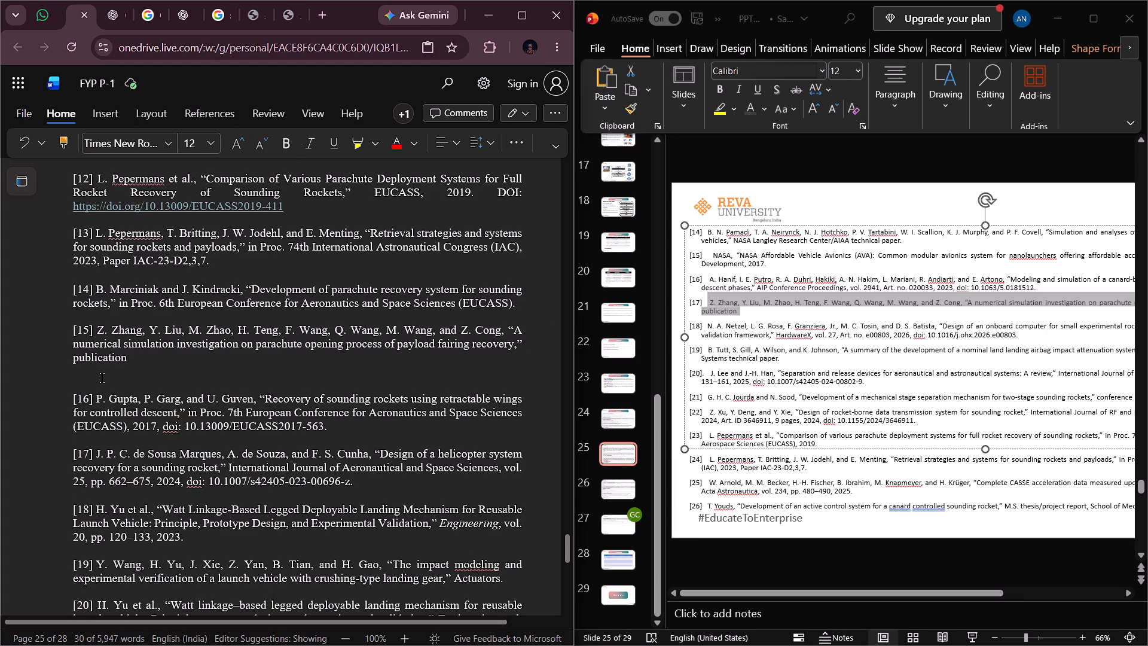
key(BackSpace)
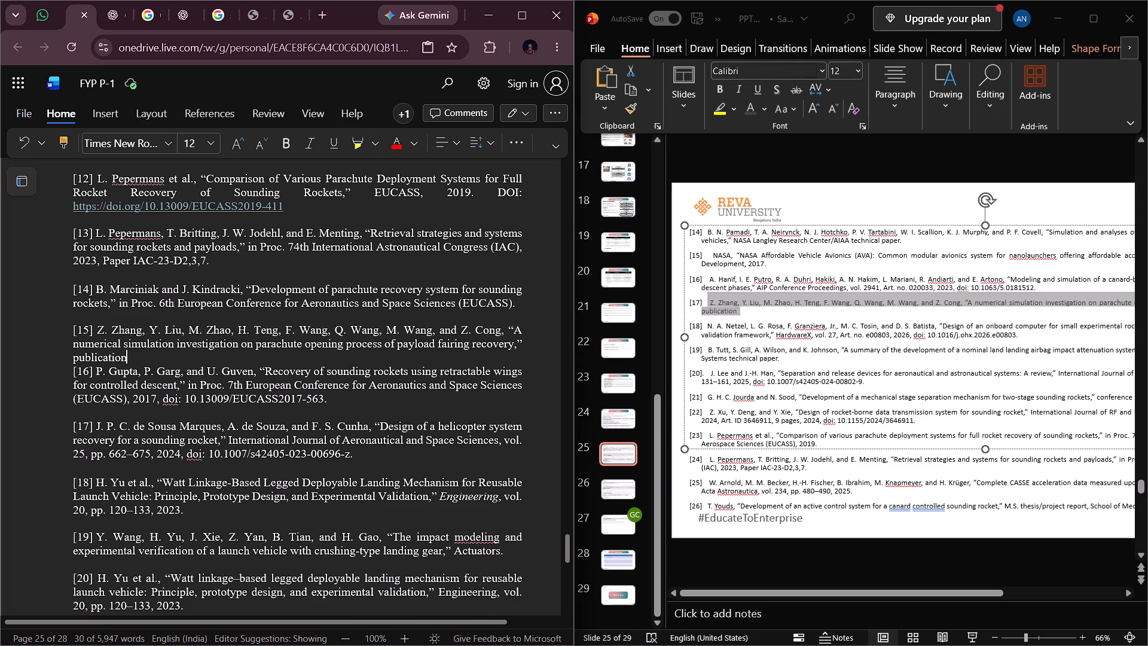
key(Return)
Review the report's following references through section C, "Inflatable recovery and impact attenuation," for incomplete entries.
scroll(148, 394, down, 1)
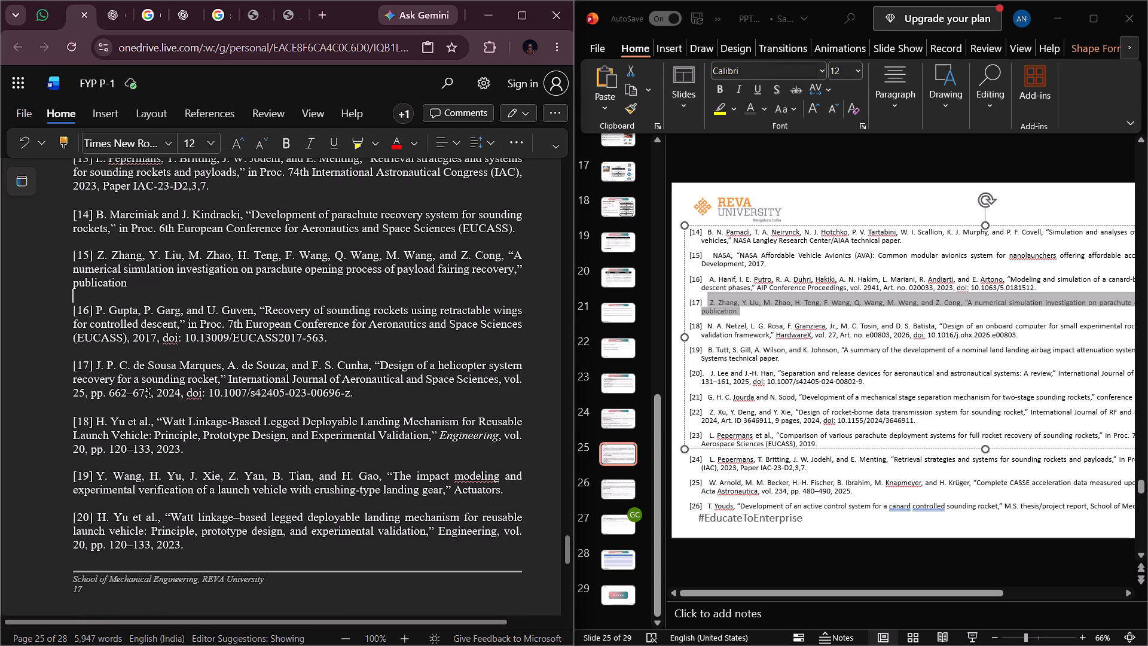
scroll(148, 393, down, 1)
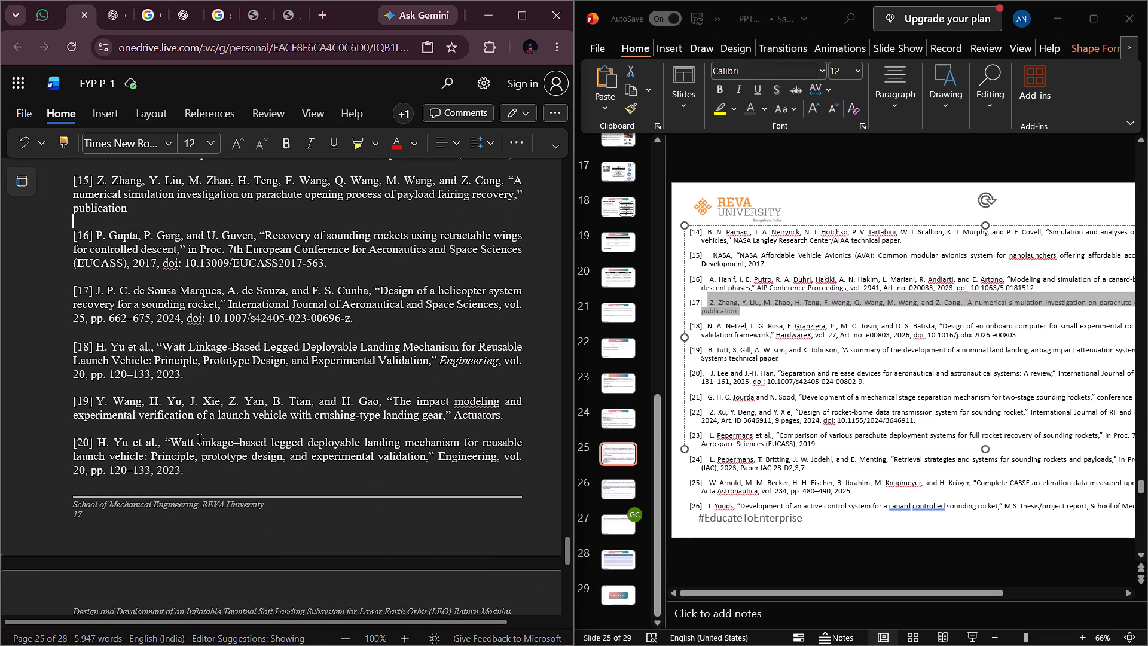
scroll(200, 439, down, 7)
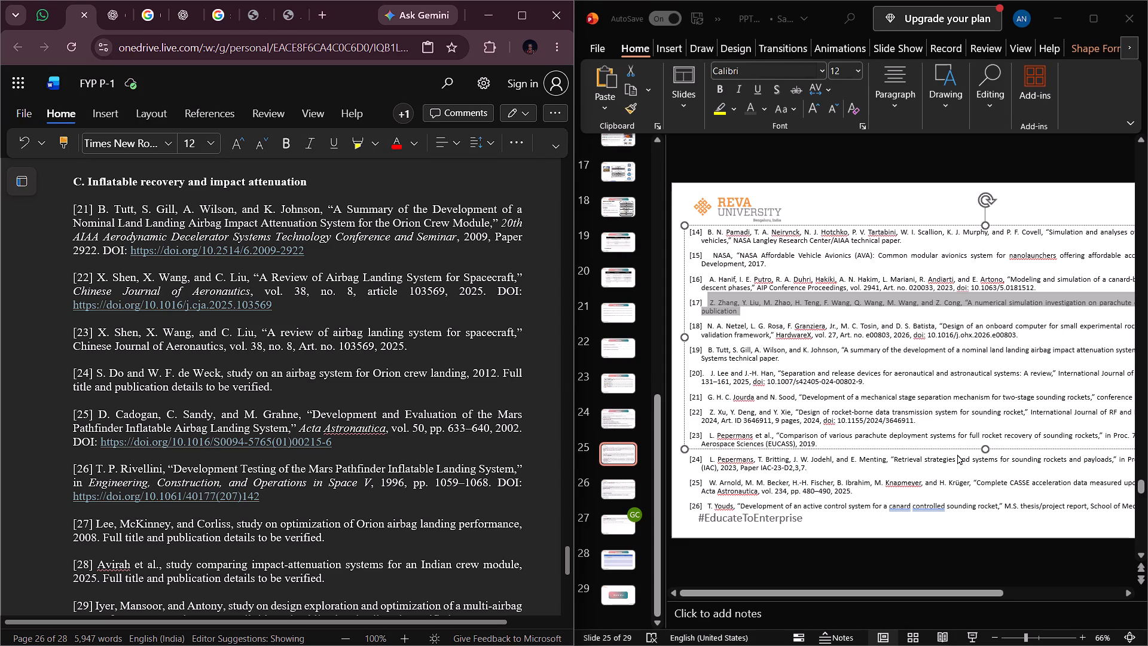
Extend the lower edge of slide 25's reference text box to enclose the list through reference [26].
click(984, 449)
drag(984, 449, 978, 514)
click(898, 560)
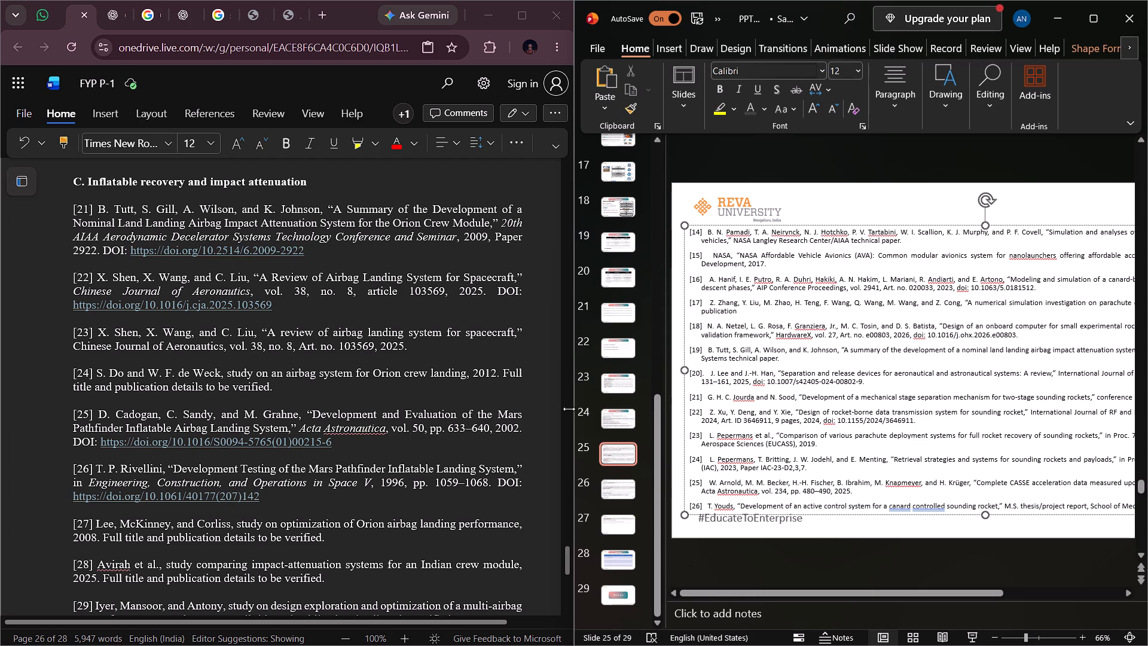
Search the presentation for "orion" and examine the matching airbag reference in slide 25's list.
click(610, 485)
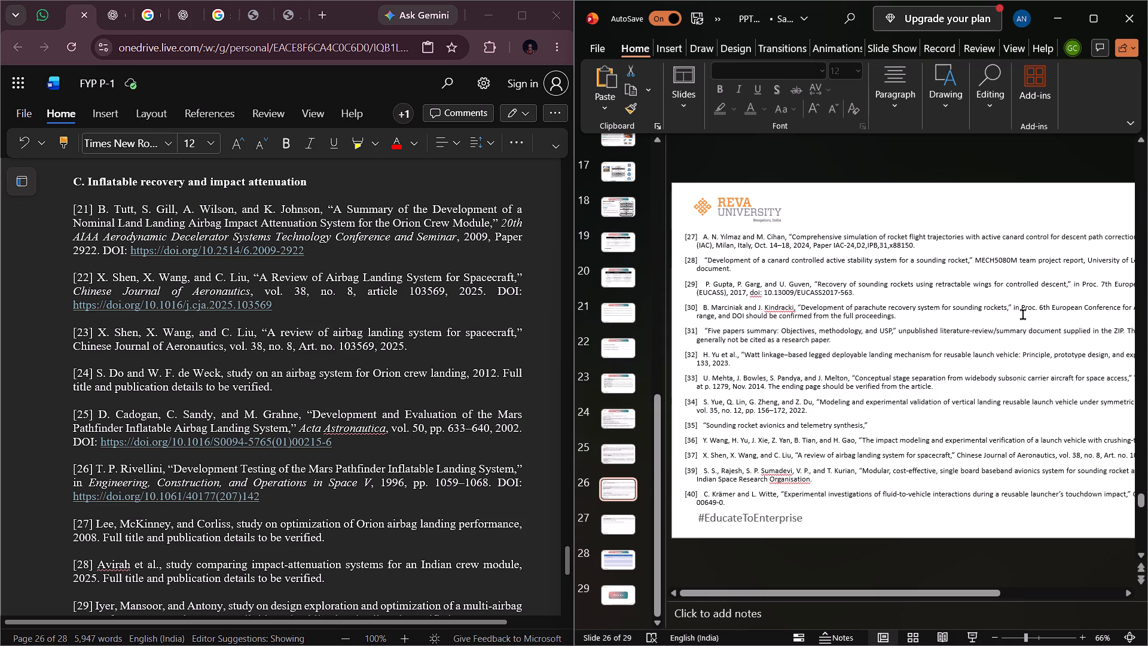
click(991, 72)
click(993, 141)
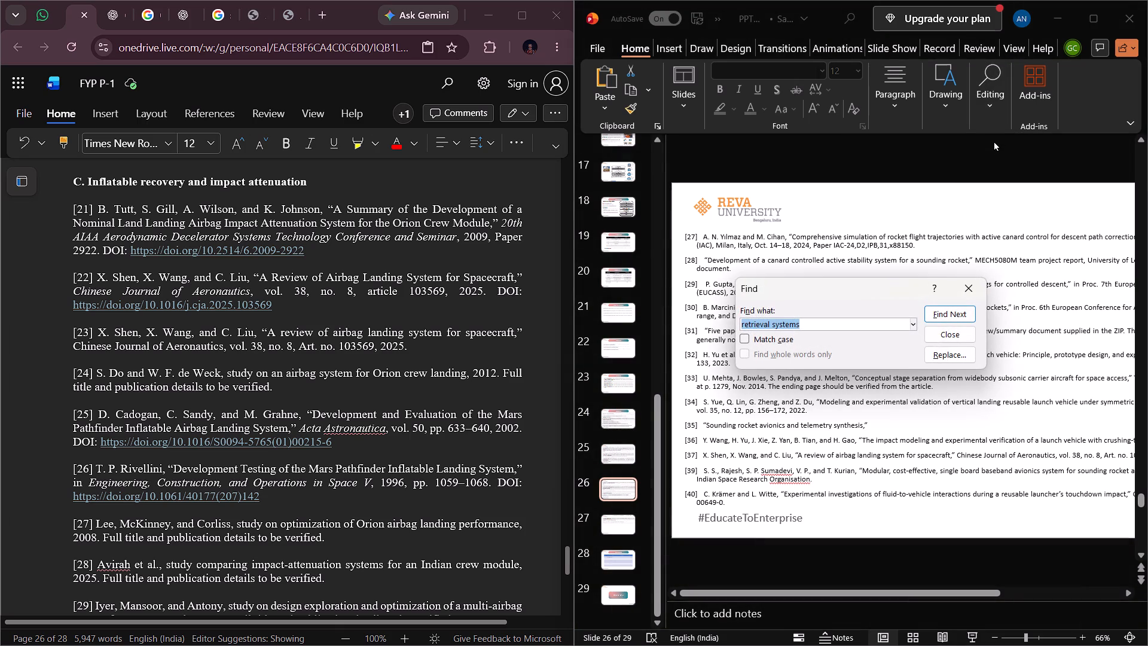
key(BackSpace)
text(orion)
key(Return)
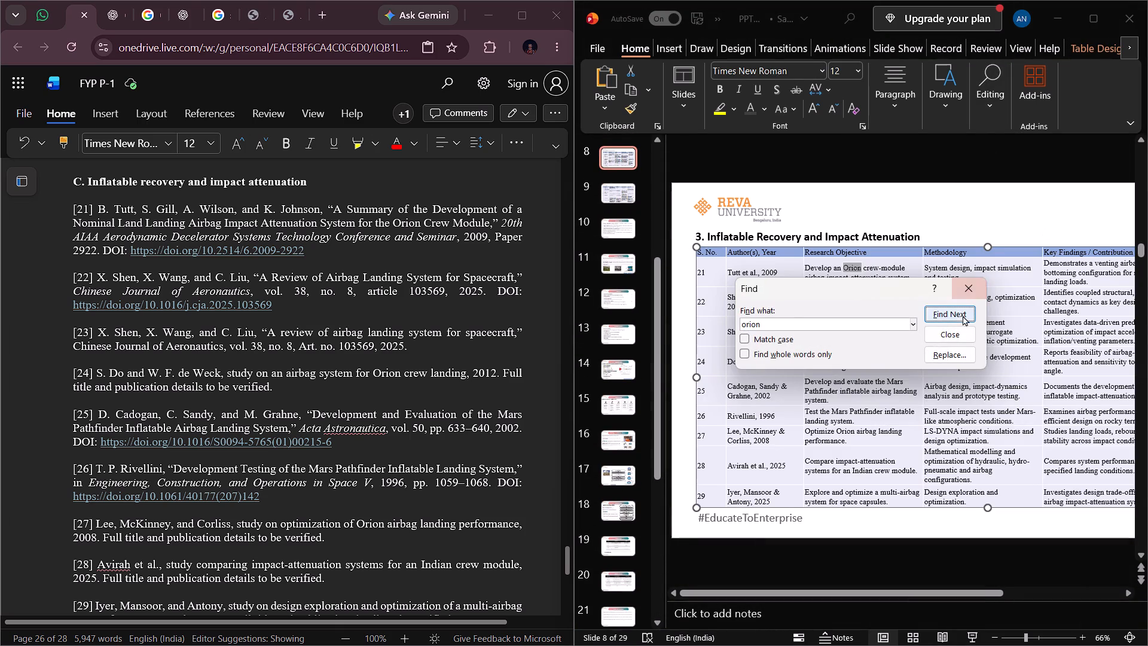
click(956, 319)
click(956, 315)
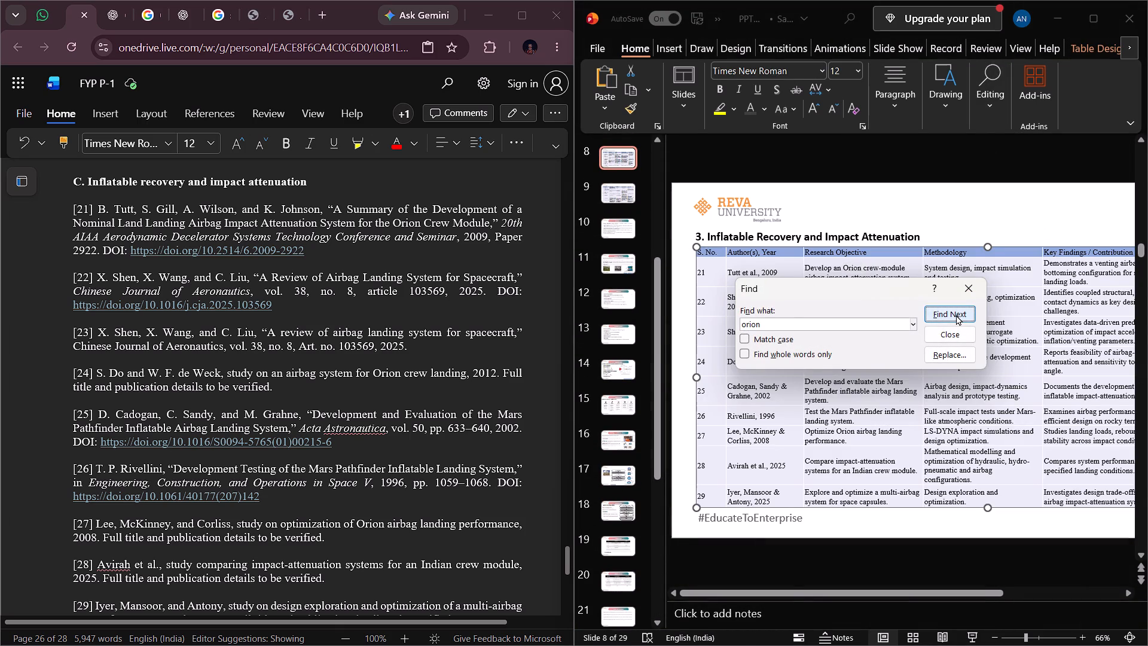
click(956, 315)
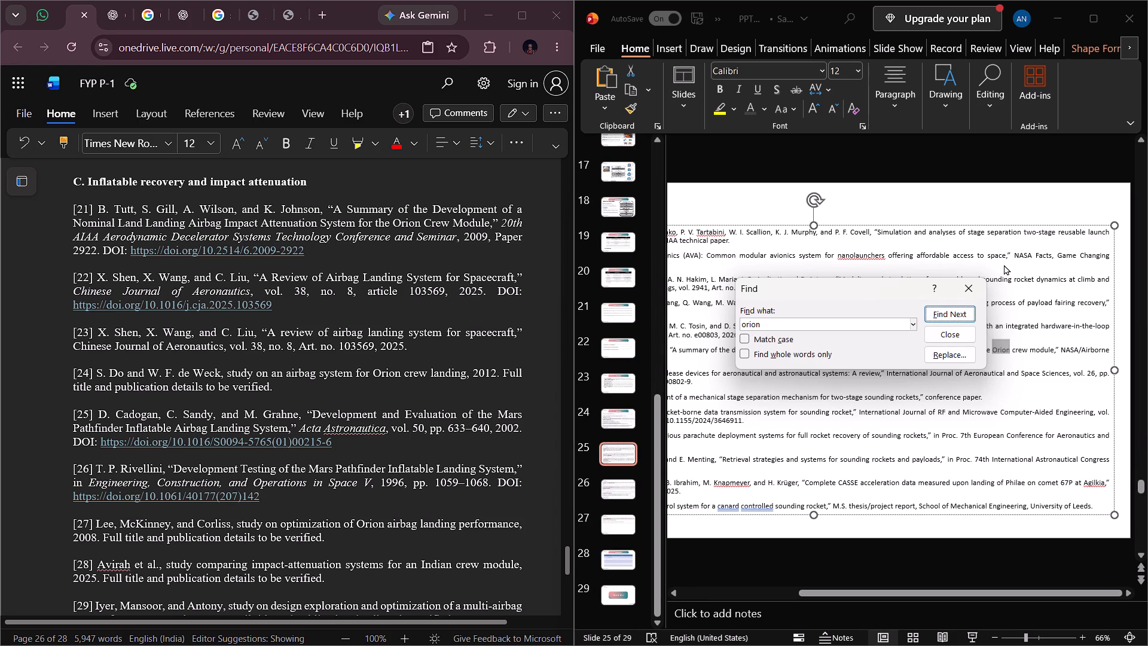
click(977, 292)
scroll(1030, 367, right, 1)
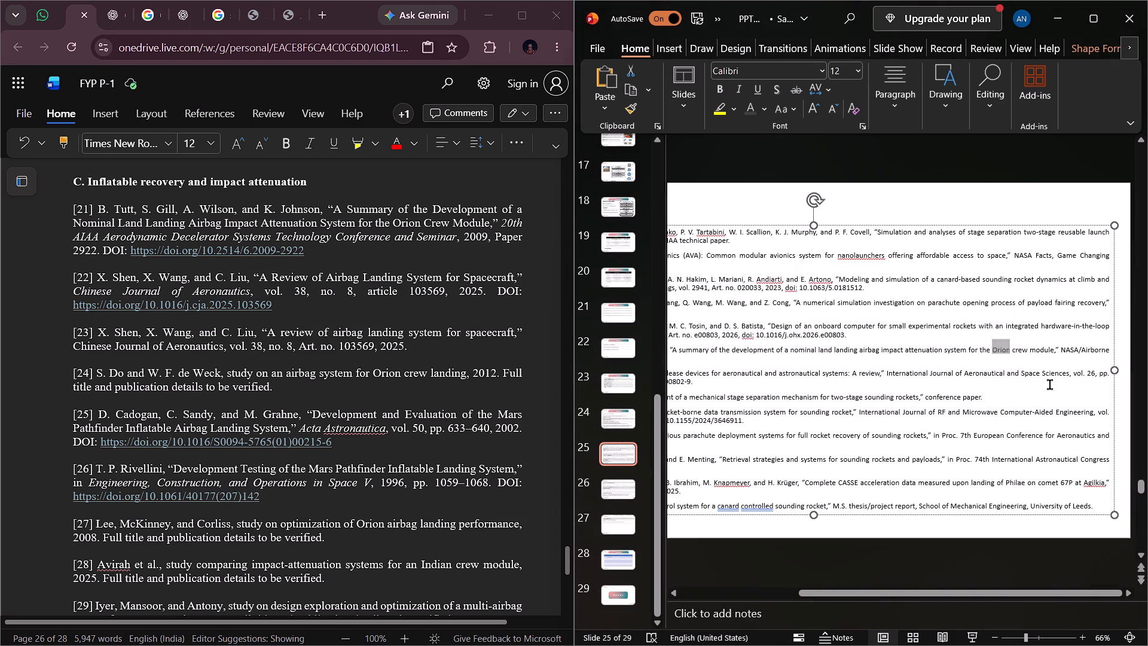
scroll(1050, 385, right, 1)
scroll(847, 355, right, 1)
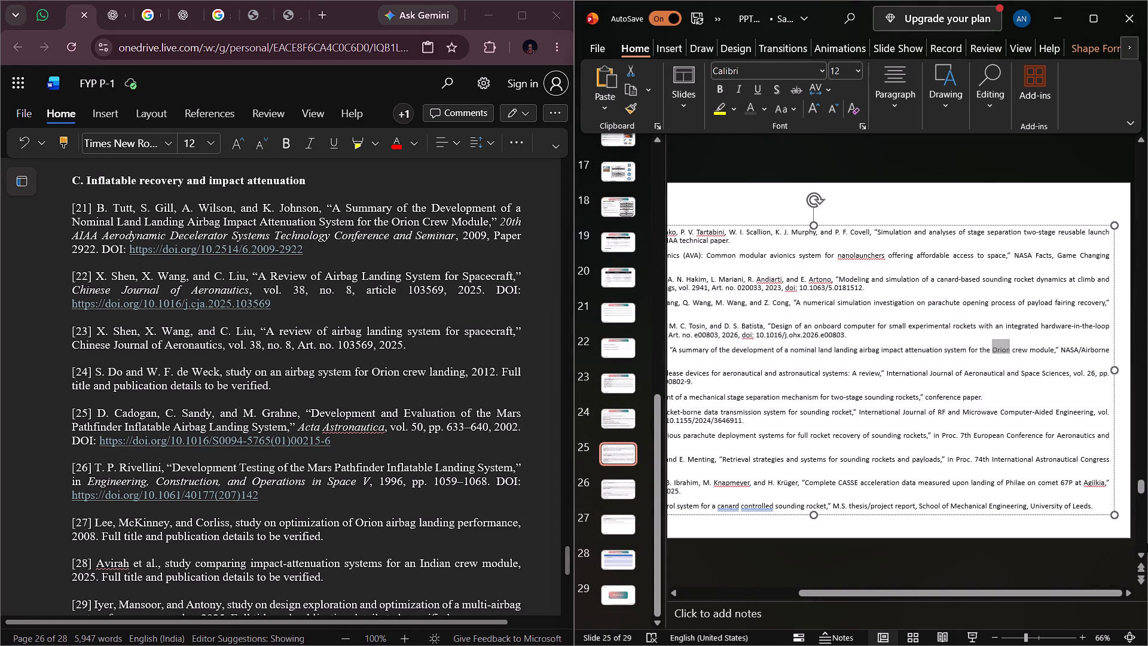
scroll(988, 526, right, 1)
scroll(988, 526, left, 1)
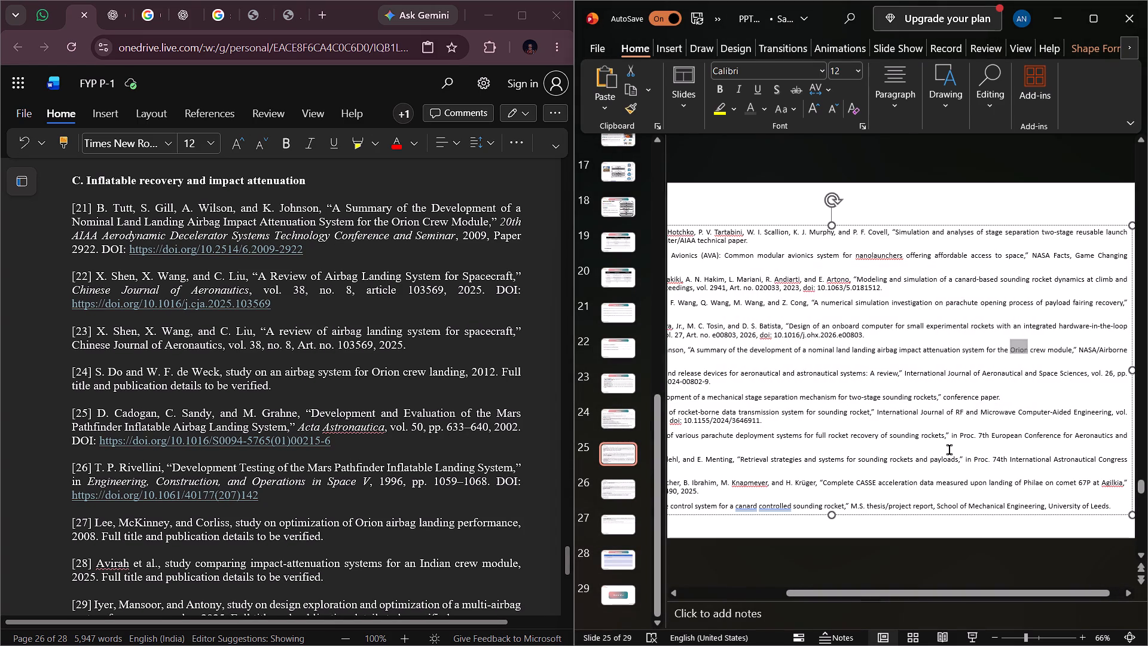
ctrl+scroll(951, 448, down, 1)
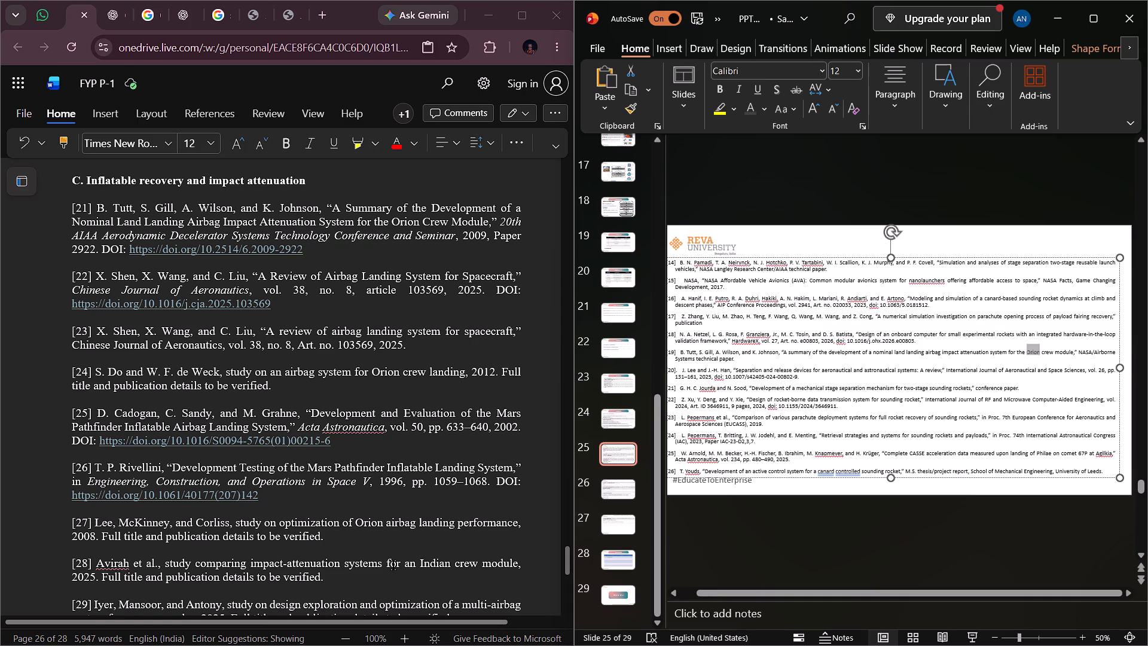
scroll(393, 565, down, 1)
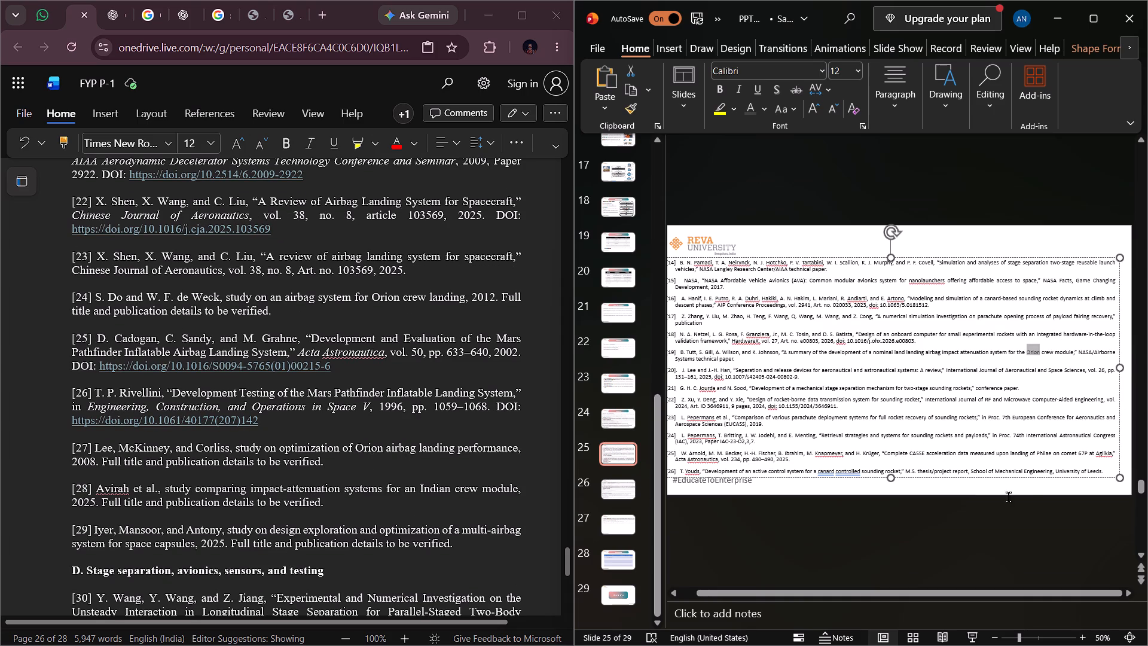
Repeat the presentation search for "orion" to look for further matching references.
click(985, 113)
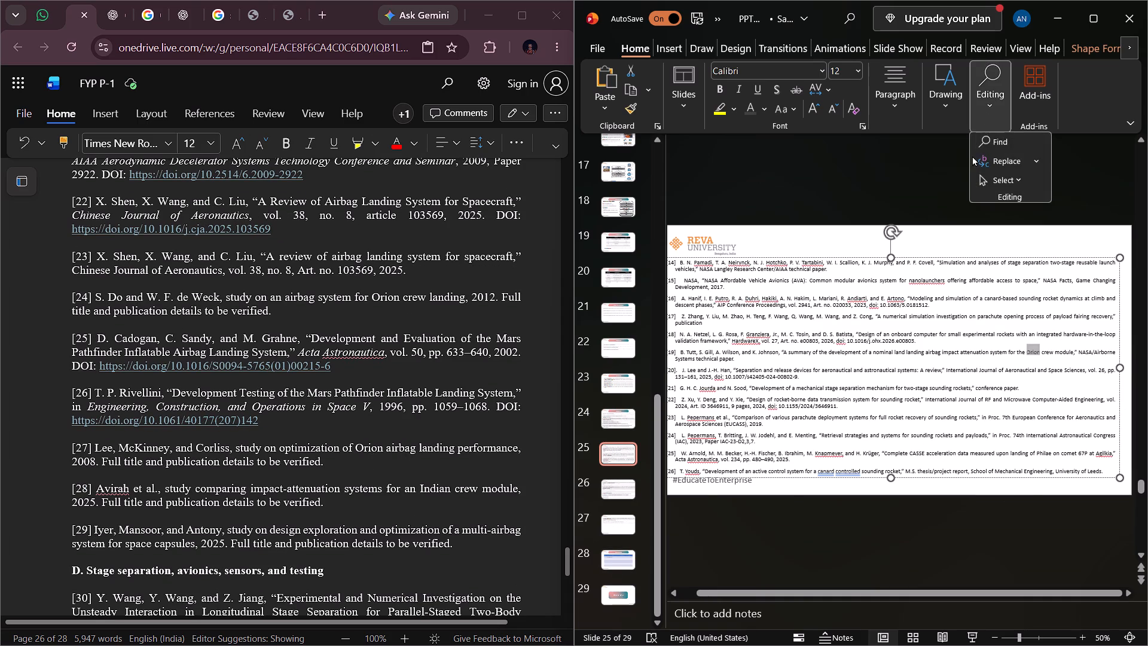
click(991, 143)
click(956, 313)
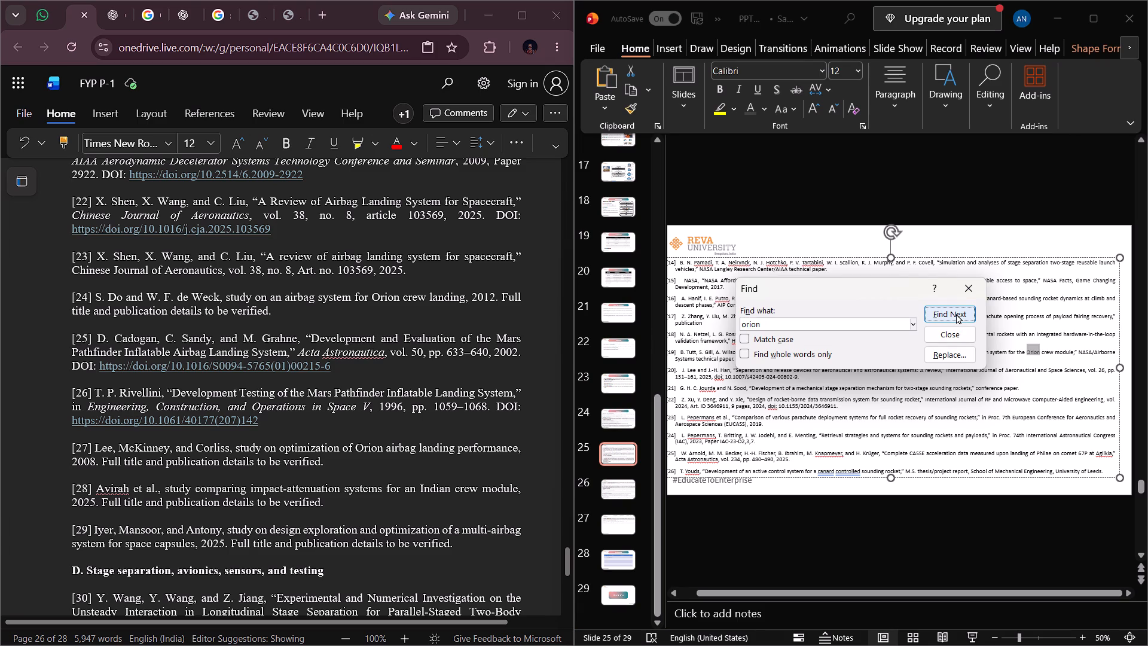
click(956, 313)
click(956, 313)
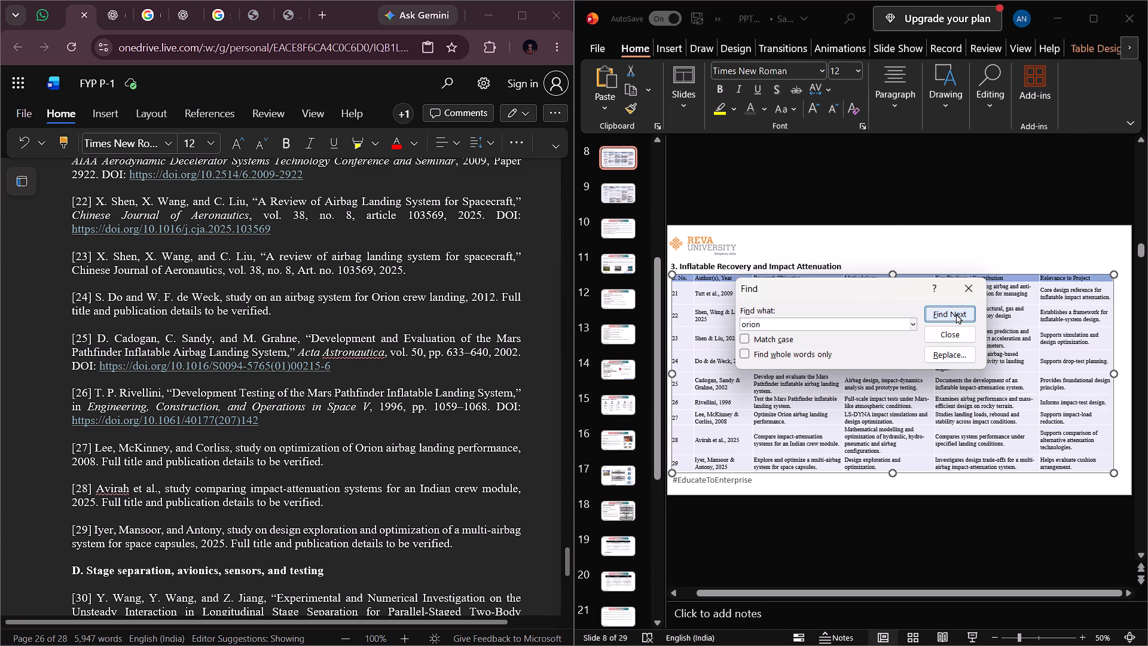
click(956, 313)
click(956, 313)
click(948, 356)
click(915, 323)
click(915, 323)
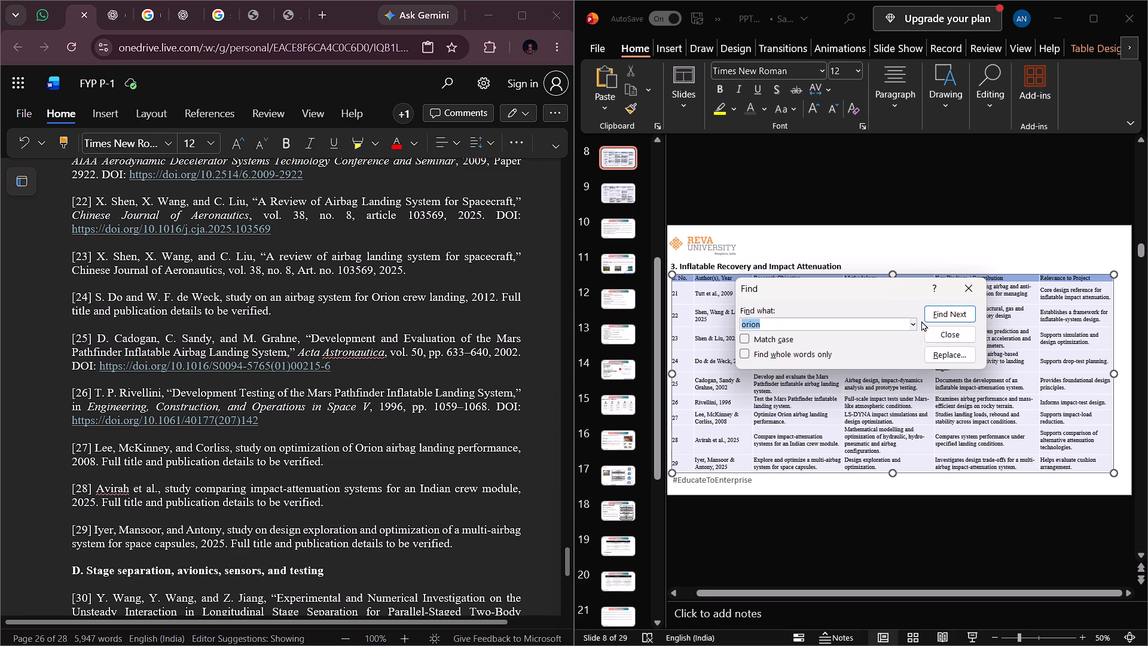
click(982, 295)
Open slide 27 and check its reference list for the report's incomplete Orion airbag citation.
scroll(640, 499, down, 16)
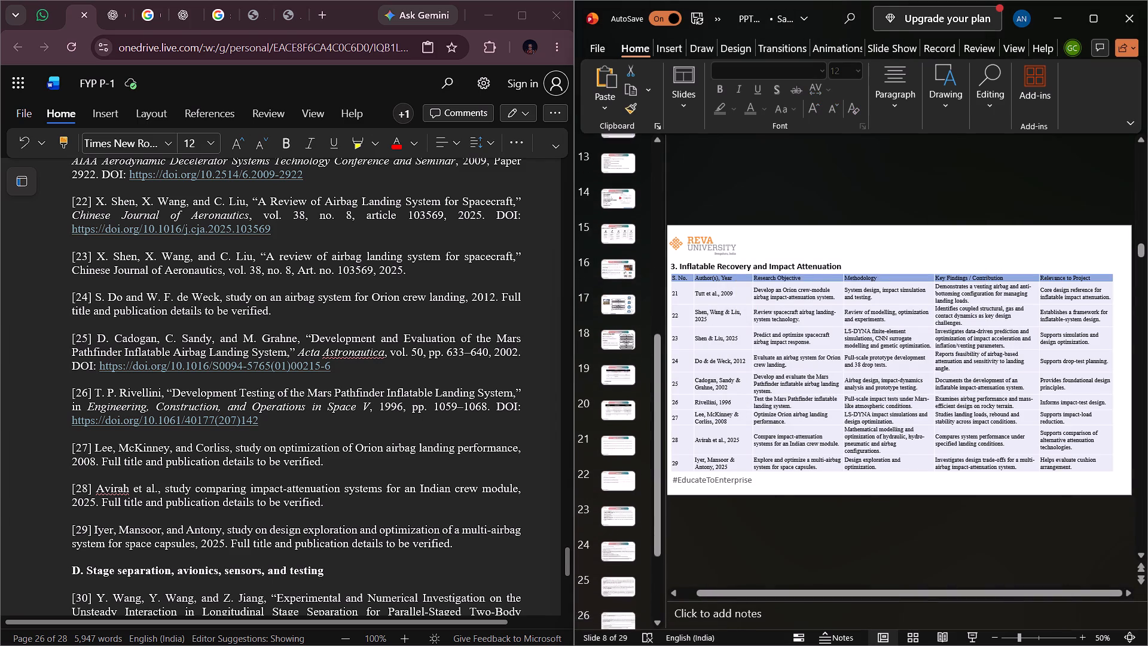
scroll(627, 586, down, 20)
scroll(627, 586, down, 5)
click(619, 555)
click(618, 523)
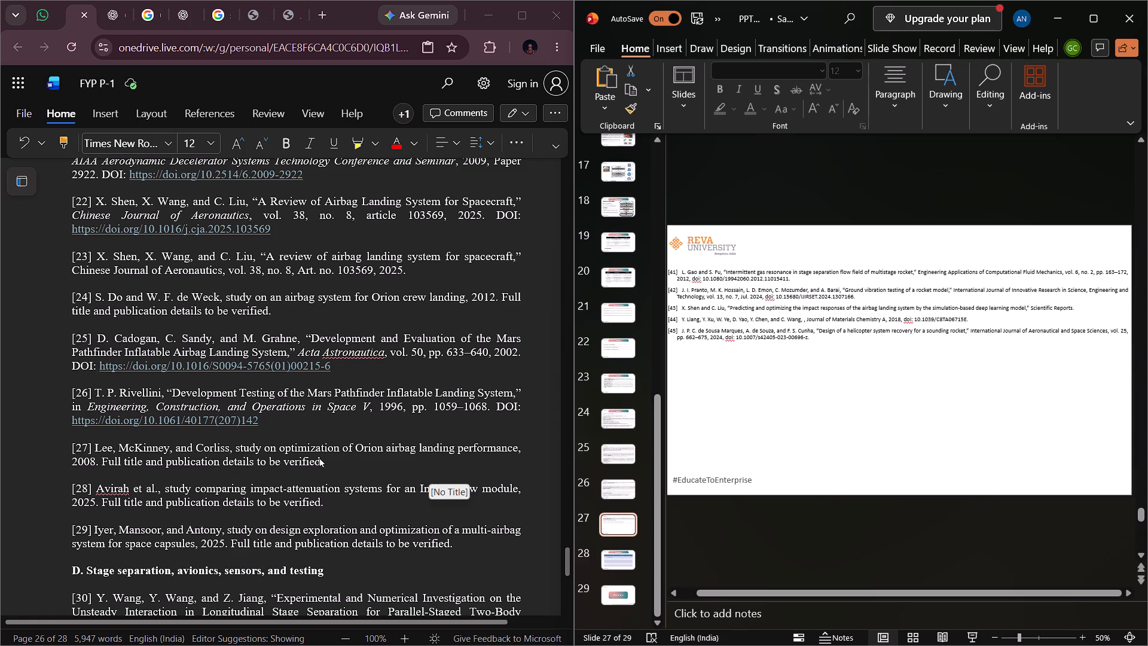
Copy the incomplete citation text of reference [24] by Do and de Weck from the report.
drag(276, 313, 273, 310)
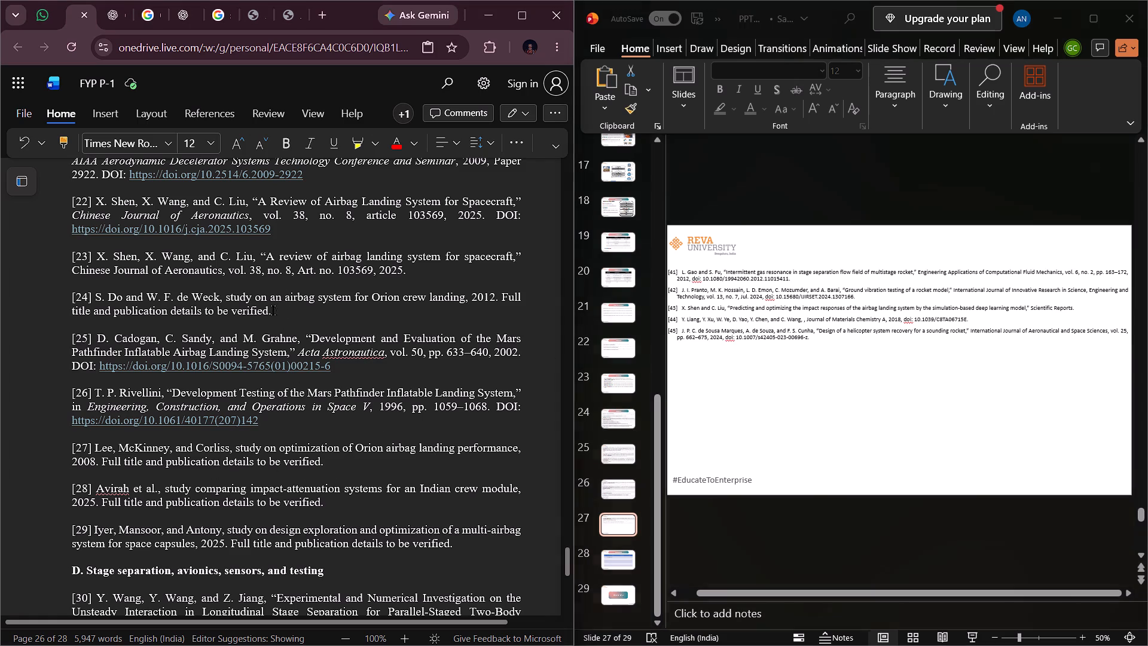
drag(273, 310, 97, 293)
right_click(121, 297)
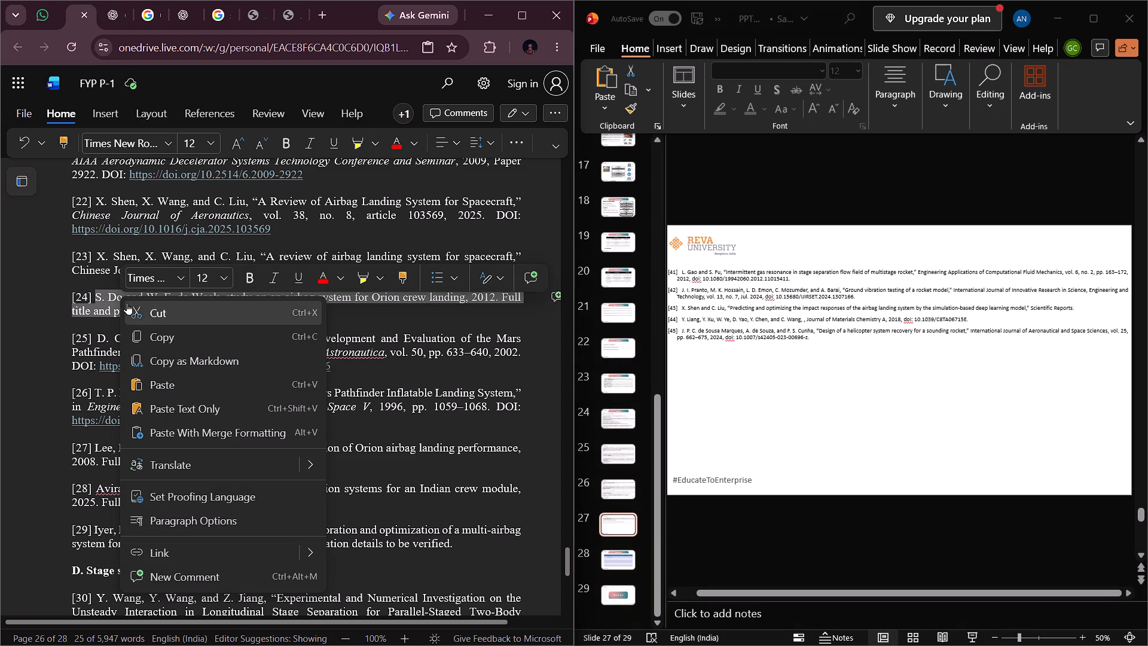
click(175, 342)
Close the leftover article and Google search tabs, keeping the report and ChatGPT tabs open.
click(299, 13)
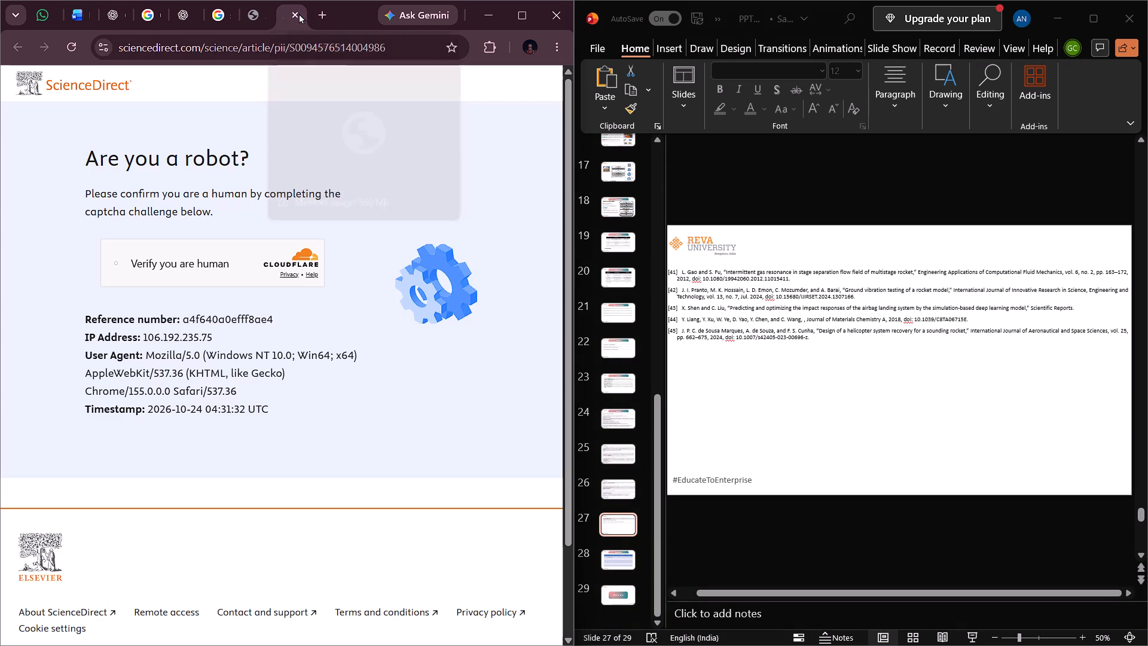
click(299, 14)
click(293, 15)
click(294, 14)
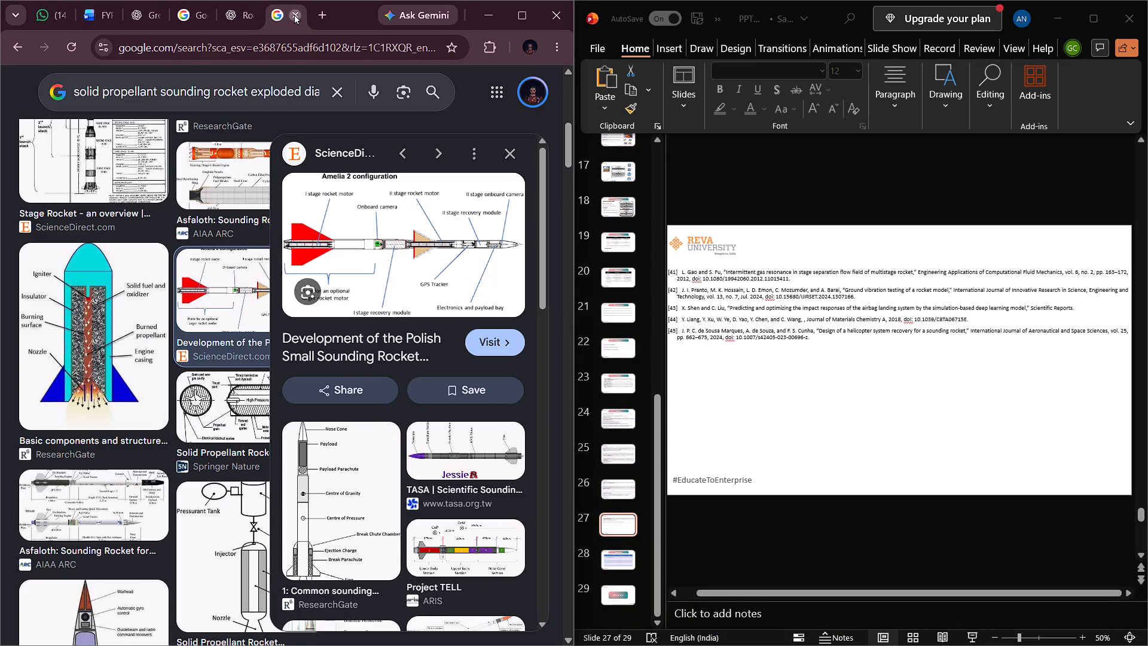
click(242, 13)
click(241, 13)
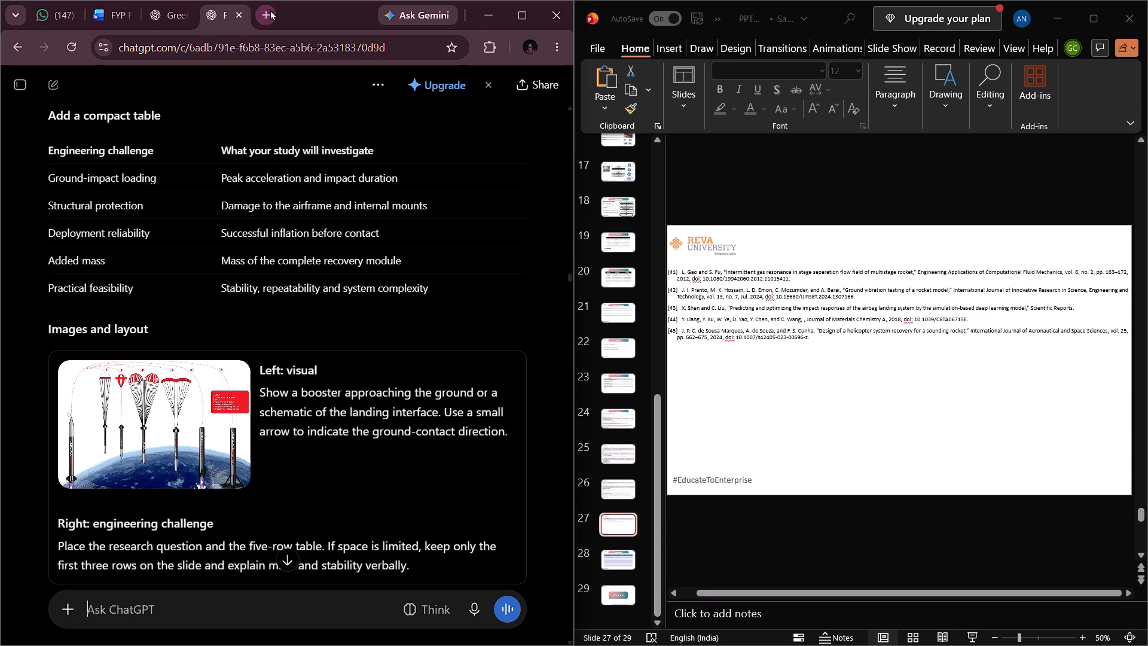
Search Google in a new tab for the copied text of reference [24].
click(270, 10)
right_click(203, 303)
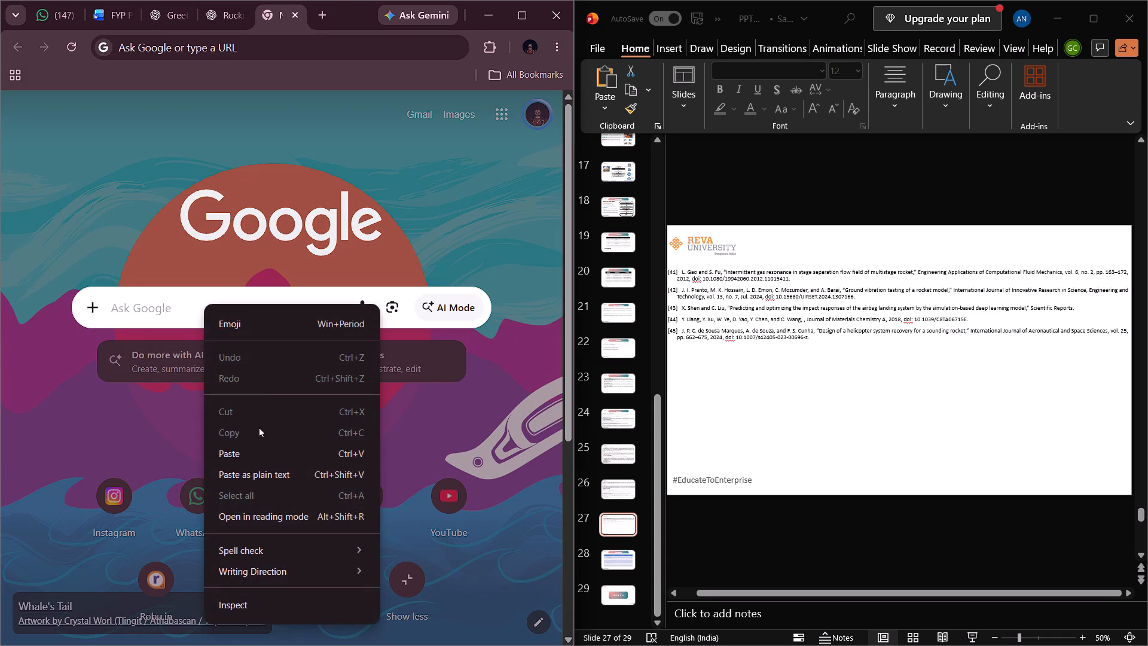
click(262, 449)
key(Return)
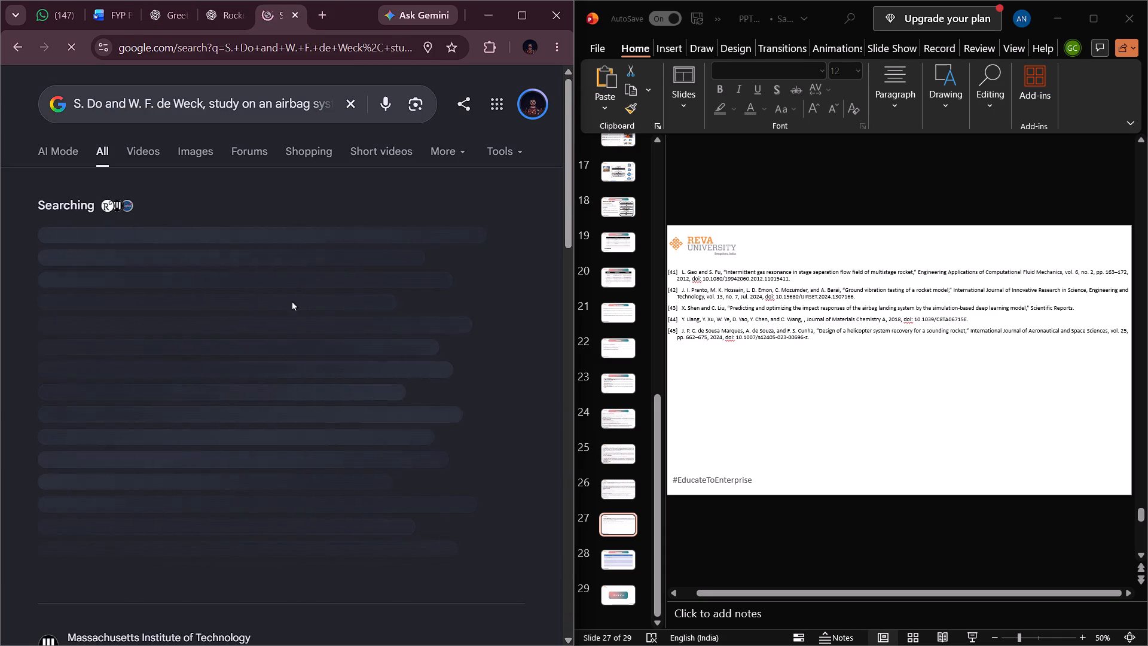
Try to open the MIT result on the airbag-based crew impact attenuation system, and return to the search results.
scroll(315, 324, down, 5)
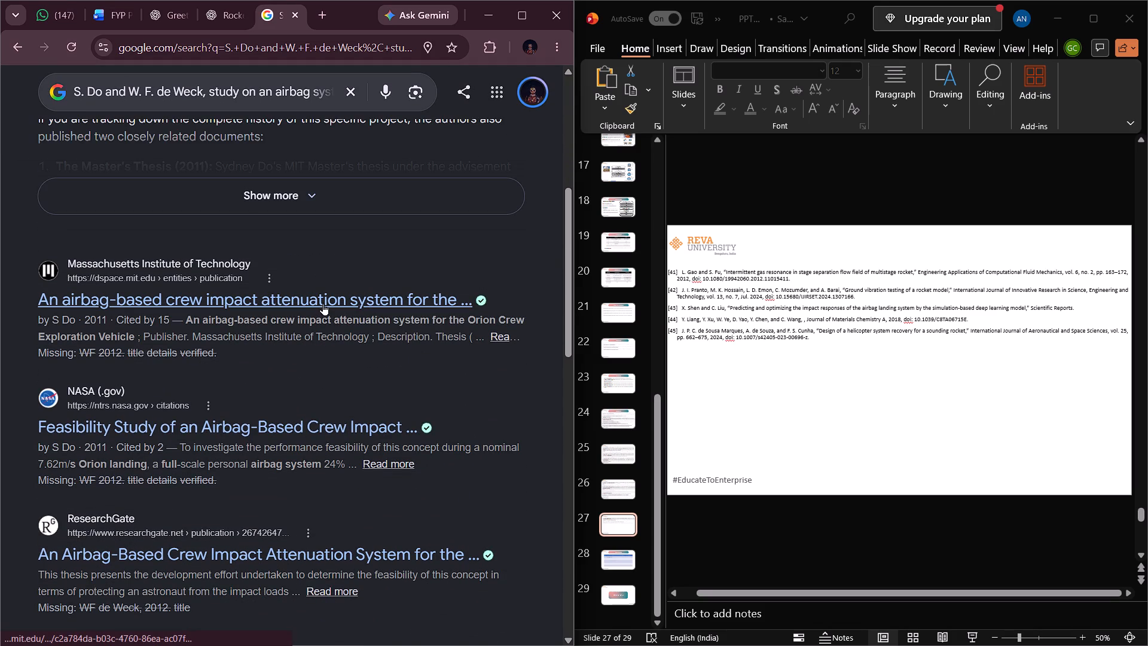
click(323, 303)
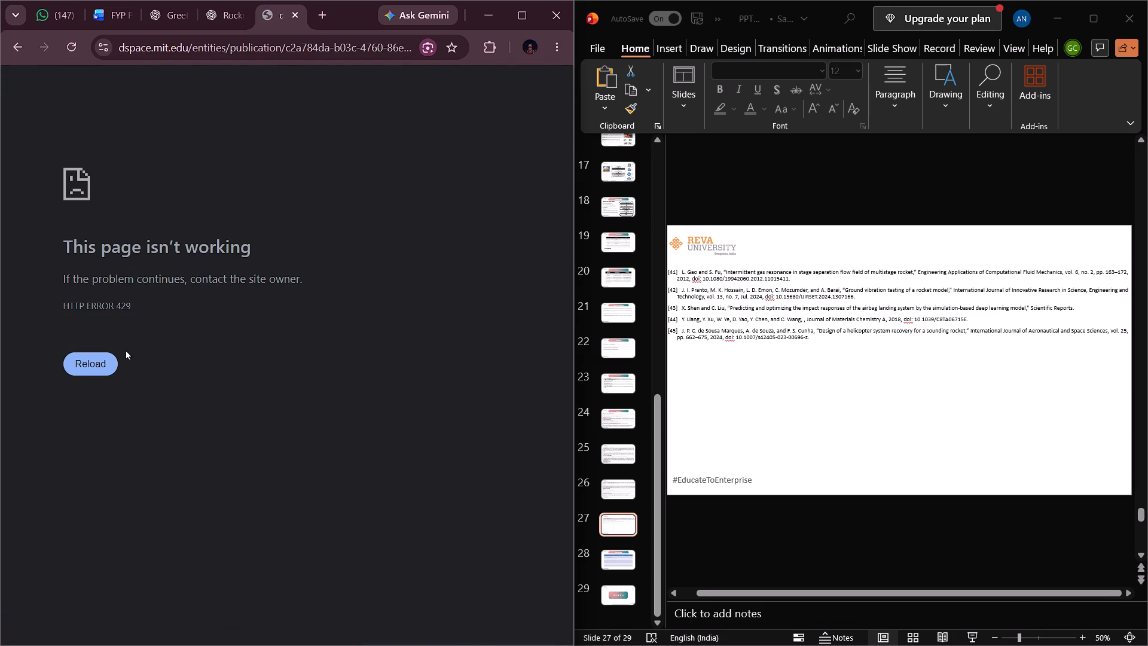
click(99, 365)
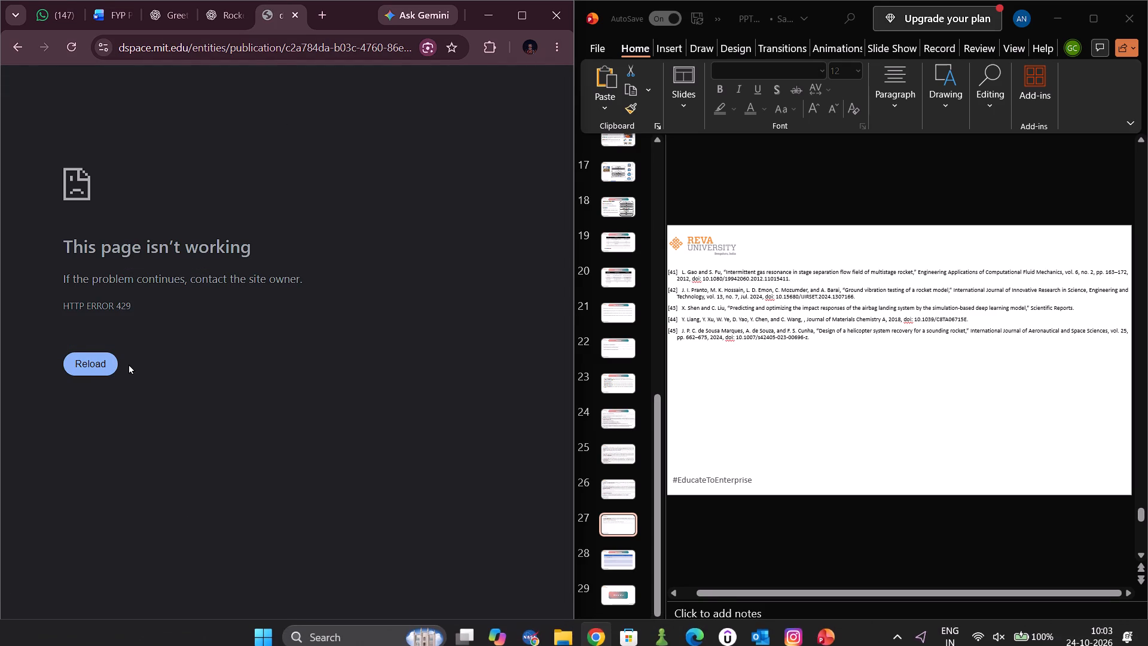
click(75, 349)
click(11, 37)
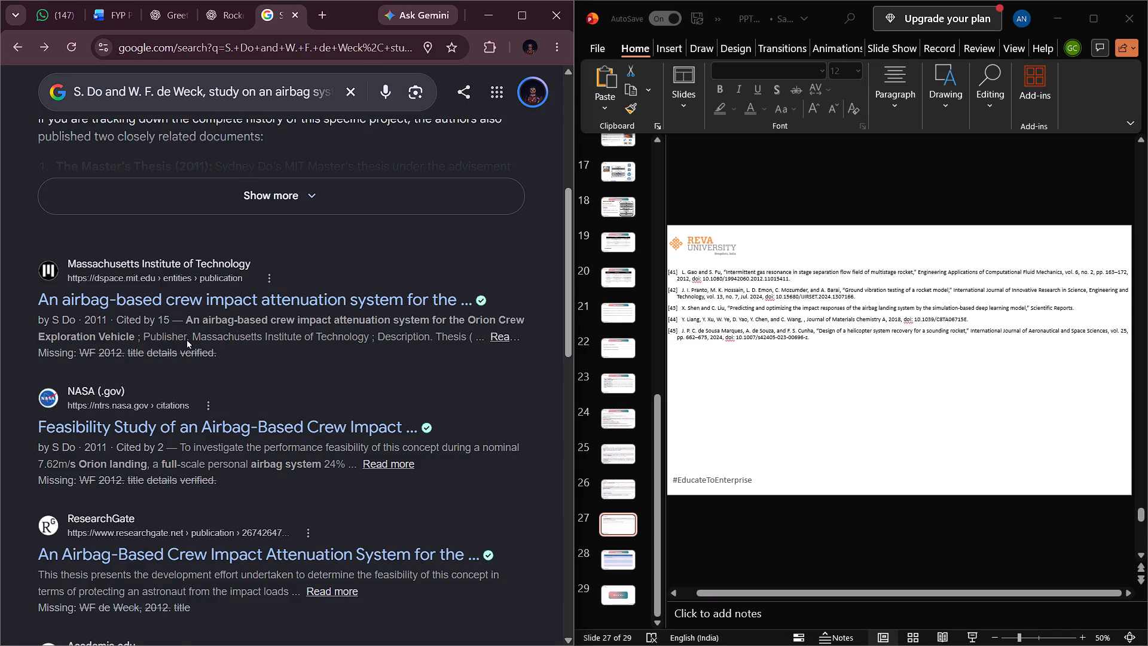
scroll(215, 439, up, 5)
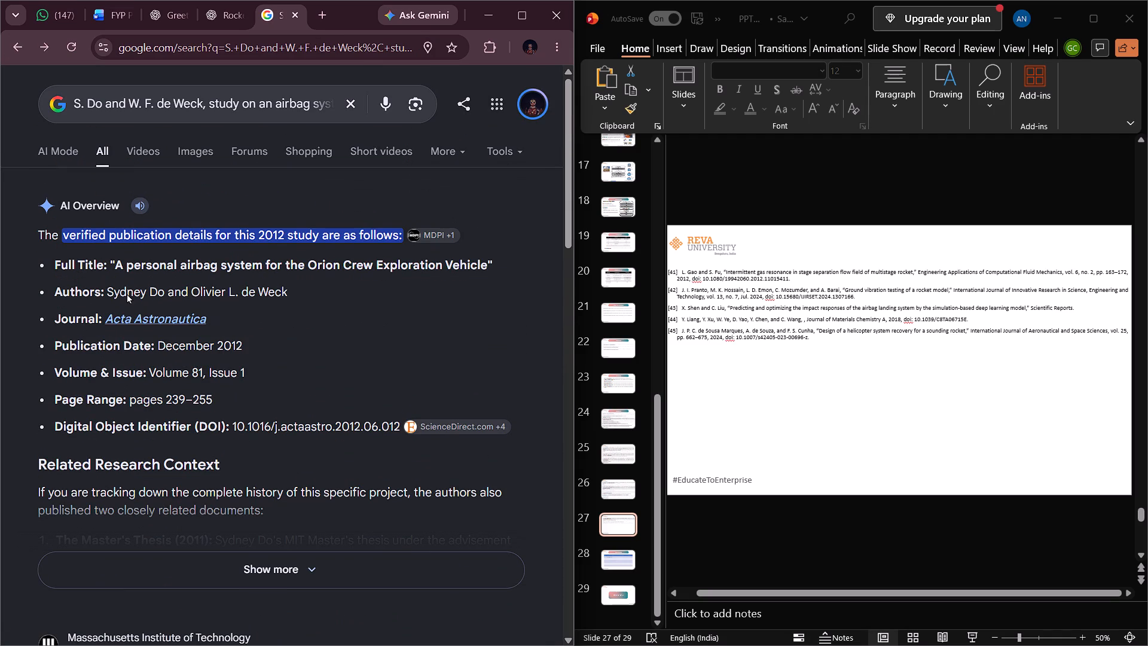
click(190, 557)
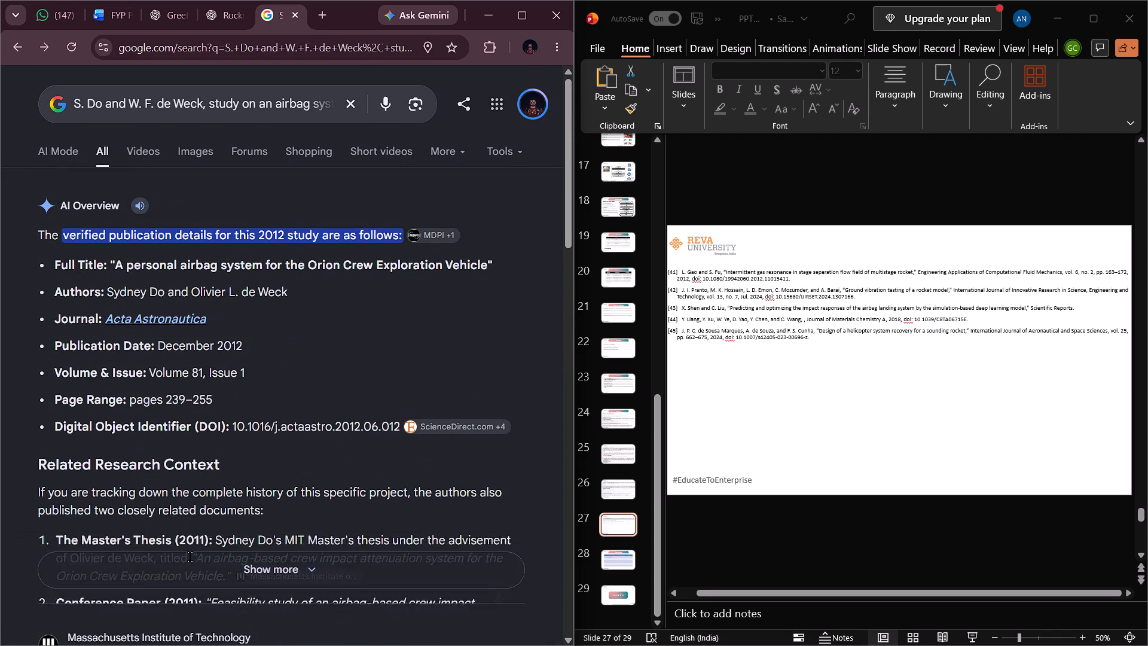
scroll(225, 487, down, 2)
scroll(251, 416, down, 2)
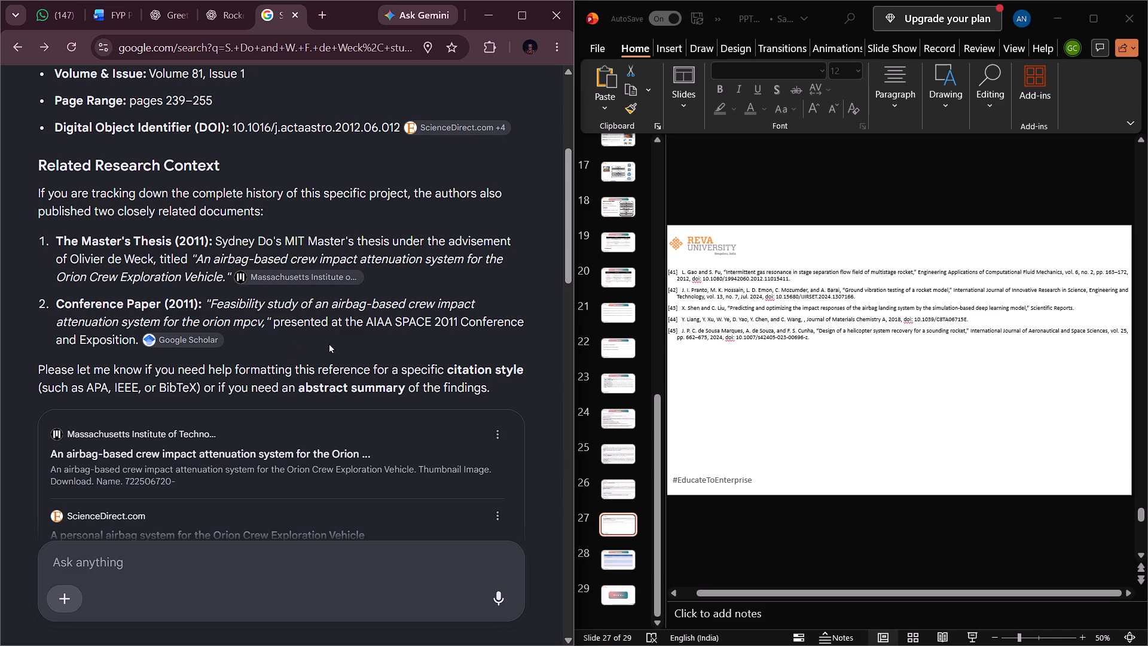
scroll(267, 307, down, 4)
scroll(261, 309, up, 7)
scroll(261, 309, down, 4)
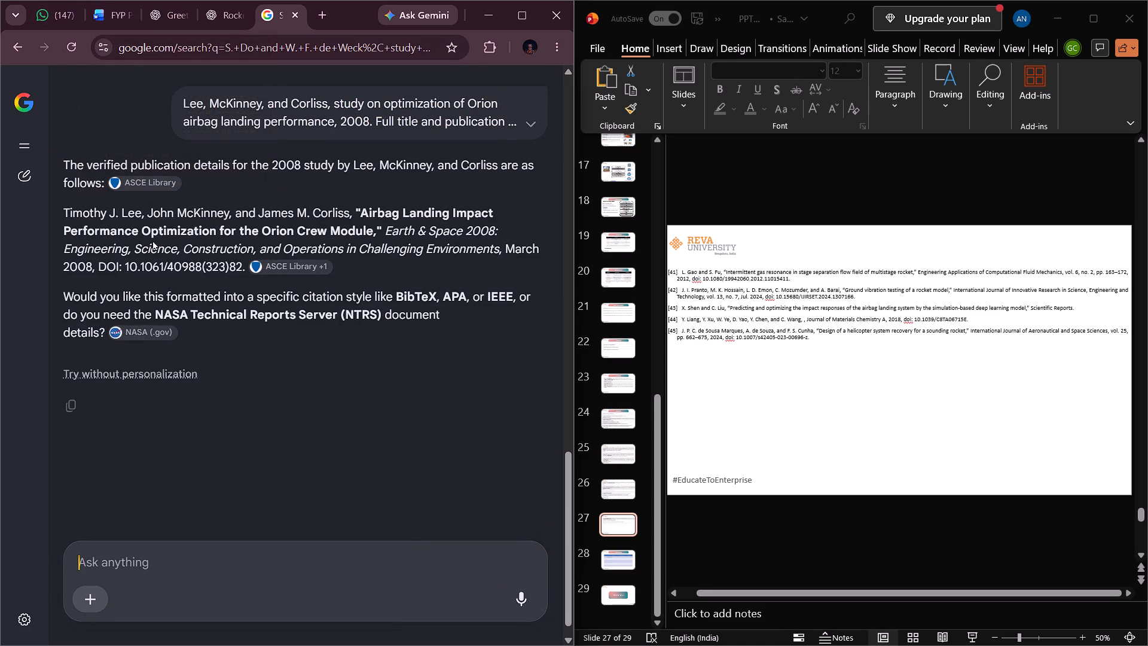
Replace reference [27]'s placeholder with the copied "Airbag Landing Impact Performance Optimization for the Orion Crew Module" citation, on the same line as its number.
drag(65, 209, 201, 258)
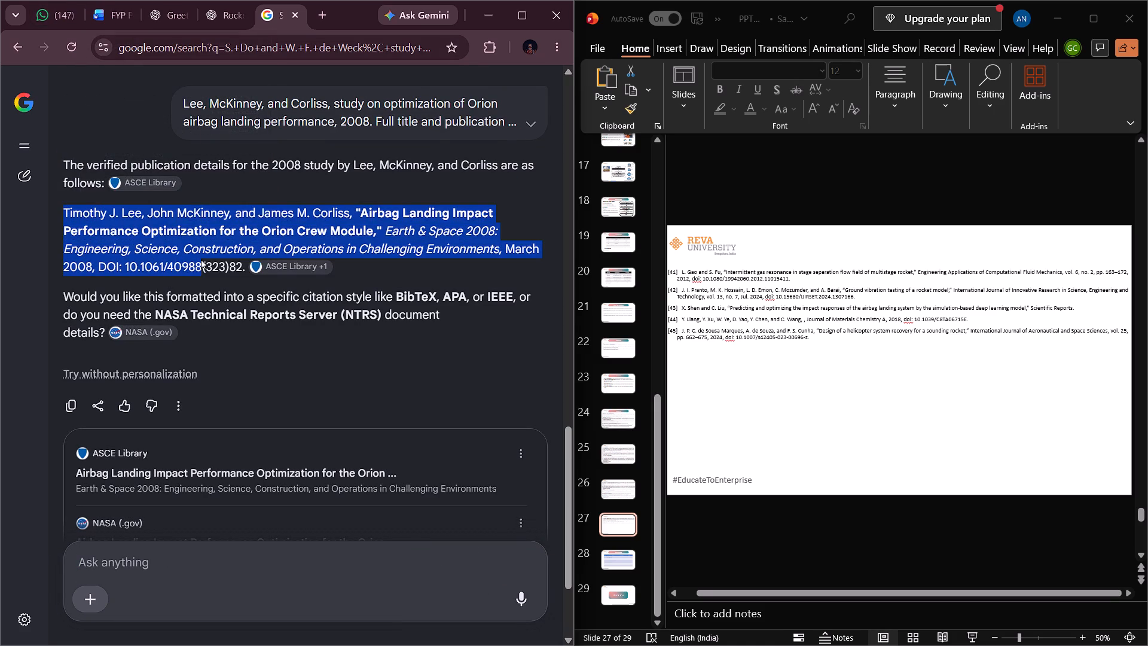
drag(201, 258, 243, 271)
right_click(209, 256)
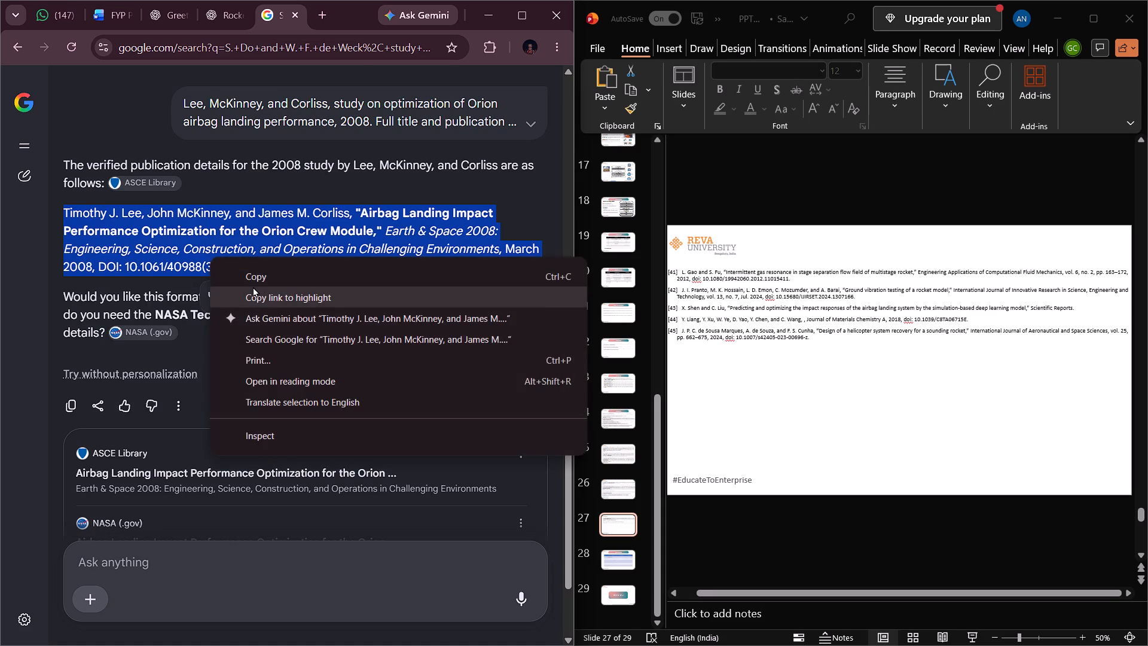
click(253, 287)
right_click(155, 240)
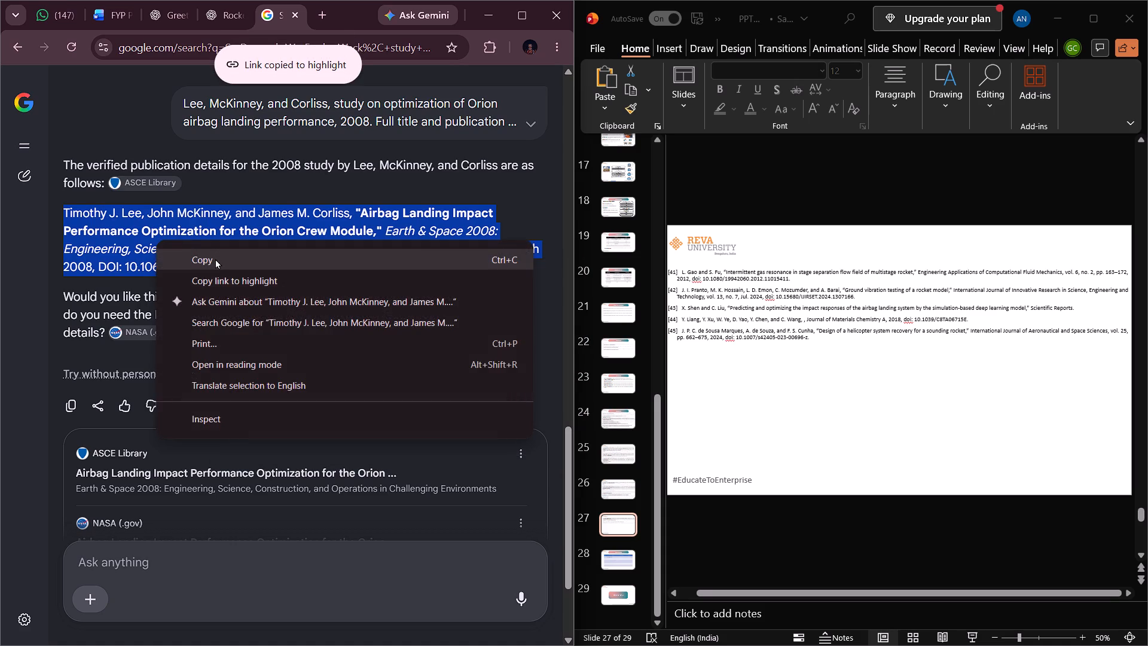
click(215, 258)
click(110, 12)
click(130, 330)
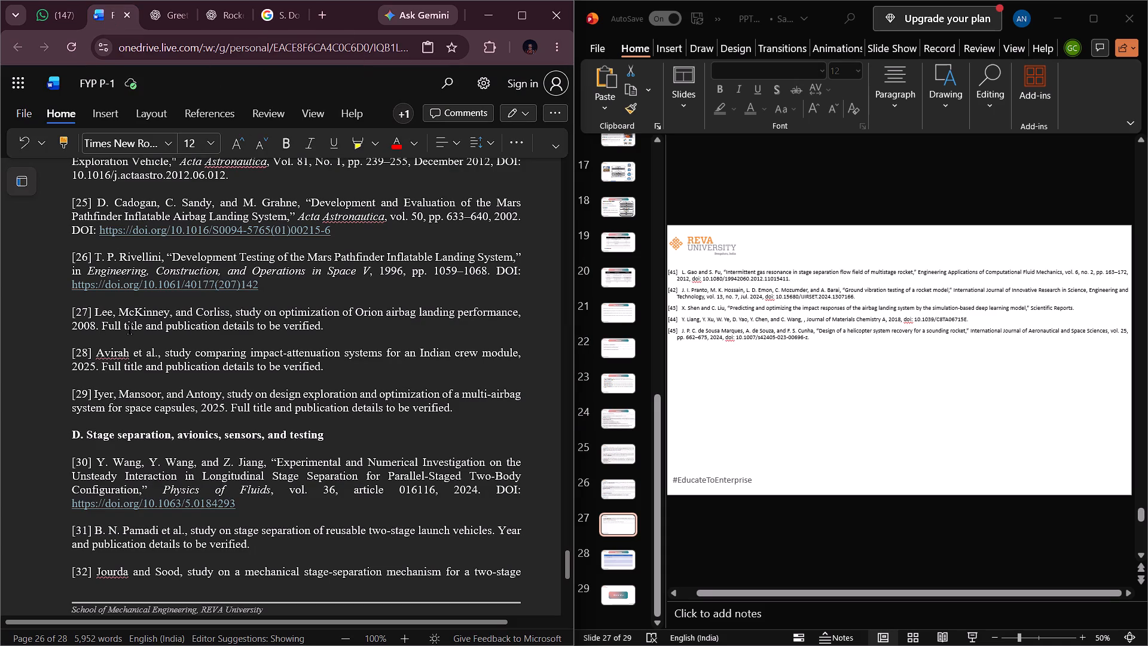
drag(334, 324, 113, 323)
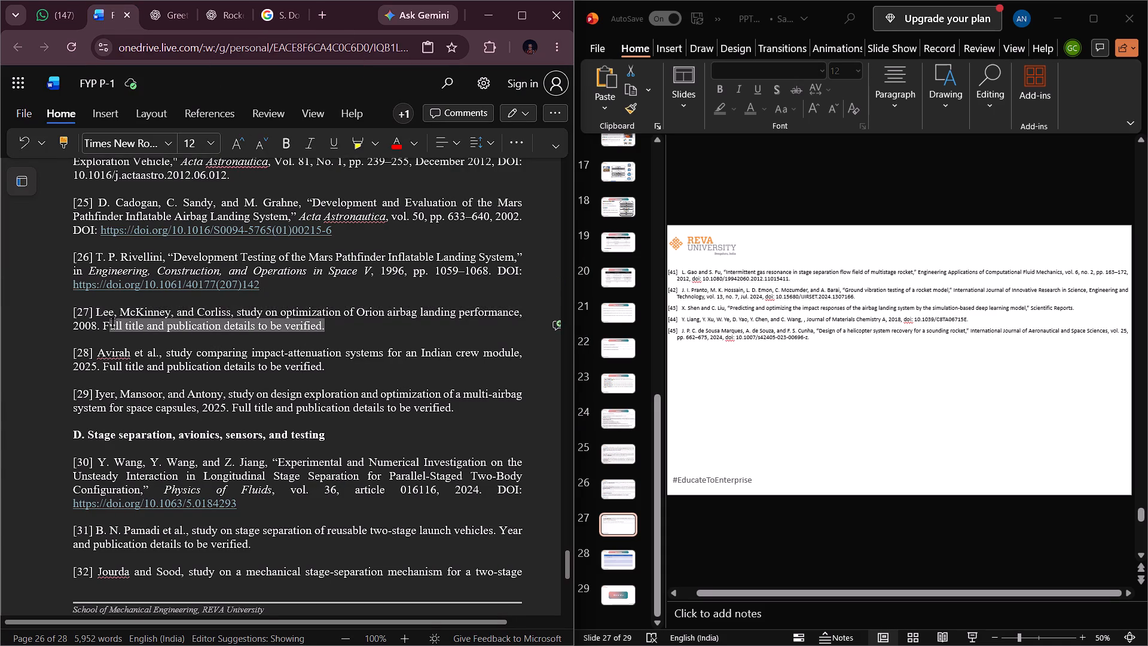
drag(113, 323, 97, 309)
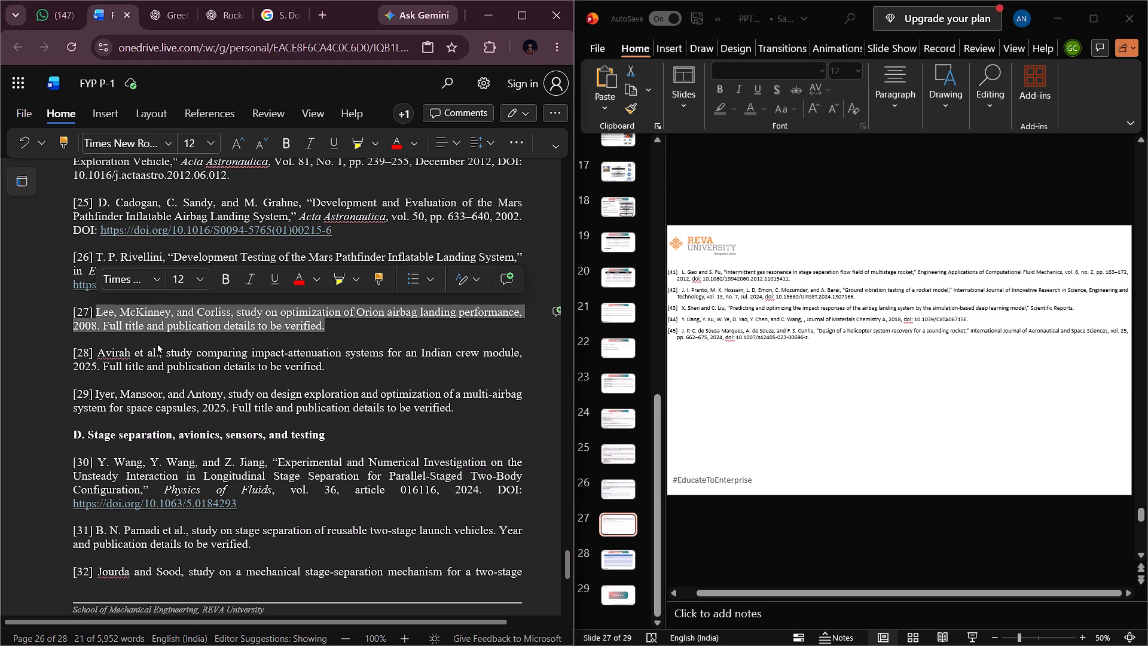
key(ctrl+v)
click(69, 331)
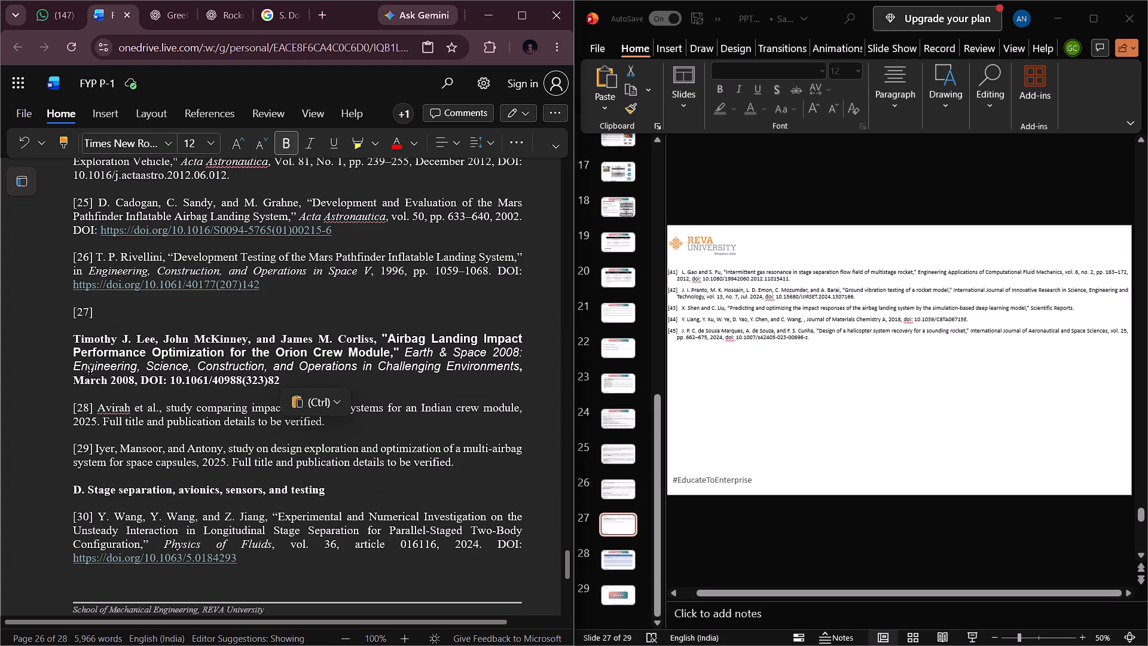
key(BackSpace)
Format the reference [27] citation in Times New Roman and remove its bold and italic formatting.
drag(288, 356, 137, 310)
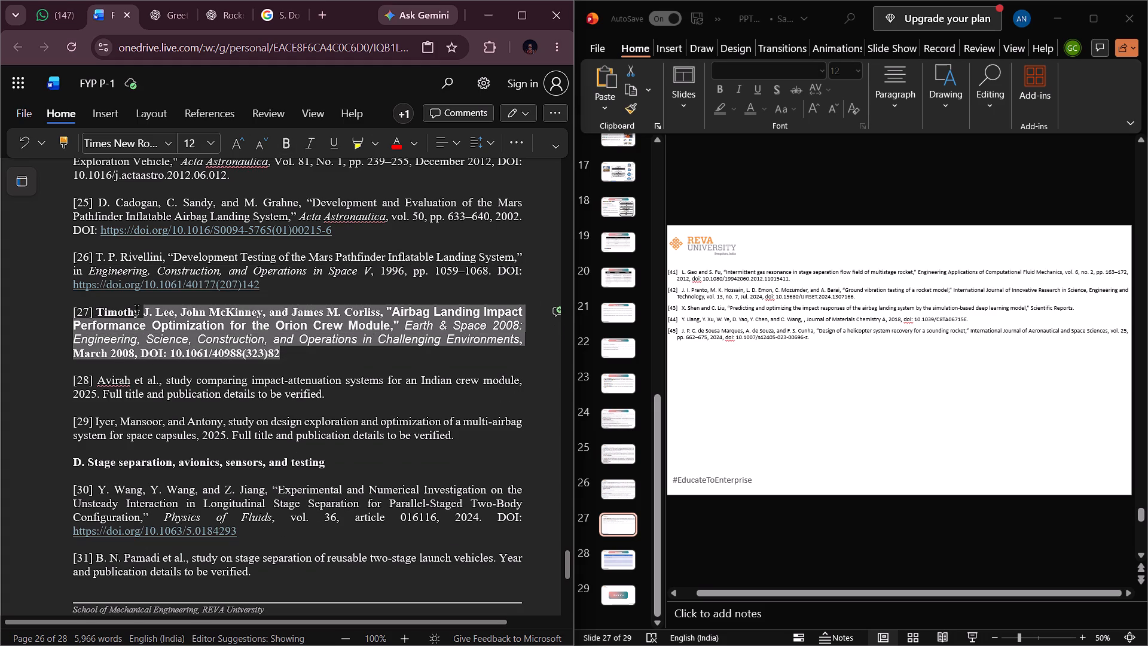
drag(137, 310, 95, 309)
click(170, 145)
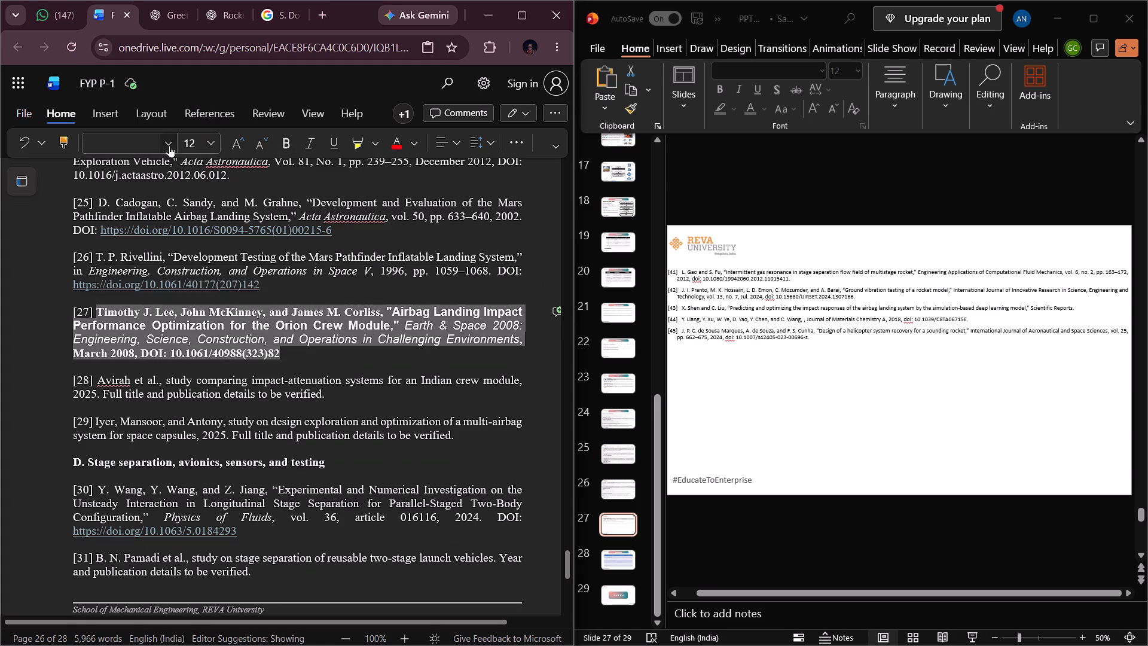
click(185, 244)
click(274, 138)
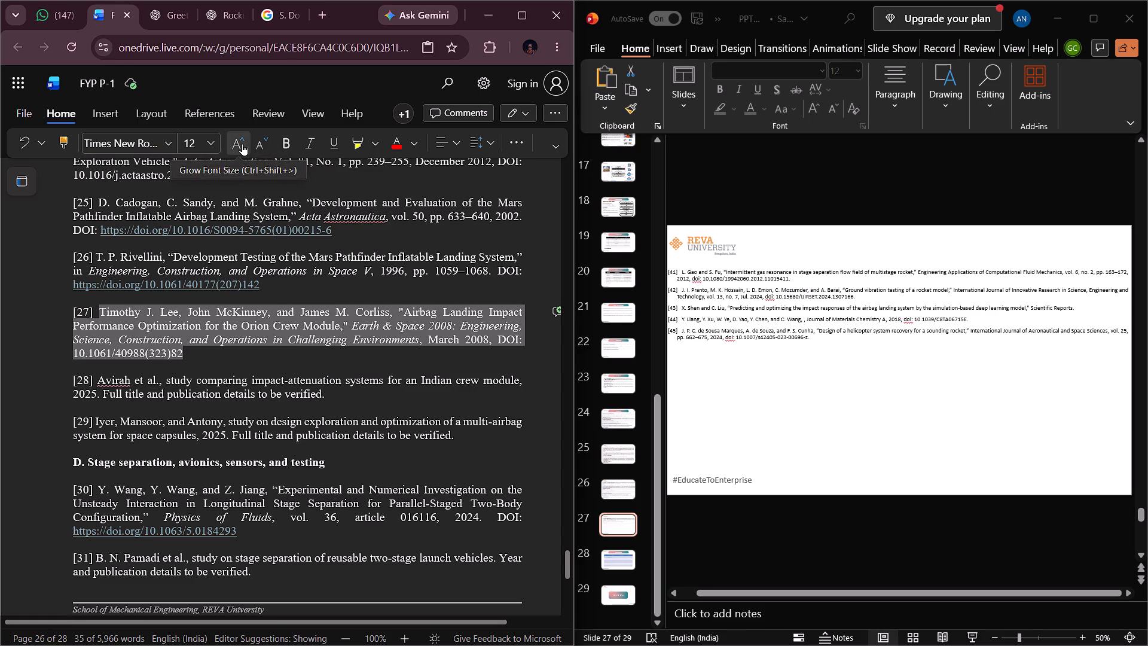
click(243, 143)
click(262, 142)
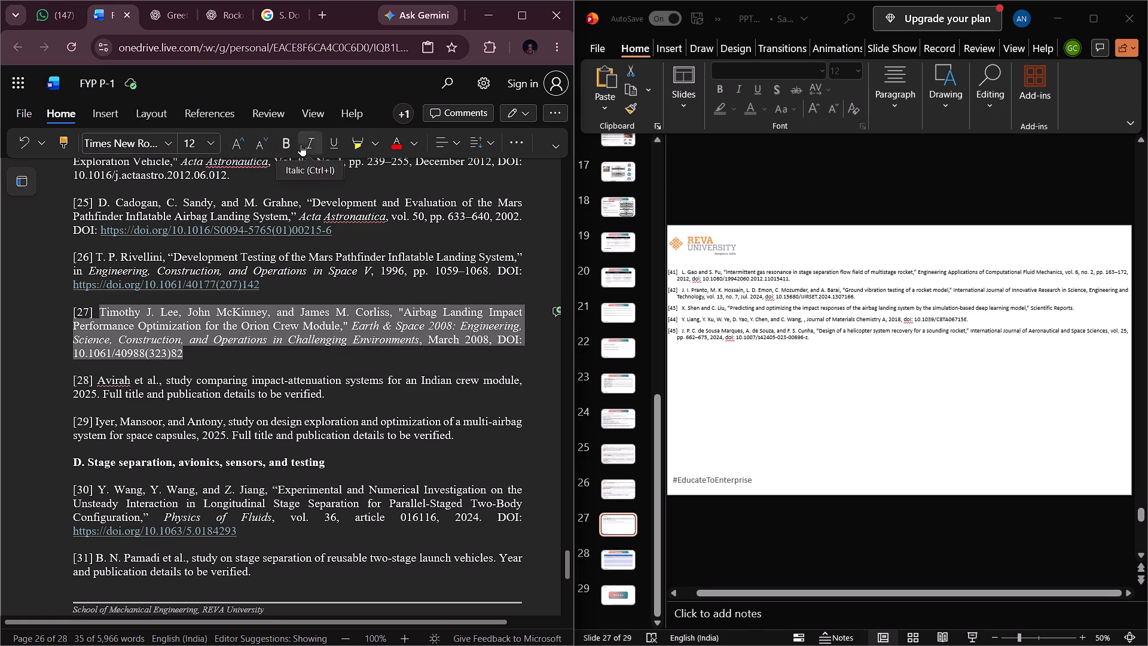
click(306, 144)
click(306, 144)
click(286, 144)
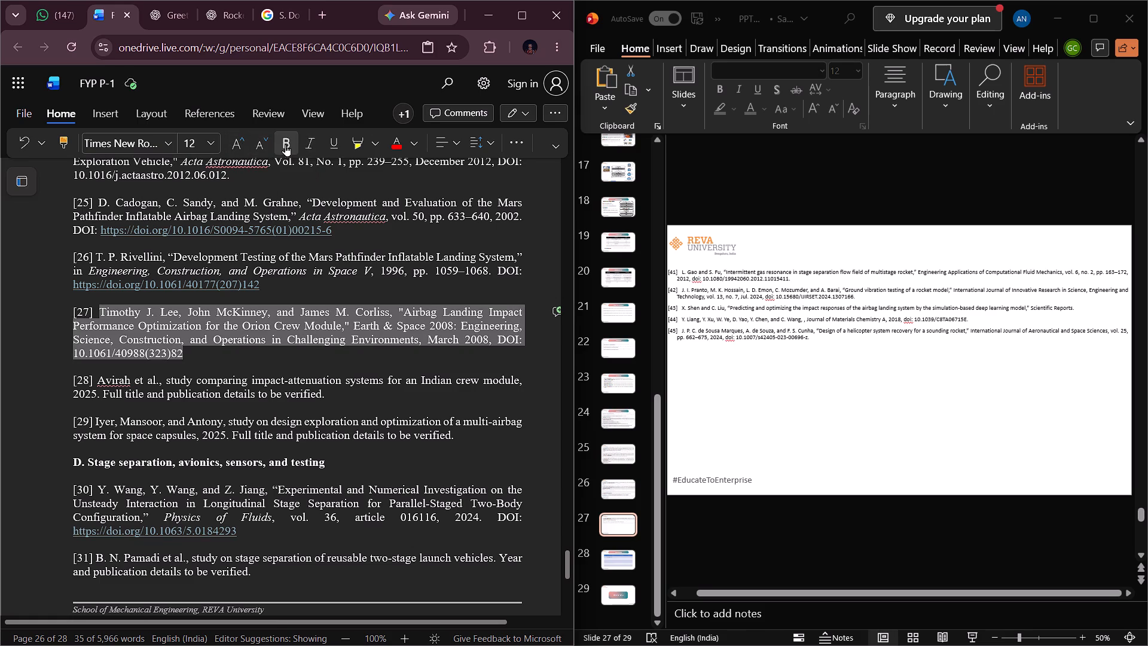
click(286, 144)
click(203, 390)
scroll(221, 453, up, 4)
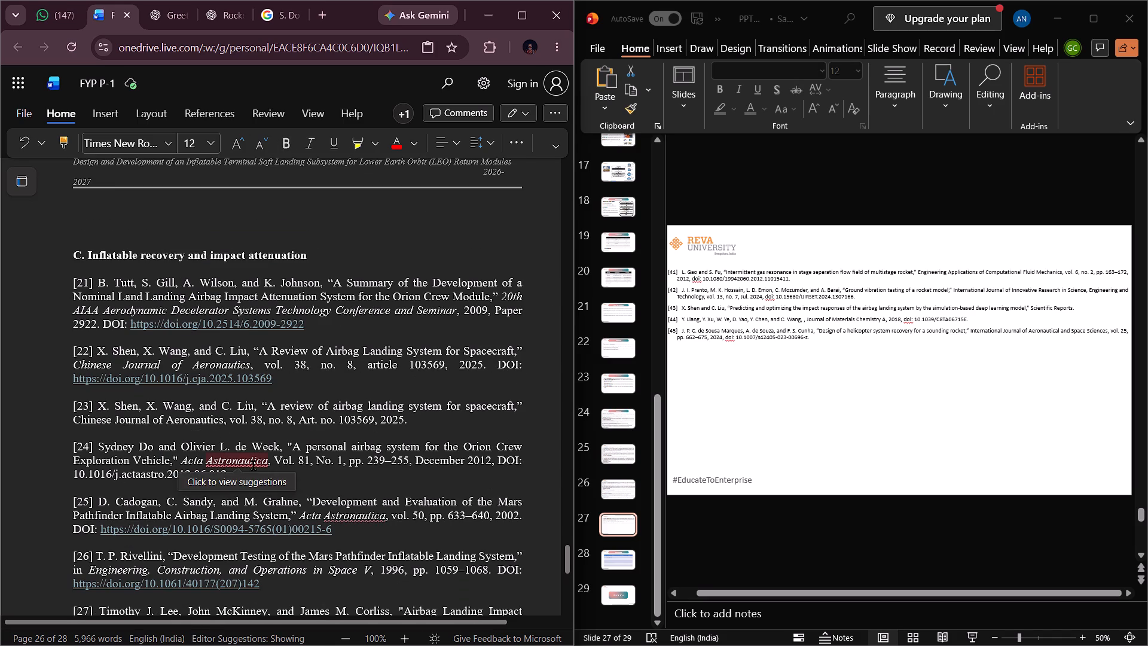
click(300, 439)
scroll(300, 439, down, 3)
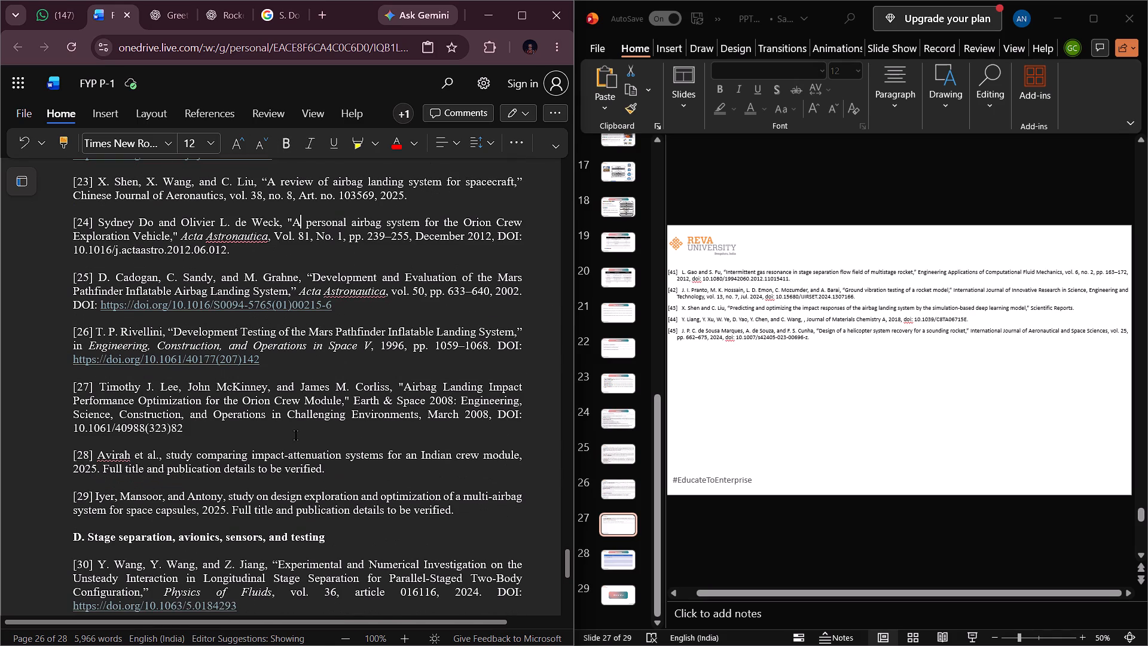
Copy the placeholder text of reference [28] and submit it to the Google AI chat to find its publication details.
click(193, 430)
scroll(274, 306, up, 1)
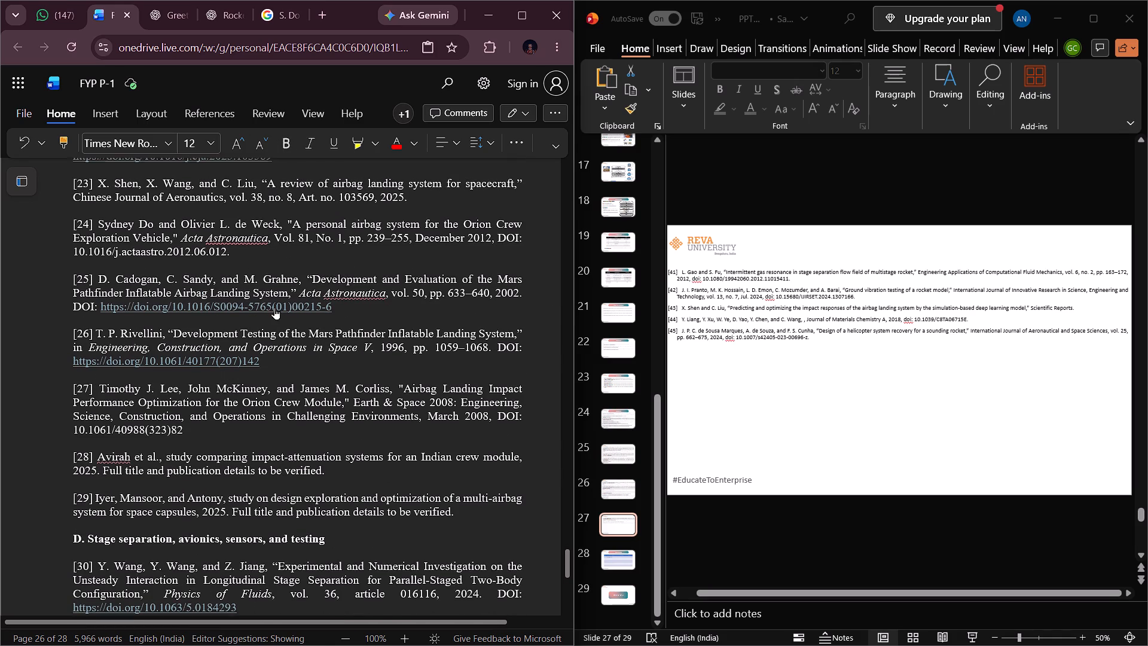
scroll(198, 351, down, 1)
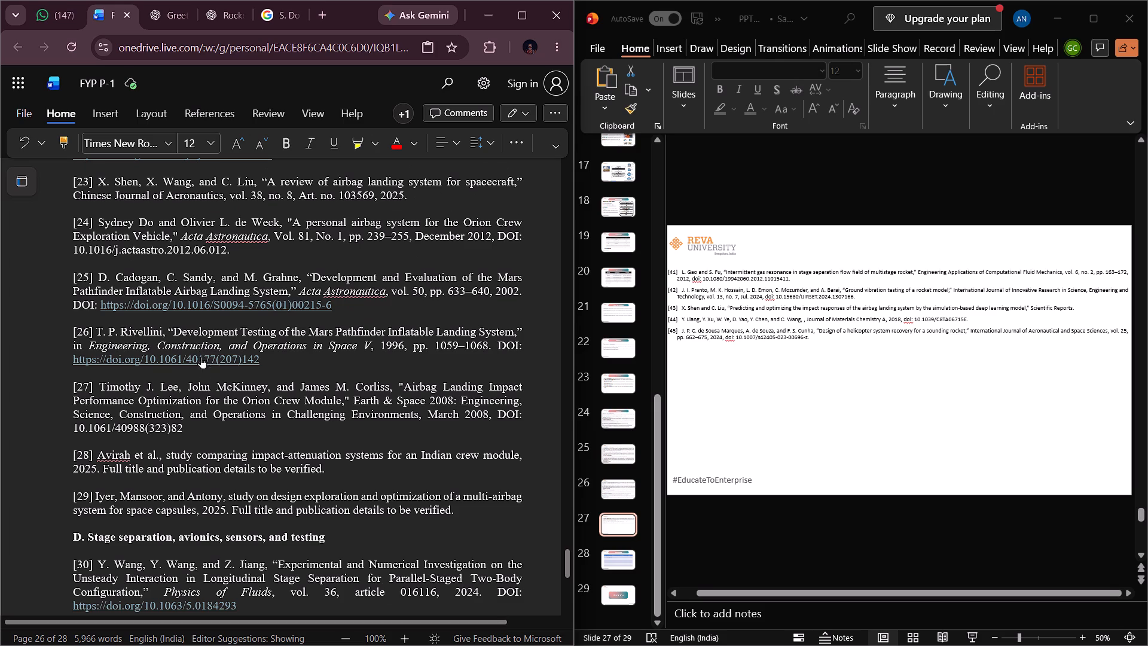
scroll(216, 462, down, 1)
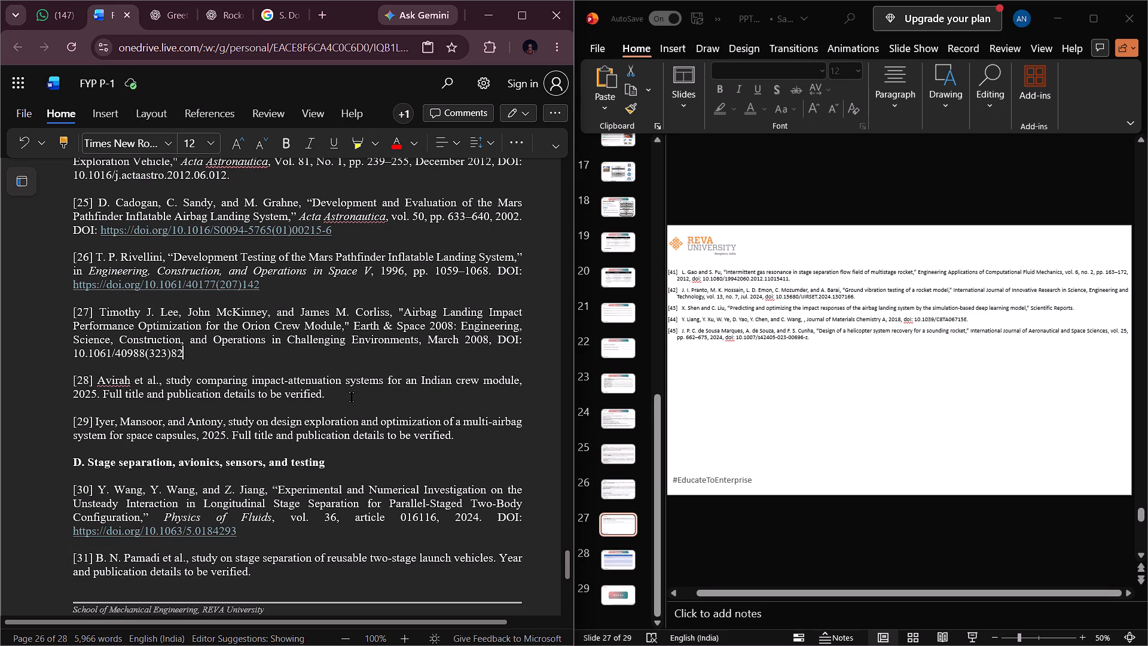
drag(341, 393, 96, 376)
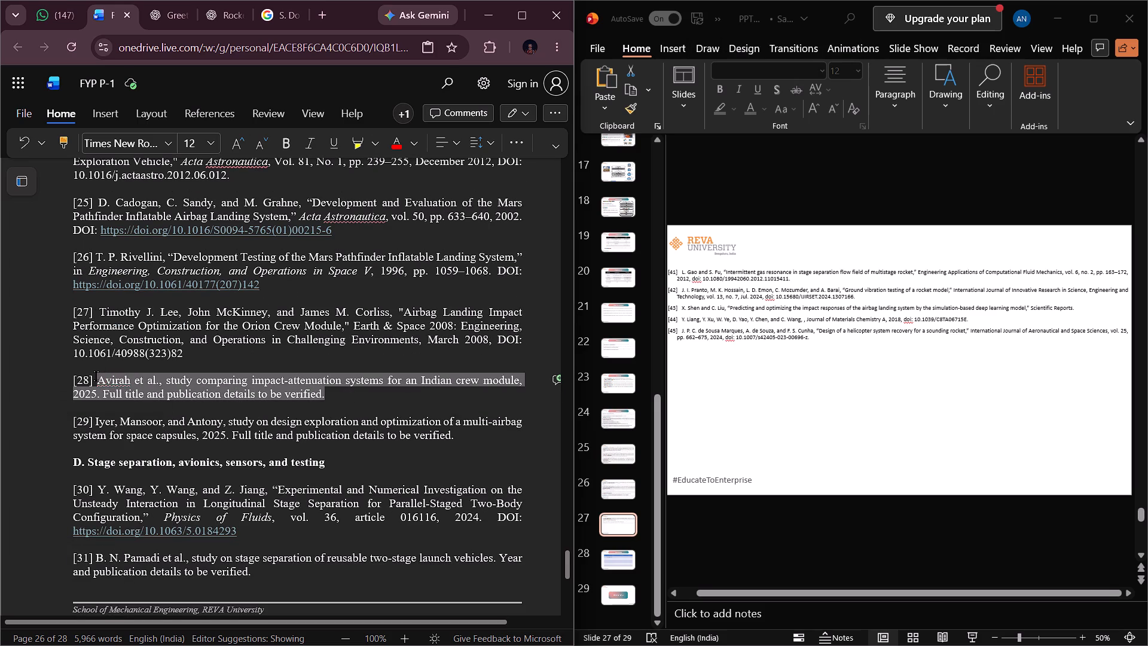
drag(96, 376, 97, 377)
right_click(108, 380)
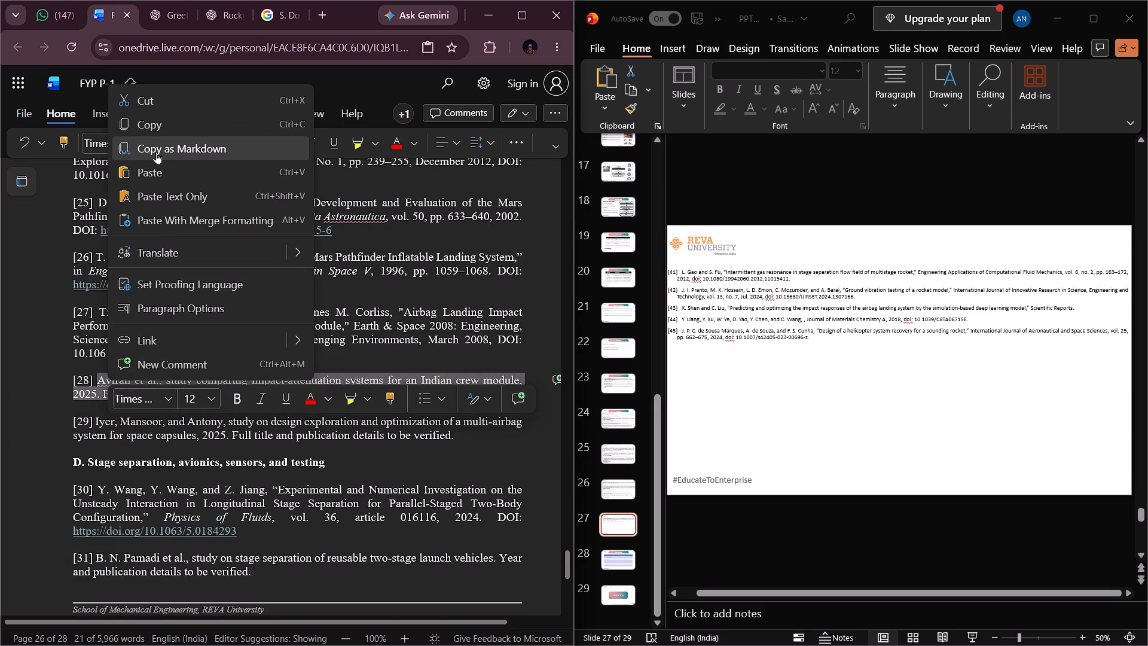
click(152, 130)
click(287, 10)
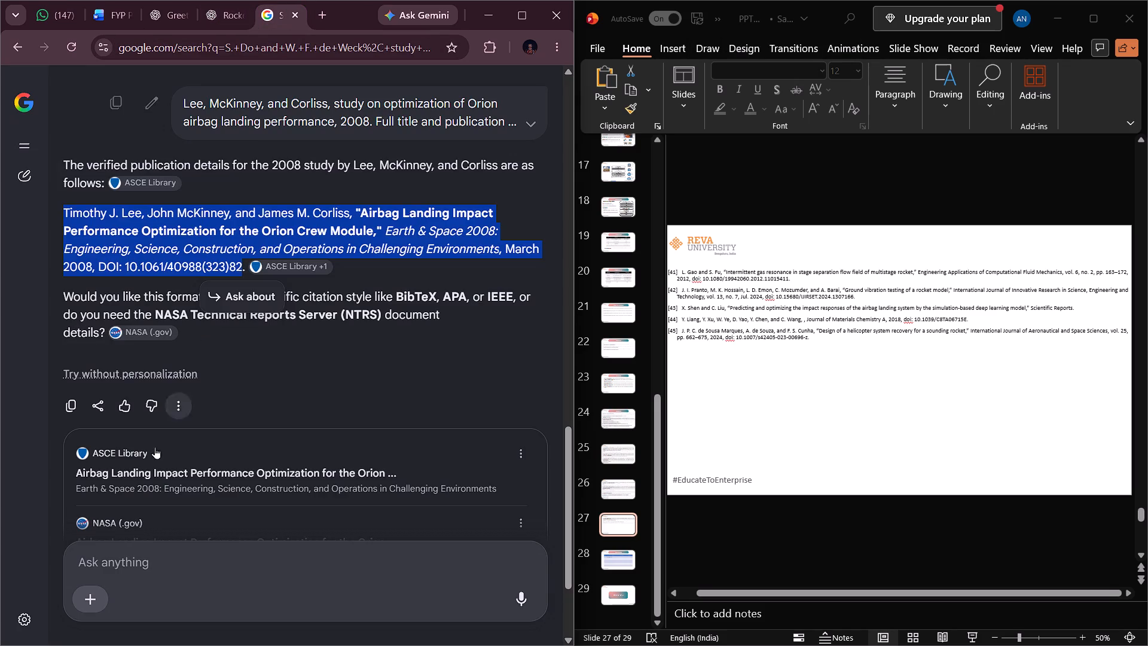
click(128, 557)
right_click(128, 554)
click(166, 382)
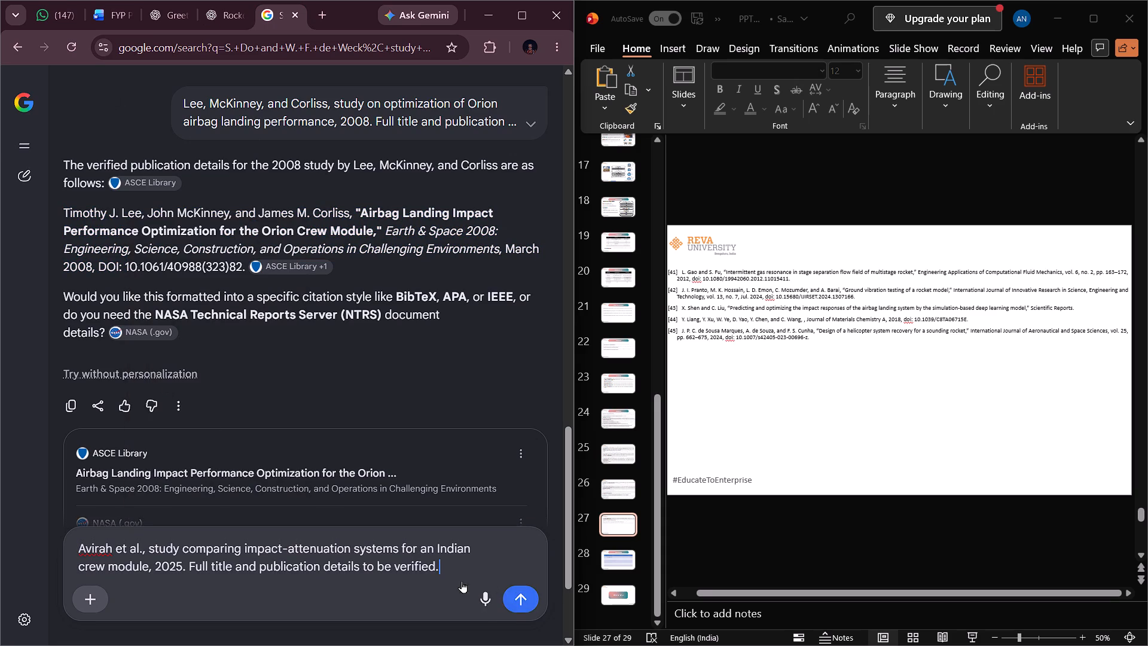
click(518, 593)
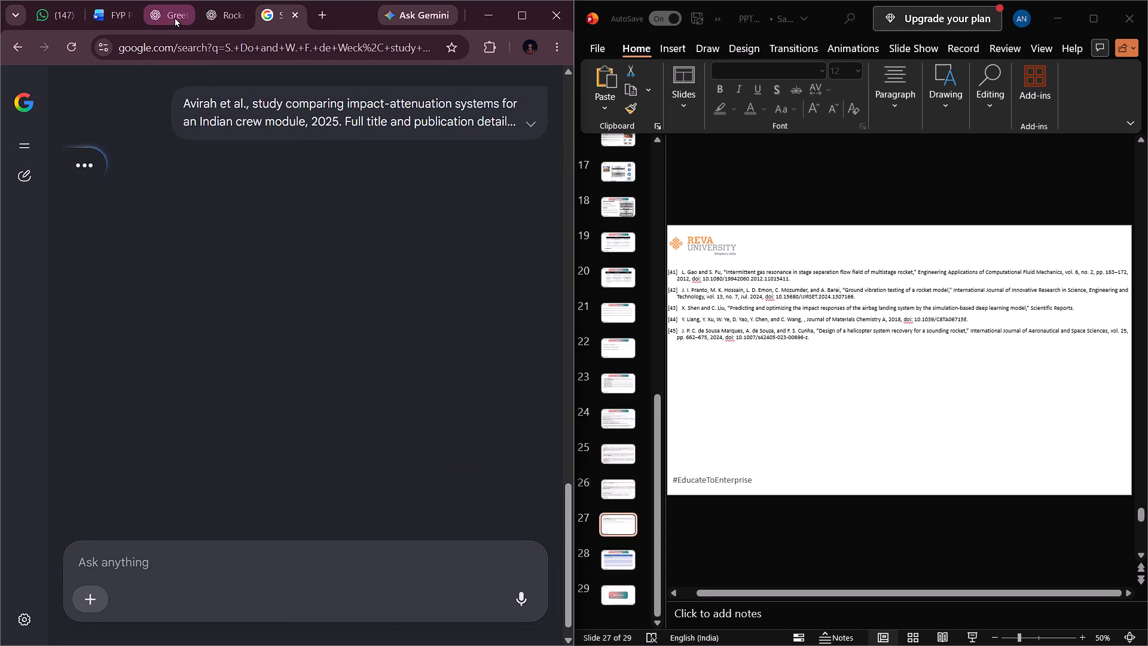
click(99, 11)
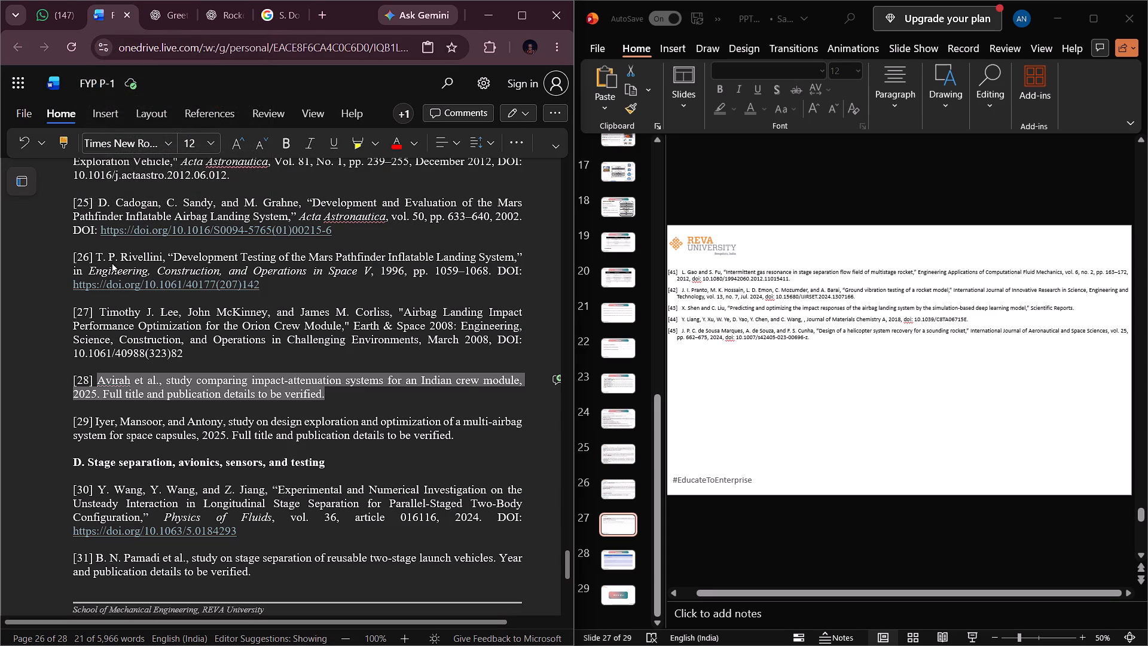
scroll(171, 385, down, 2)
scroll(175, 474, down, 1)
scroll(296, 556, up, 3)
Replace reference [28]'s placeholder with the citation for "Study of Crew Seat Impact Attenuation System for Indian Manned Space Mission" copied from the AI answer.
click(285, 13)
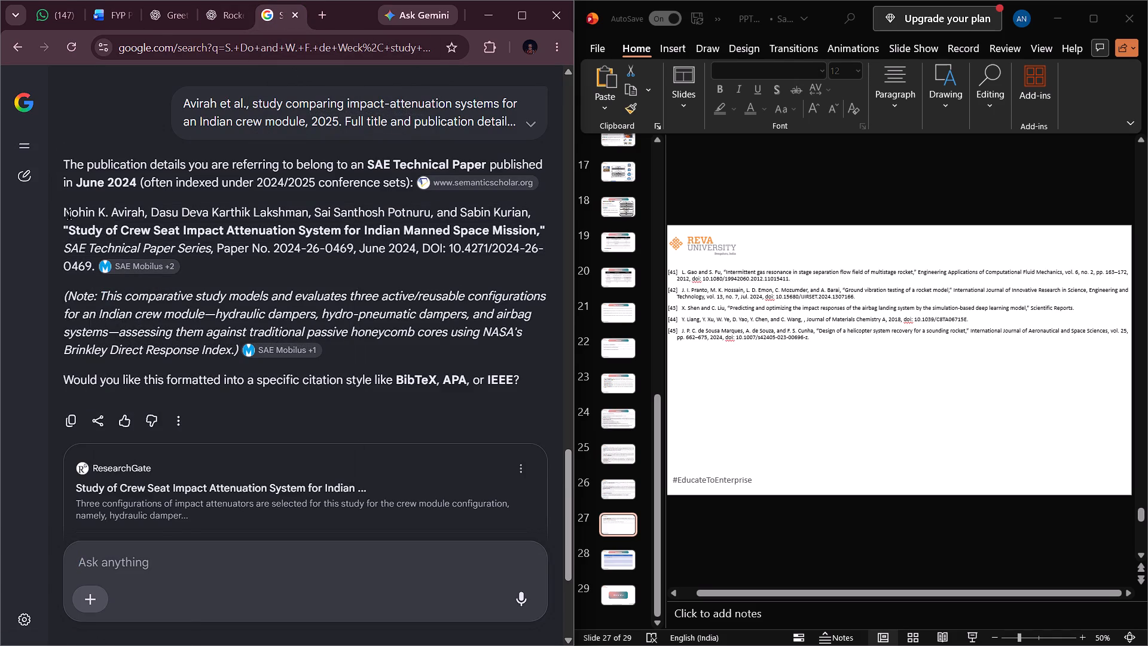
drag(65, 211, 93, 264)
right_click(77, 249)
click(109, 268)
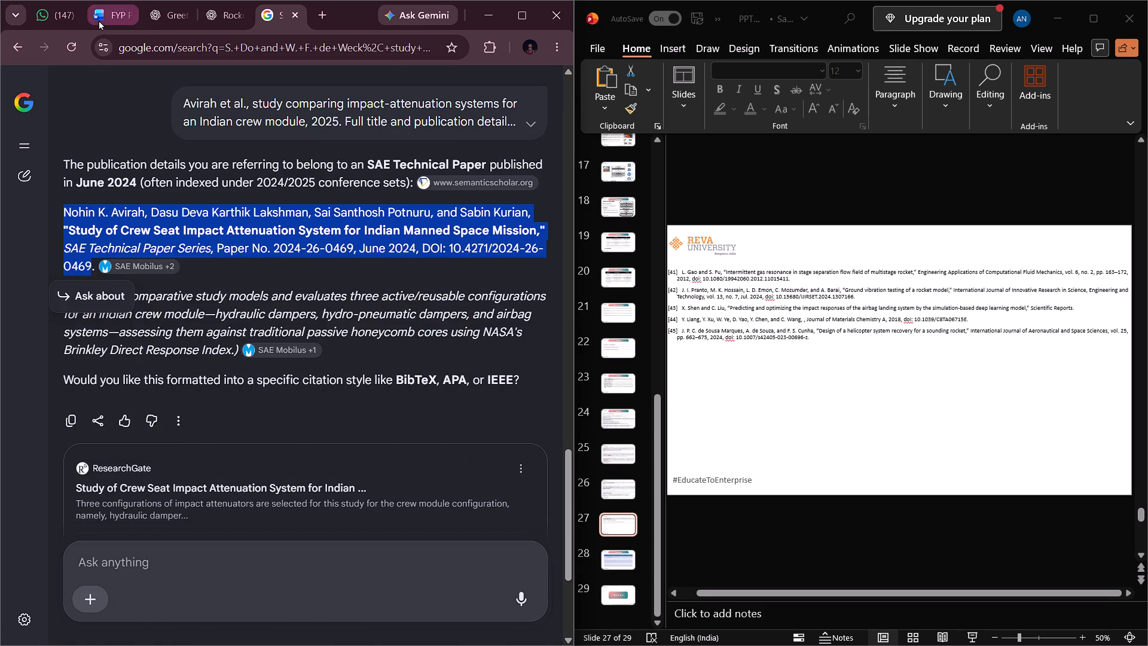
click(99, 19)
scroll(252, 370, down, 1)
right_click(271, 386)
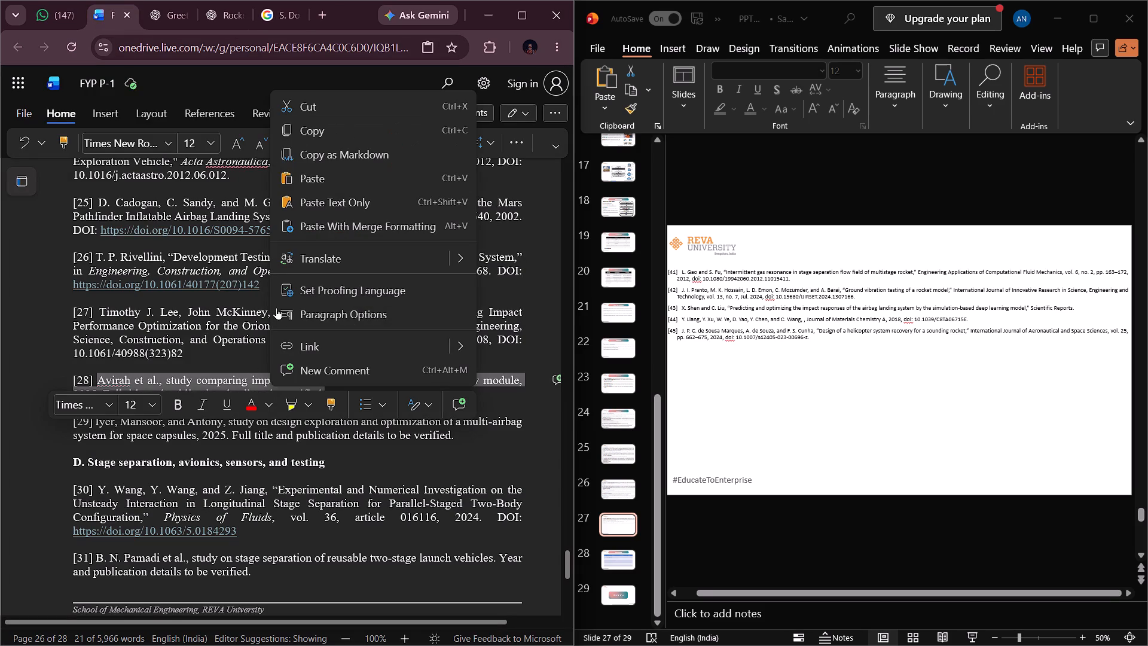
click(336, 181)
Remove the bold formatting from the reference [28] citation and set its font to Times New Roman.
drag(223, 423, 96, 379)
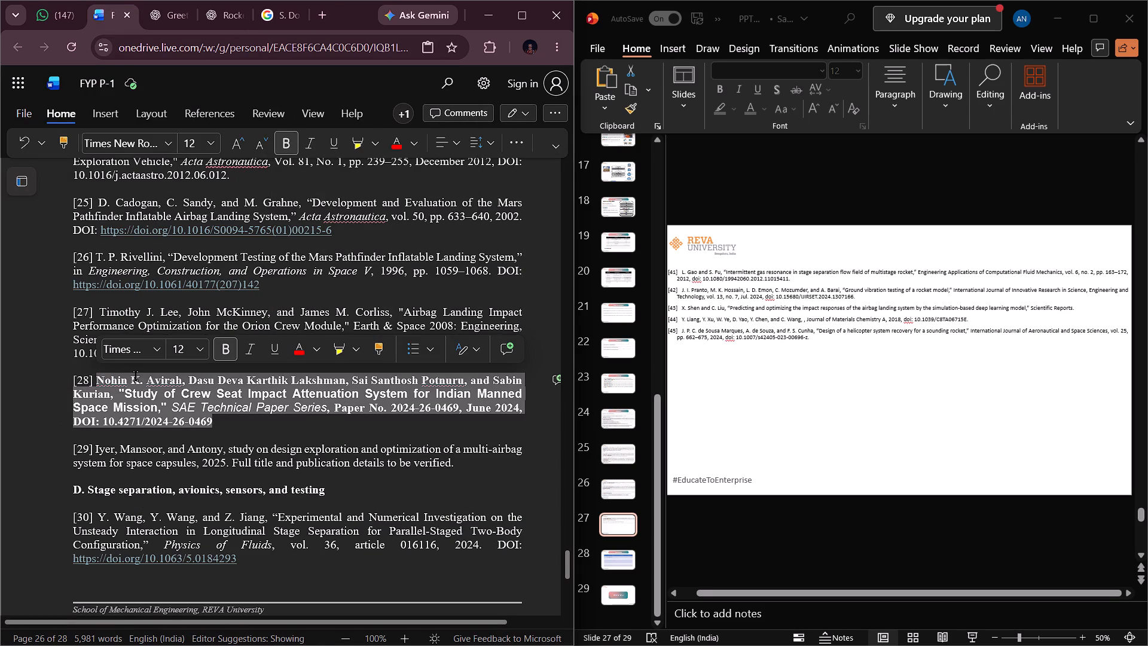
click(227, 349)
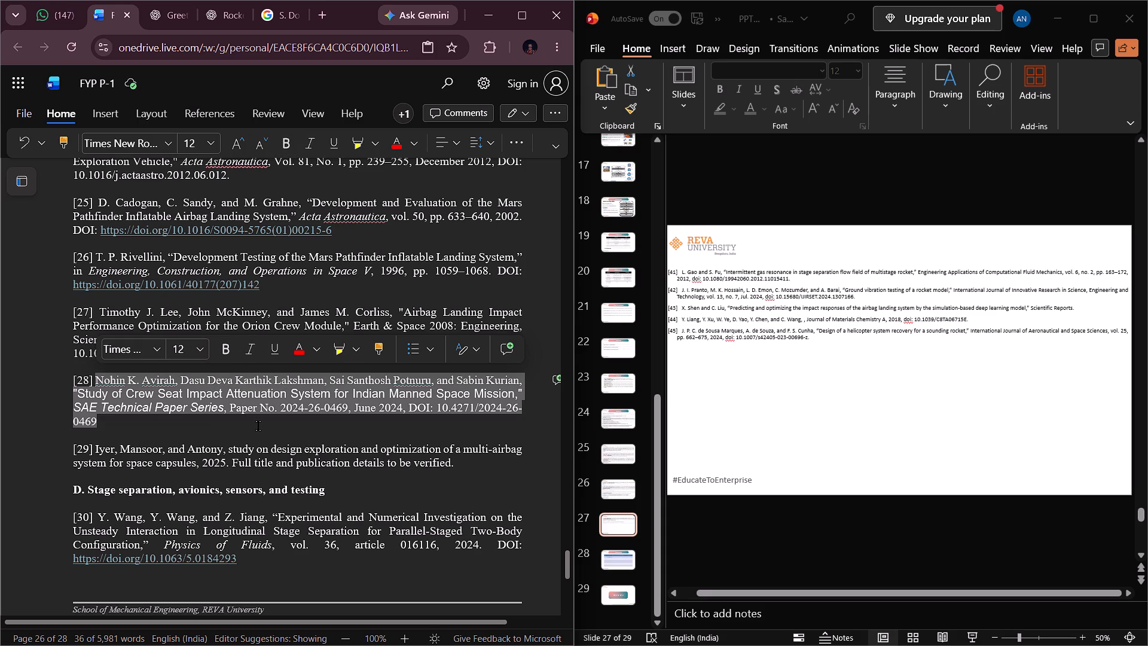
click(155, 345)
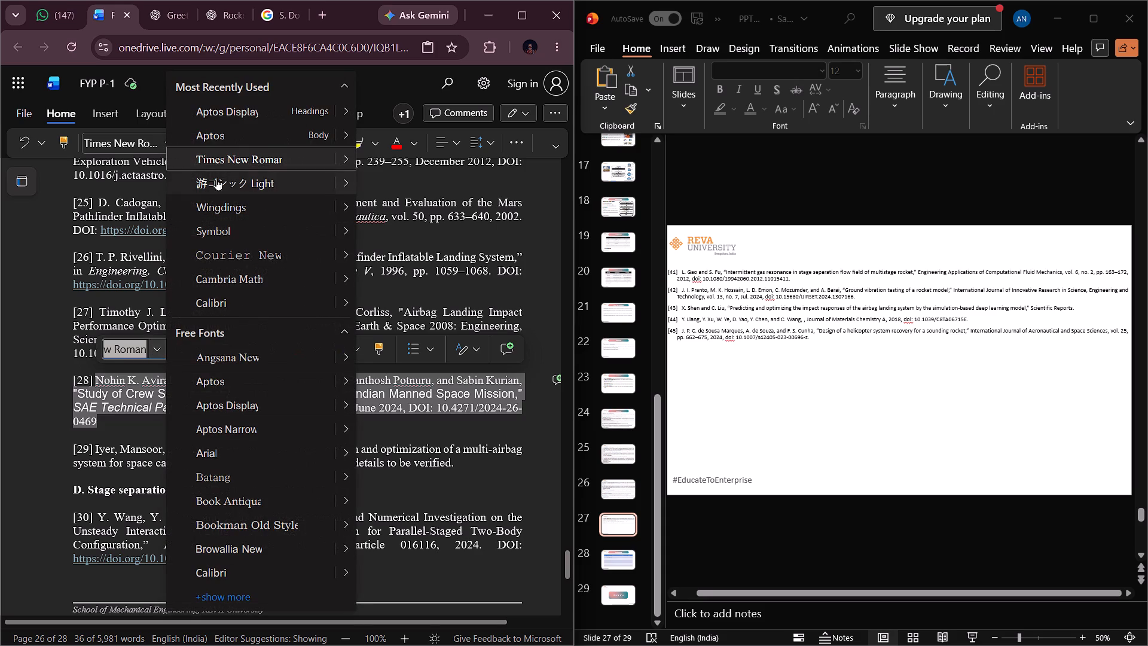
click(236, 162)
click(179, 453)
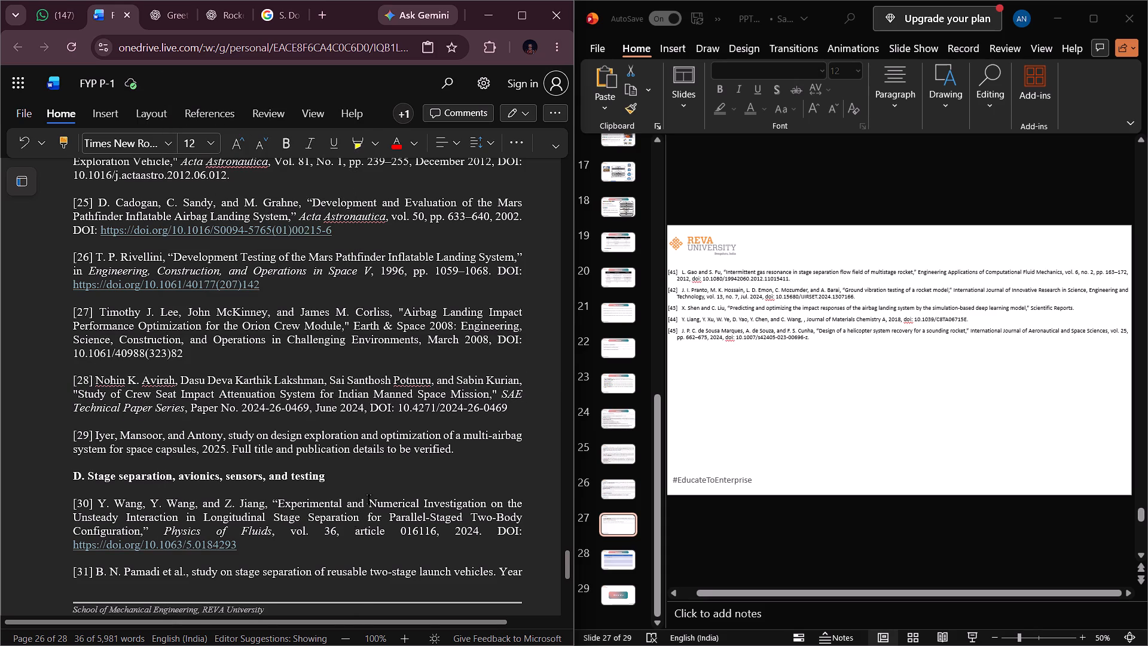
Copy the placeholder text of reference [29] and submit it to the Google AI chat to find its publication details.
scroll(369, 499, down, 2)
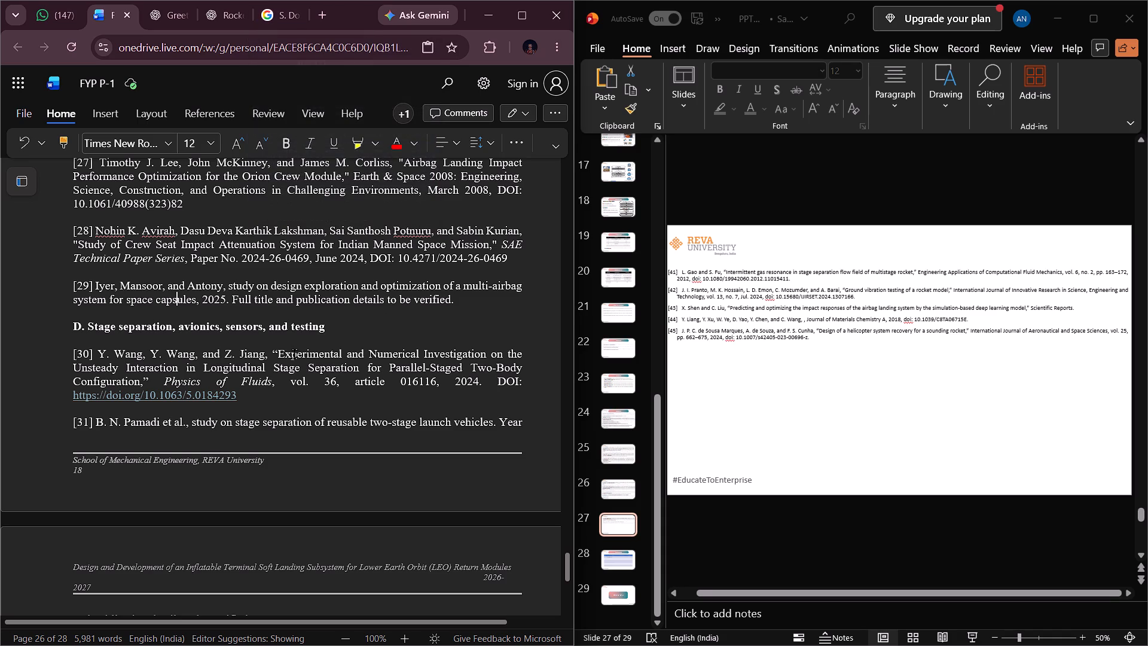
click(323, 318)
drag(458, 299, 100, 290)
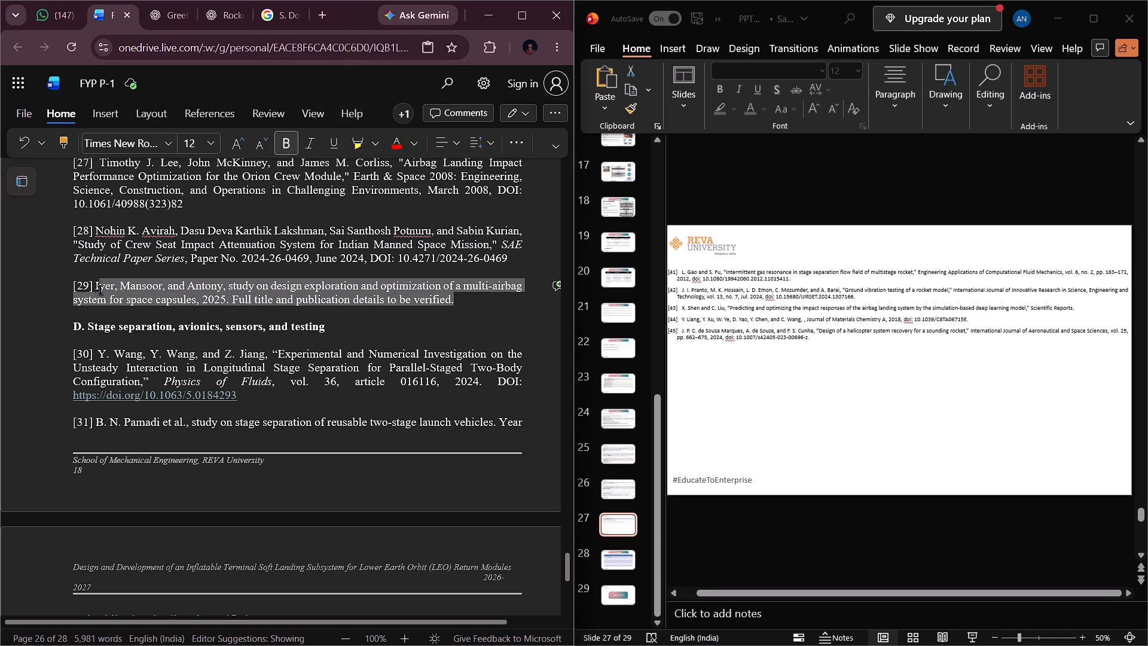
drag(100, 290, 94, 285)
right_click(109, 296)
click(151, 334)
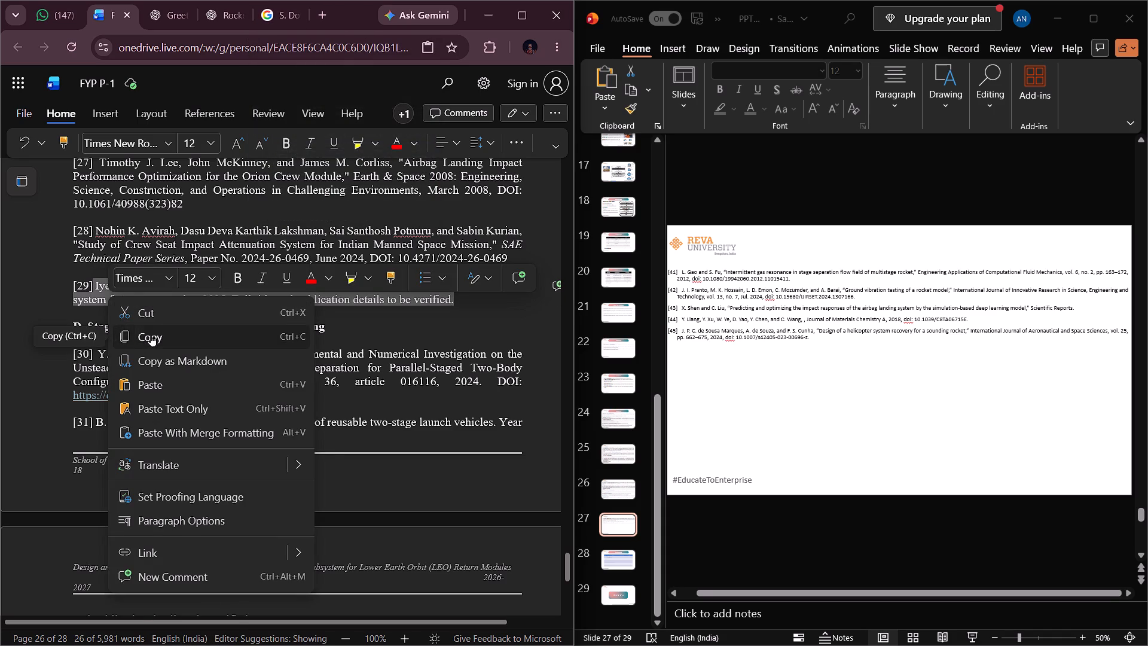
click(267, 22)
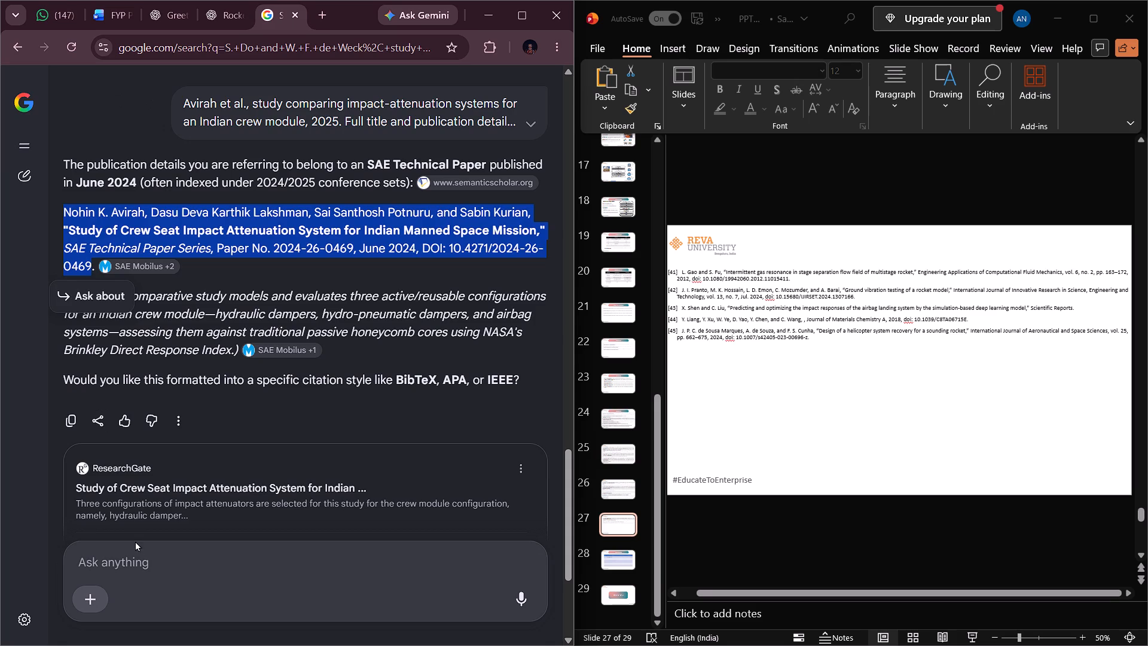
drag(135, 547, 125, 580)
click(131, 564)
right_click(131, 564)
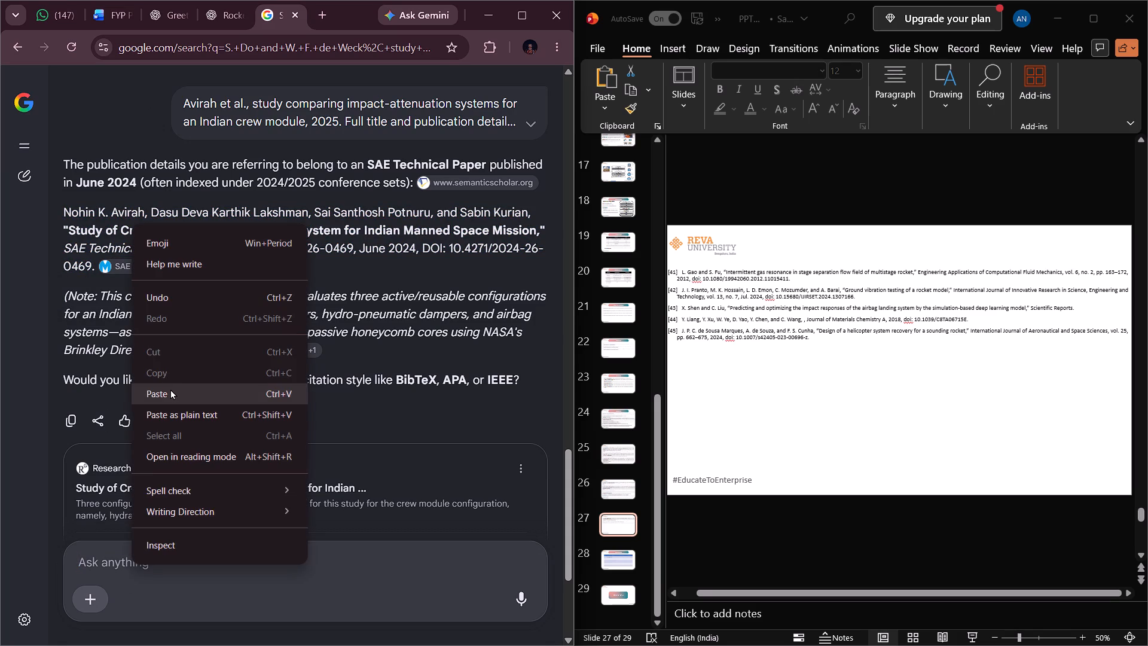
click(170, 390)
click(530, 596)
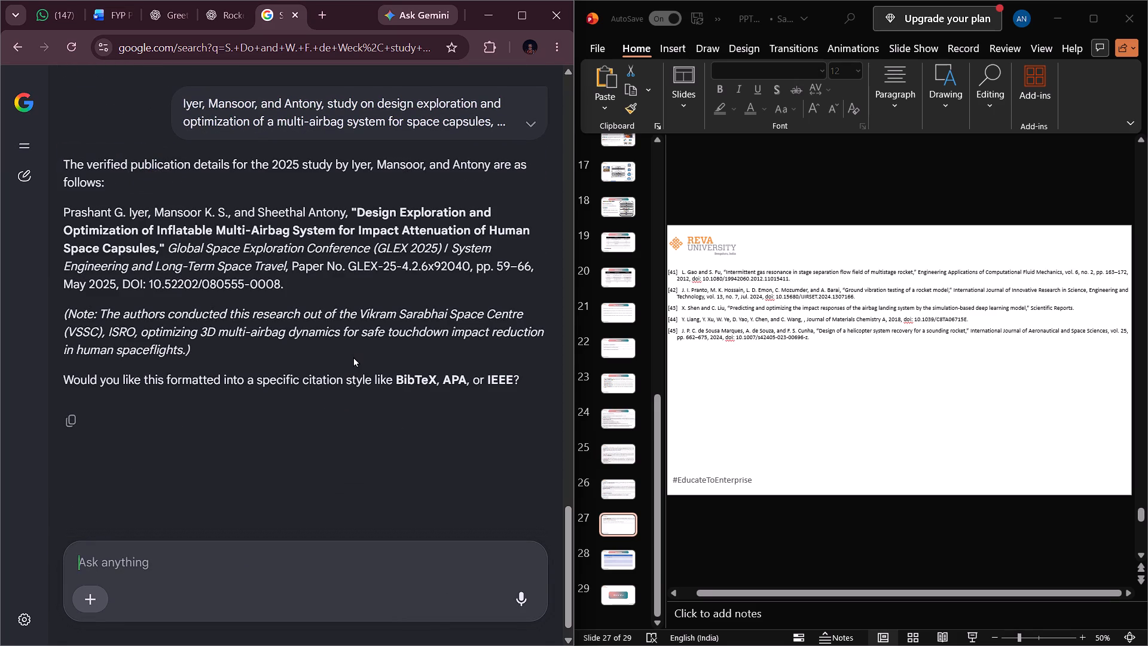
Replace reference [29]'s placeholder with the AI answer's citation for "Design Exploration and Optimization of Inflatable Multi-Airbag System for Impact Attenuation of Human Space Capsules".
drag(62, 209, 274, 282)
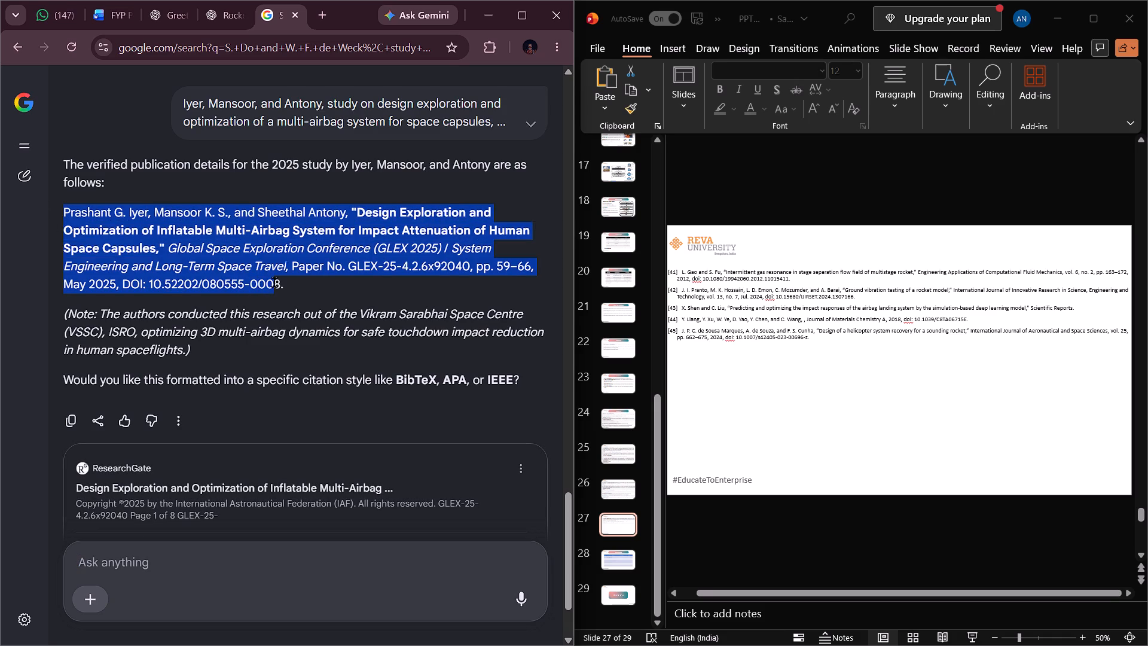
drag(274, 282, 288, 281)
right_click(242, 251)
click(271, 268)
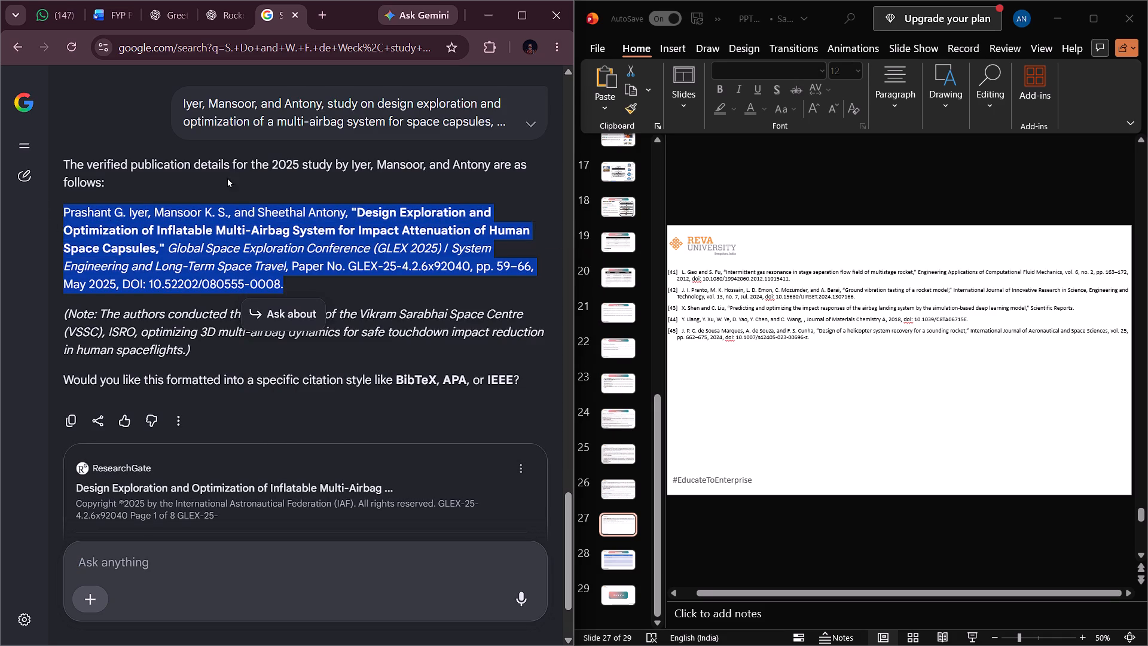
click(113, 11)
right_click(202, 298)
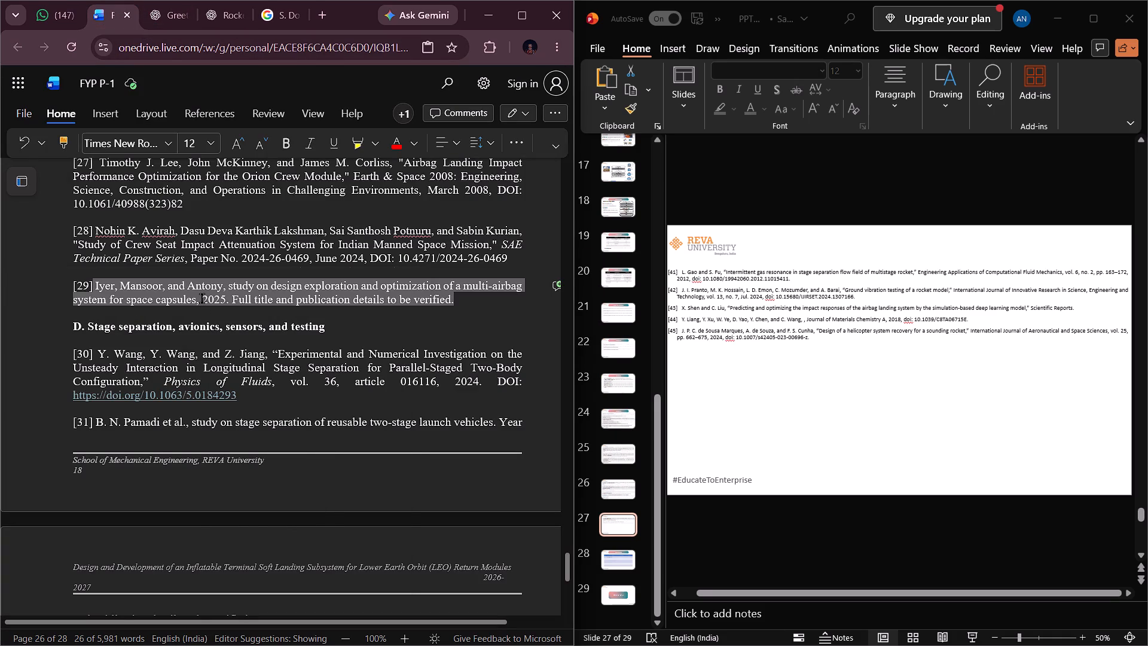
click(231, 336)
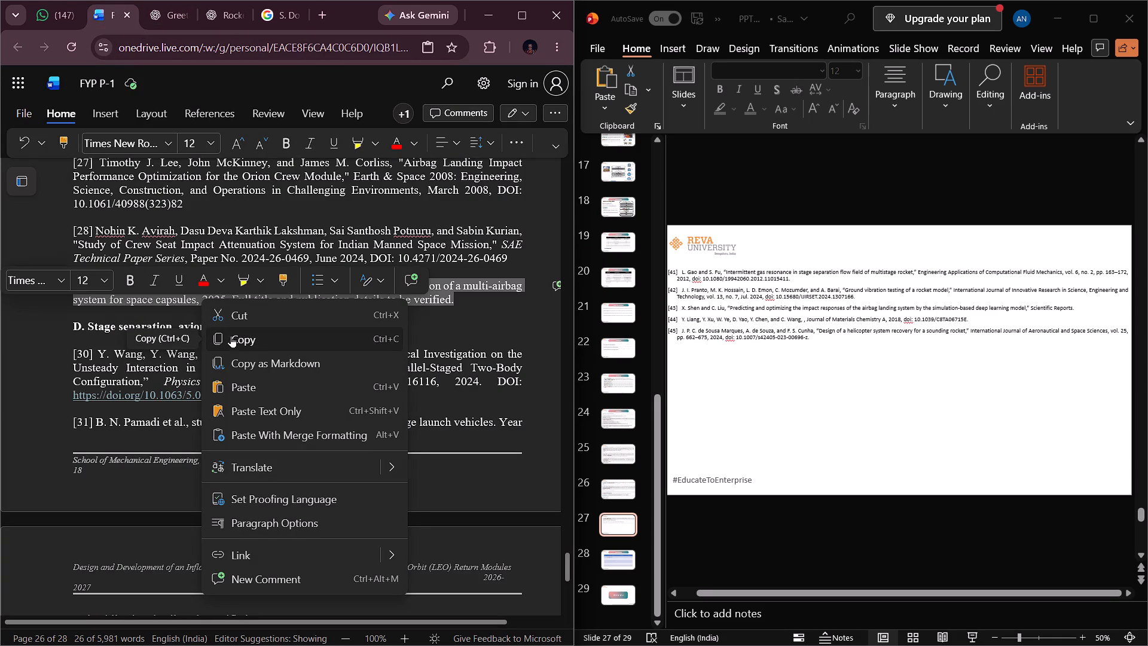
click(231, 336)
click(277, 16)
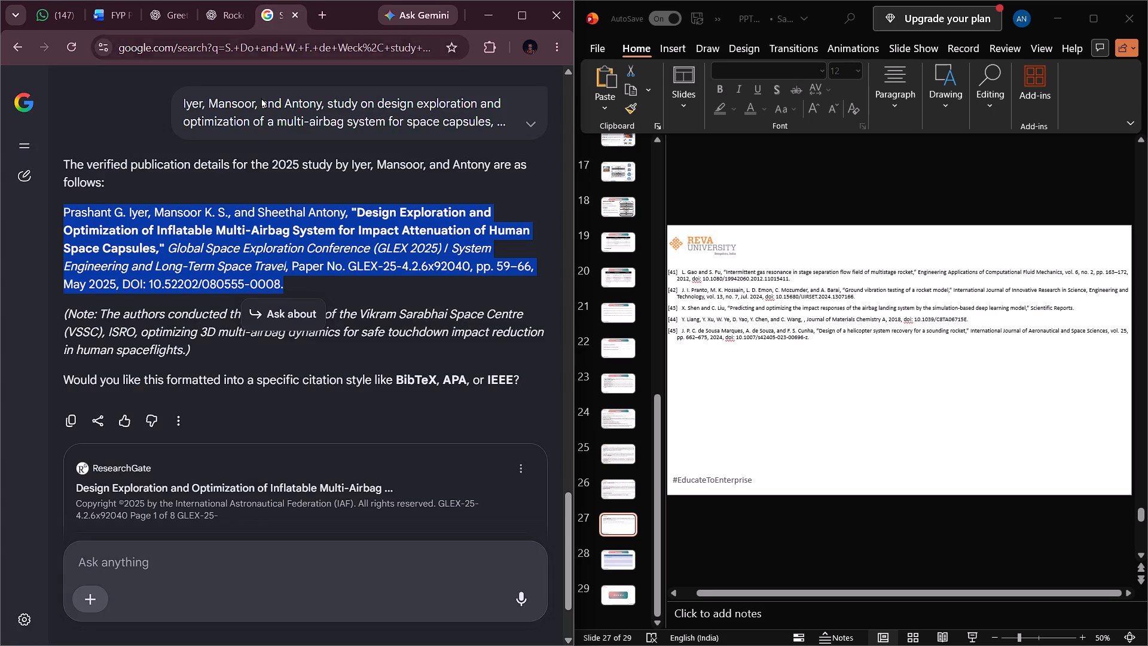
right_click(207, 249)
click(239, 275)
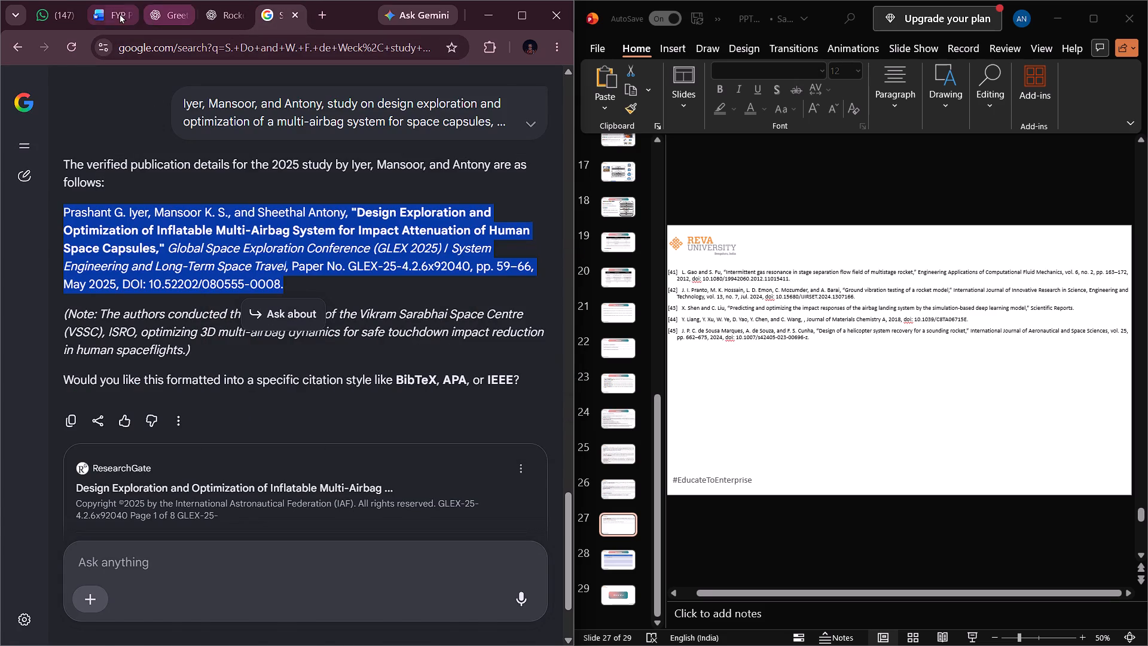
click(120, 13)
click(85, 287)
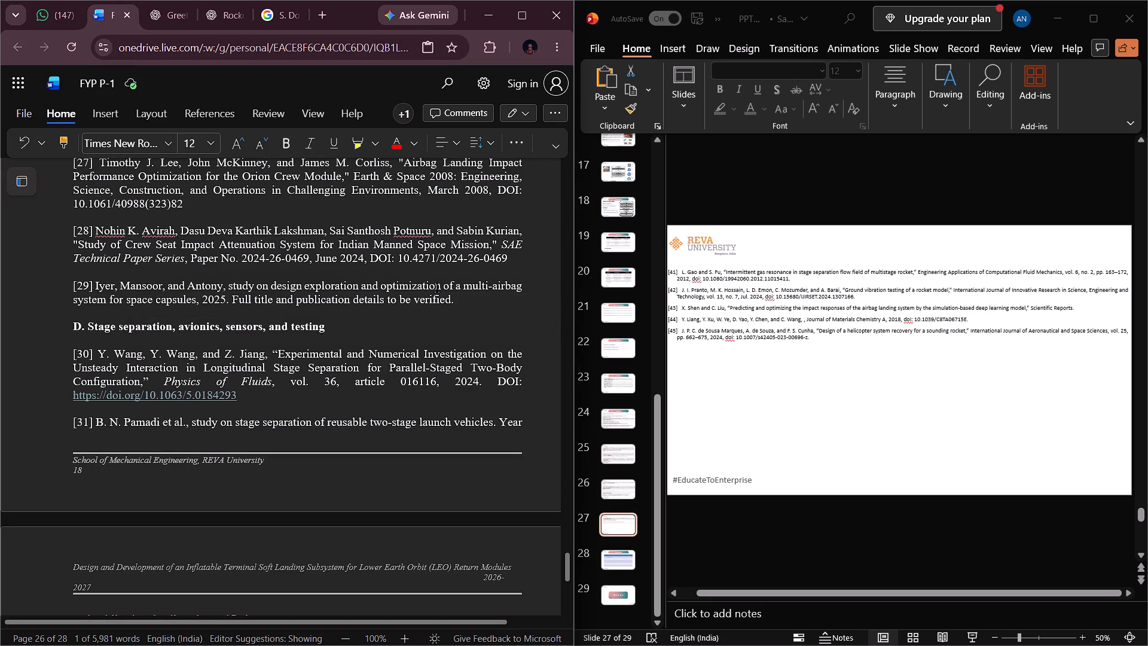
drag(463, 301, 94, 290)
right_click(132, 287)
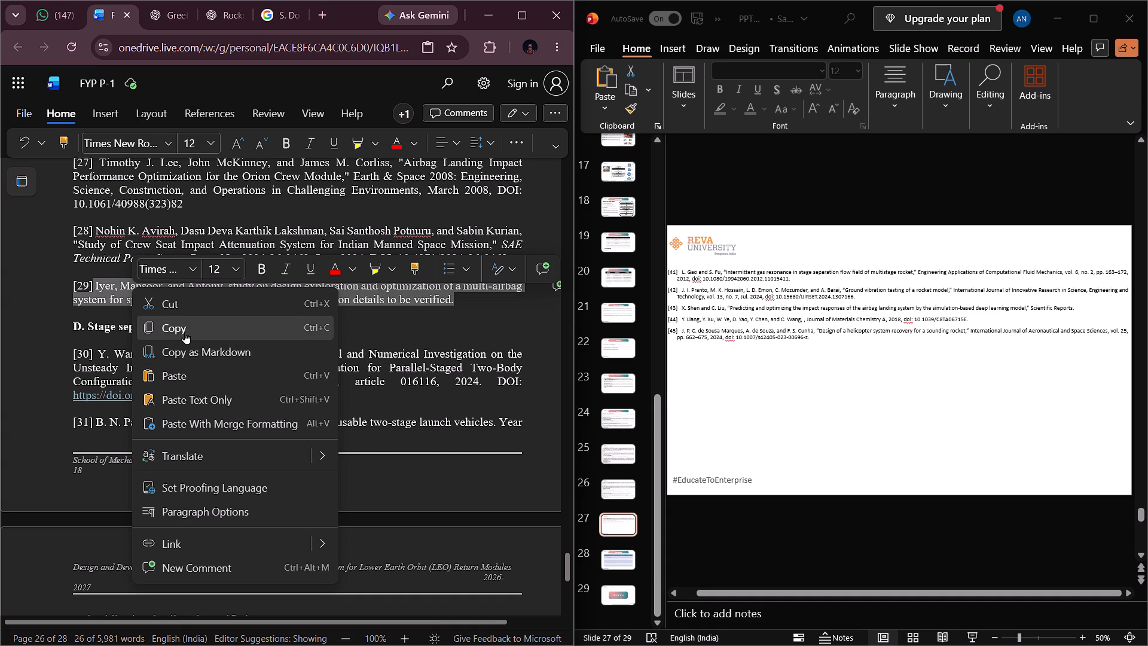
click(188, 371)
Remove the bold formatting from the reference [29] citation and set its font to Times New Roman.
drag(293, 337, 276, 333)
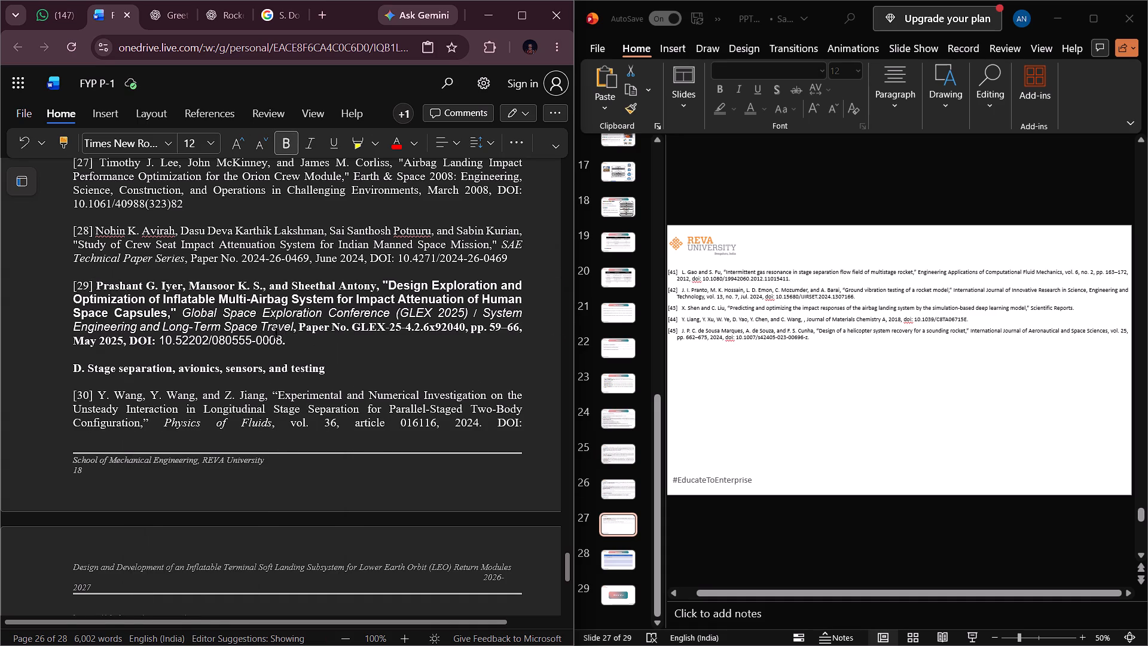
drag(276, 333, 97, 286)
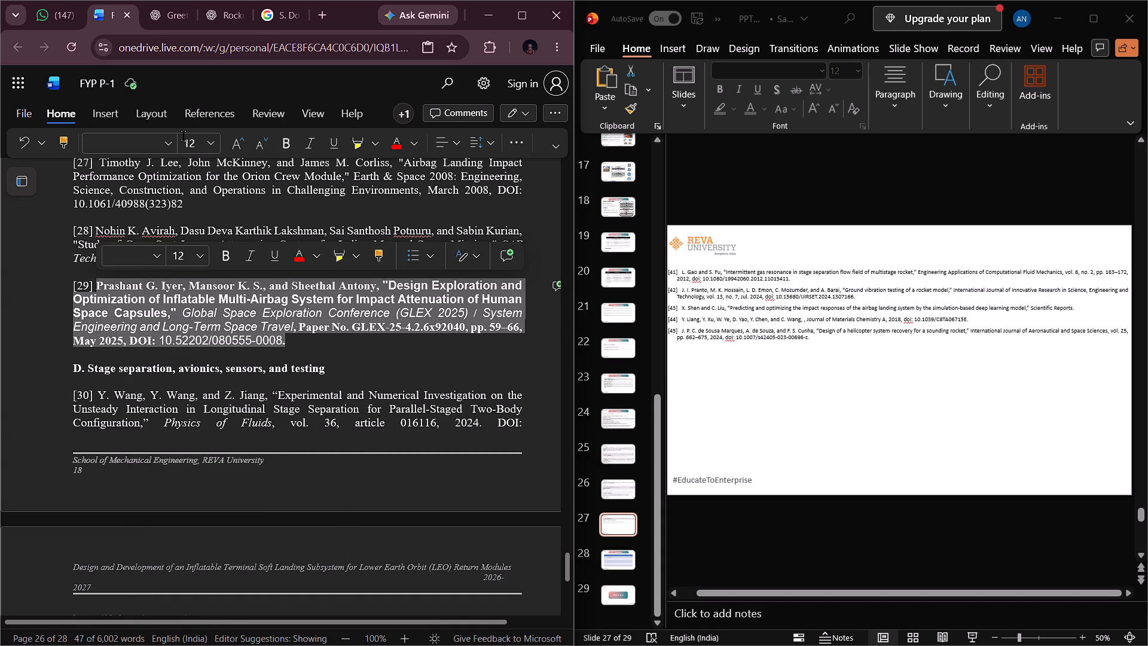
click(281, 144)
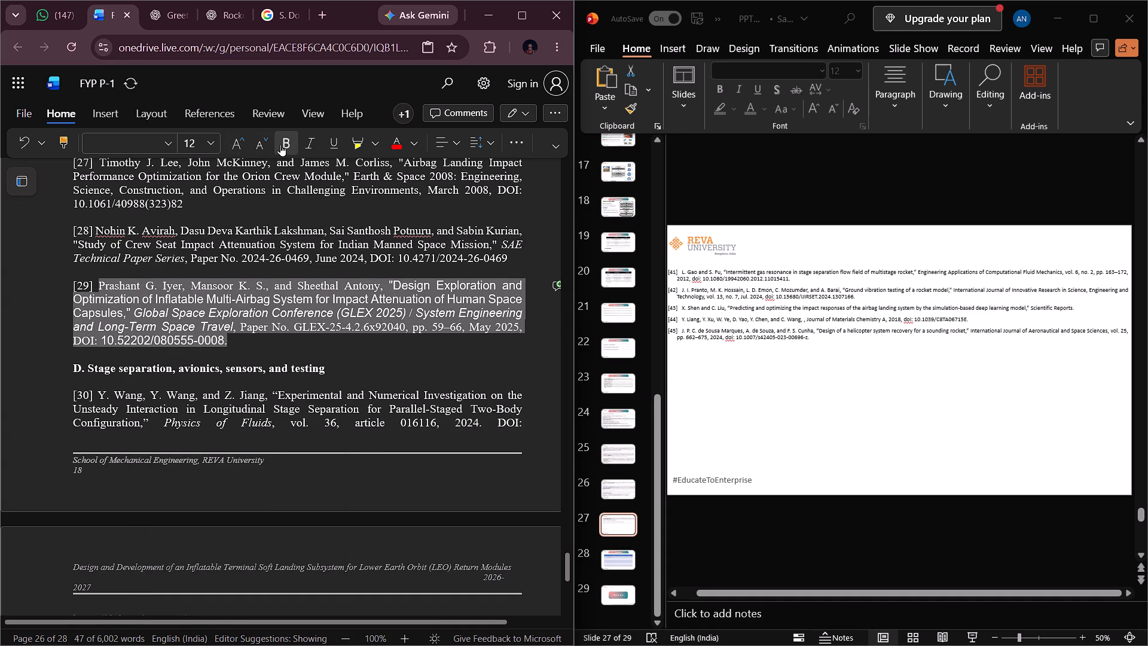
click(281, 144)
click(282, 142)
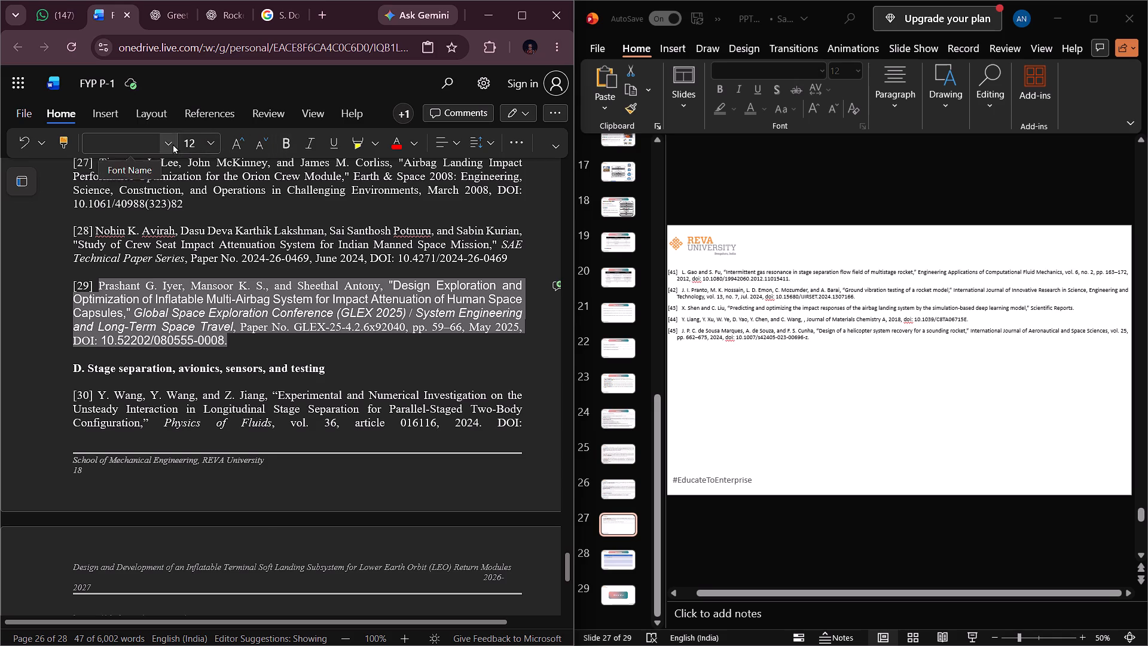
click(173, 143)
click(188, 238)
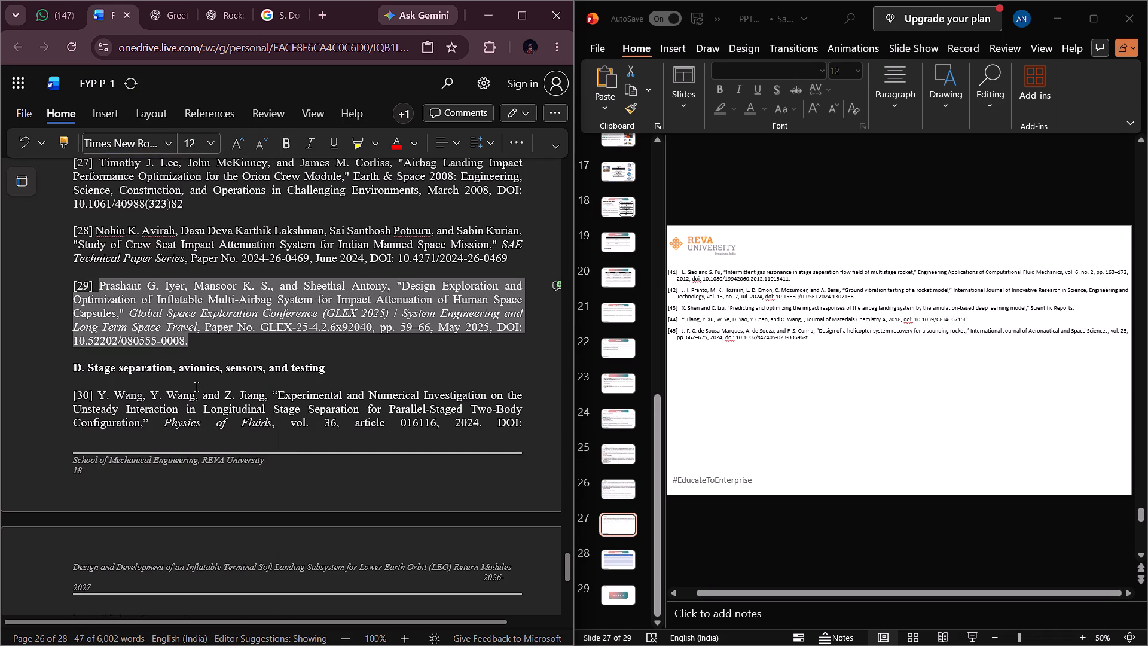
click(206, 348)
Look through the reference entries [30] to [40] for remaining placeholders and check who else has the document open.
scroll(251, 378, down, 2)
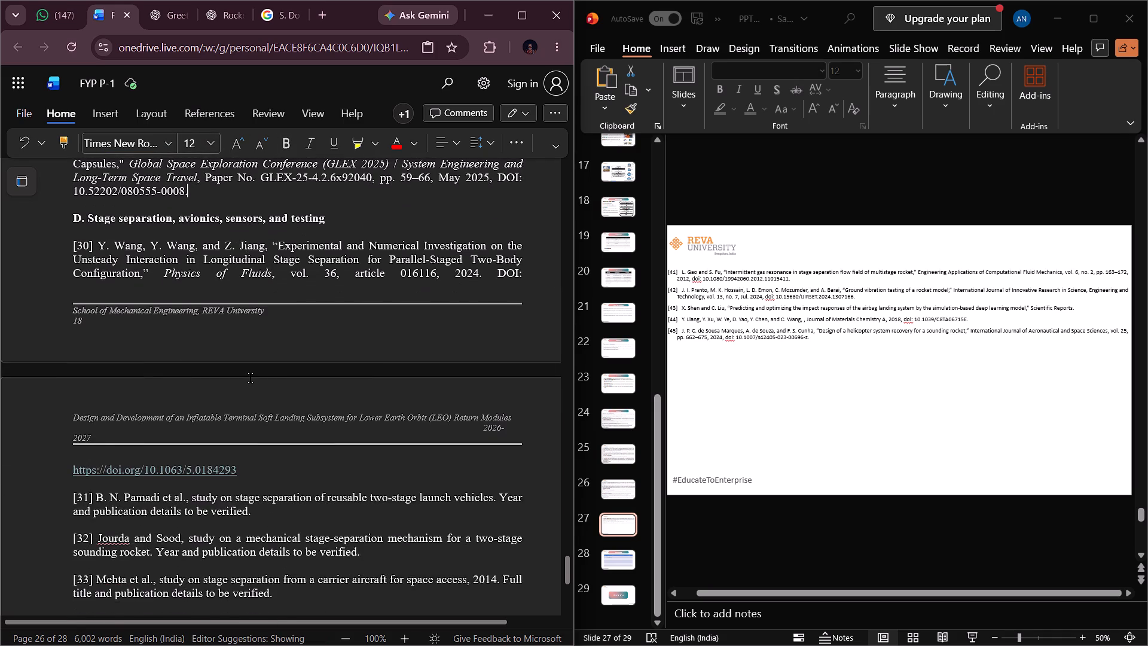
scroll(238, 393, down, 2)
scroll(252, 460, down, 1)
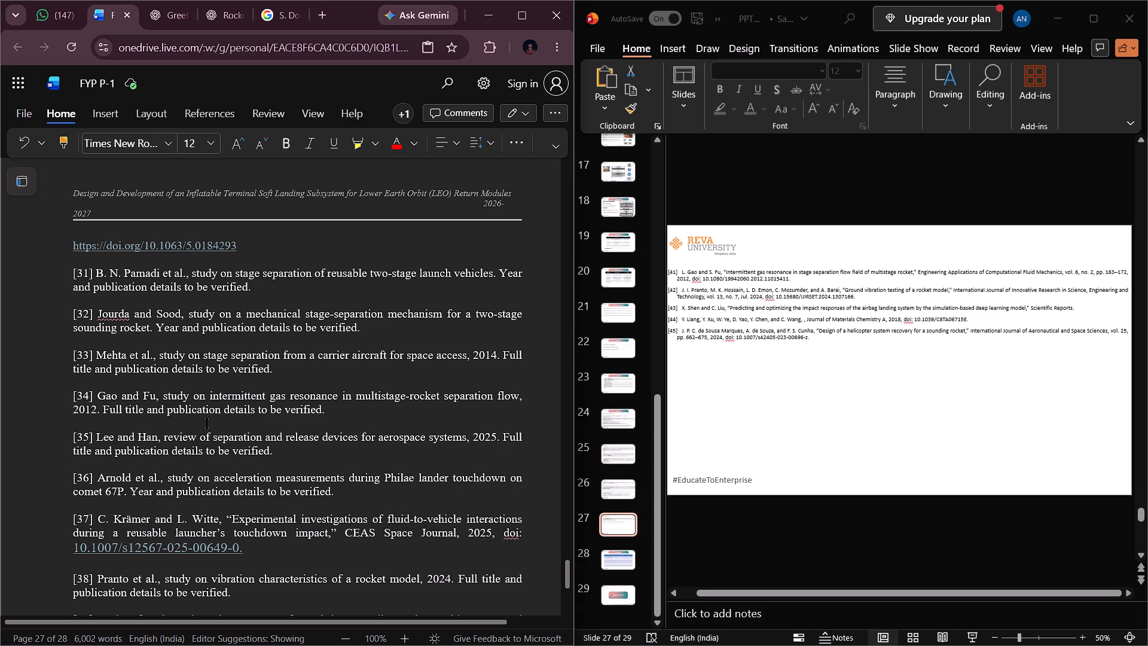
scroll(204, 423, down, 6)
scroll(204, 423, up, 5)
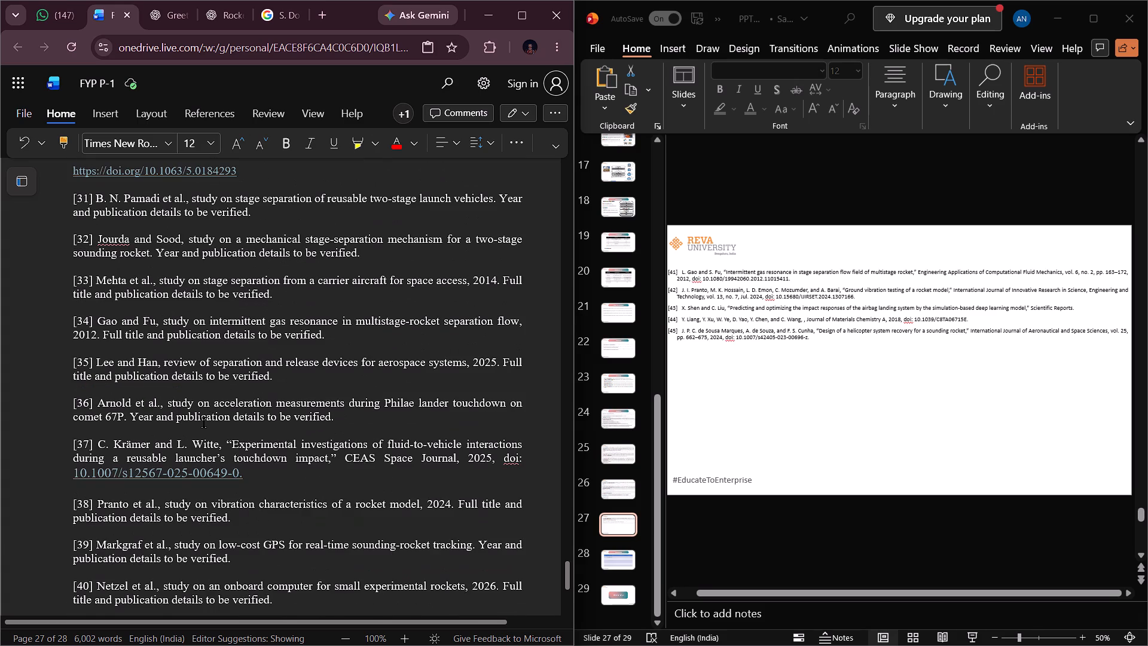
scroll(204, 423, down, 2)
scroll(204, 423, up, 5)
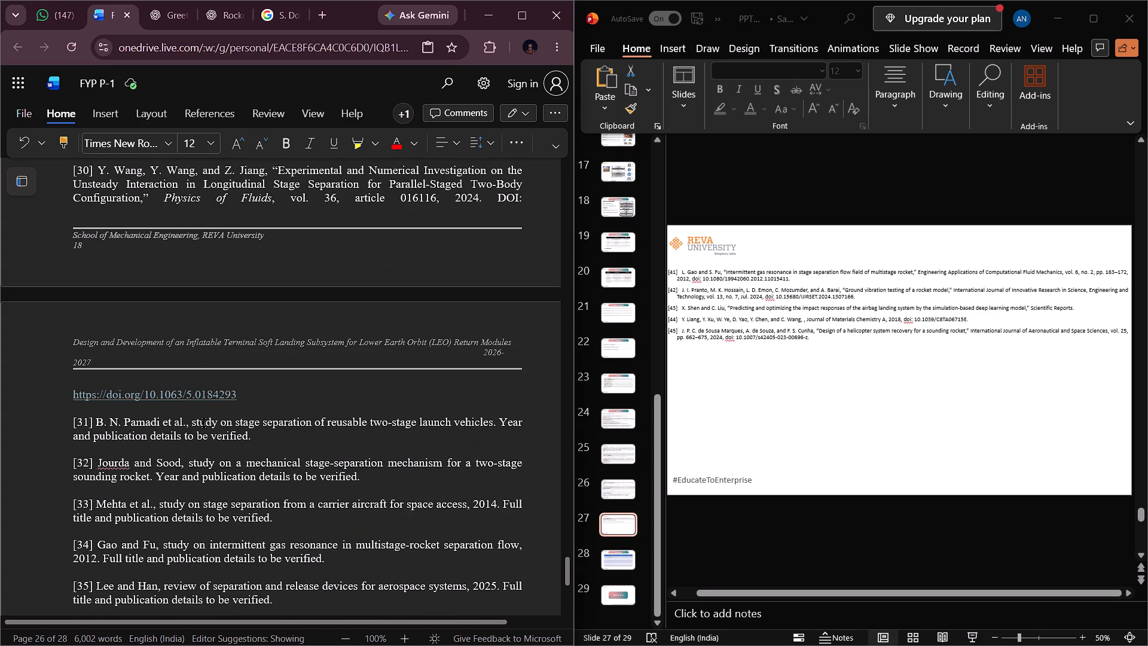
scroll(204, 423, up, 7)
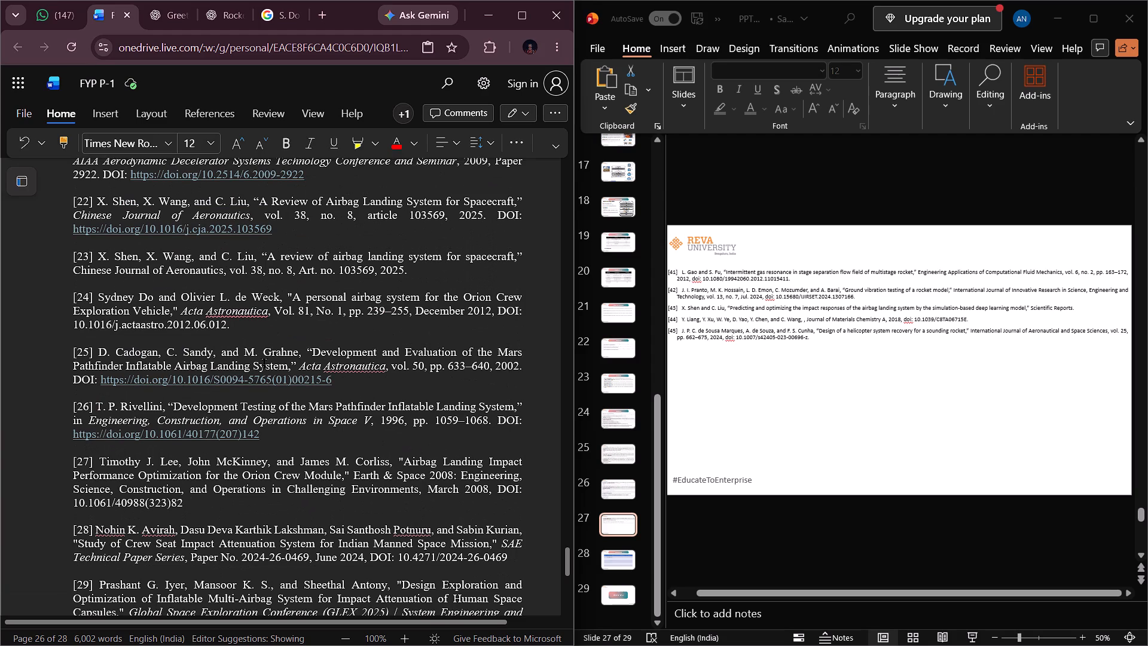
click(401, 117)
click(401, 117)
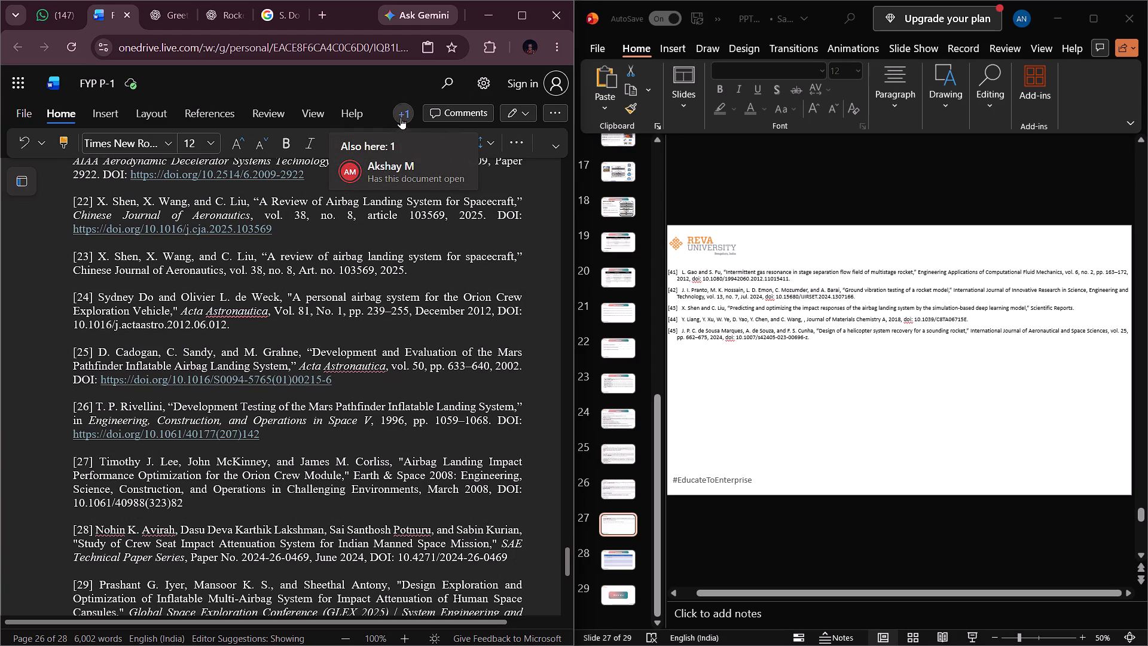
Delete the blank lines above the heading "C. Inflatable recovery and impact attenuation" so it directly follows reference [20].
scroll(237, 394, up, 3)
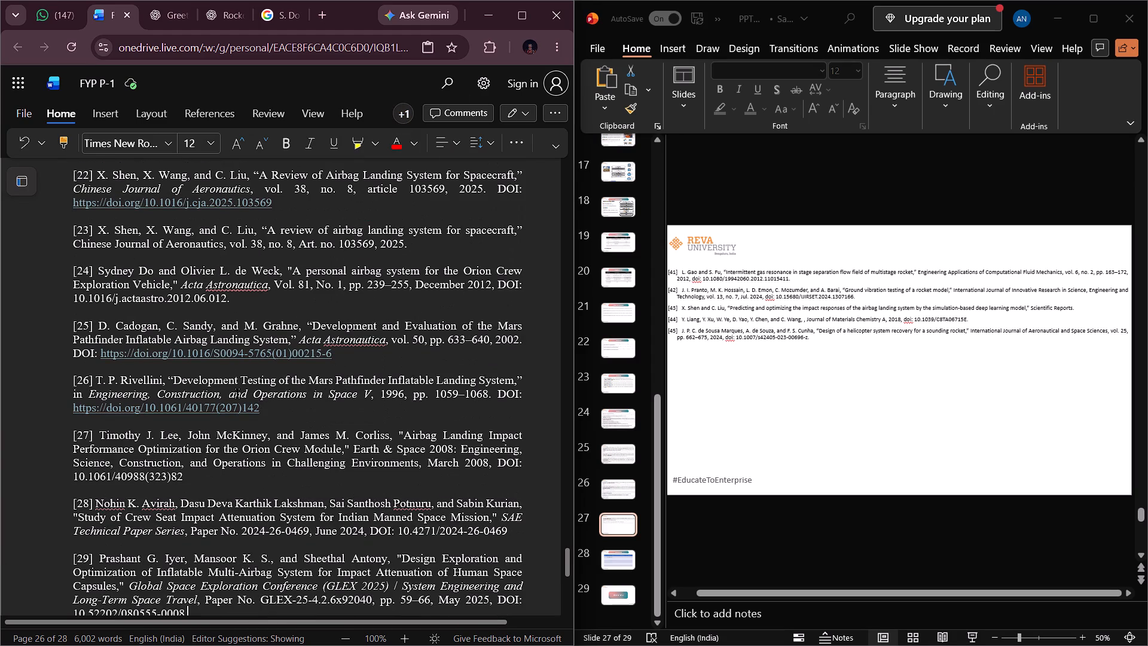
scroll(237, 394, up, 5)
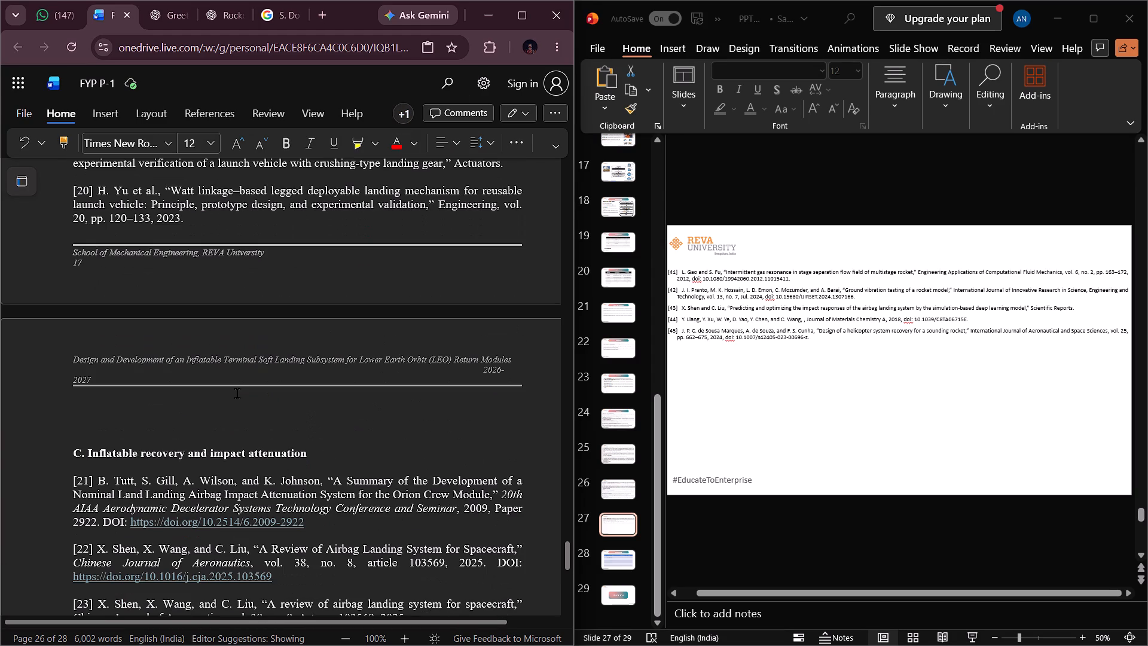
scroll(237, 394, up, 5)
scroll(237, 394, down, 6)
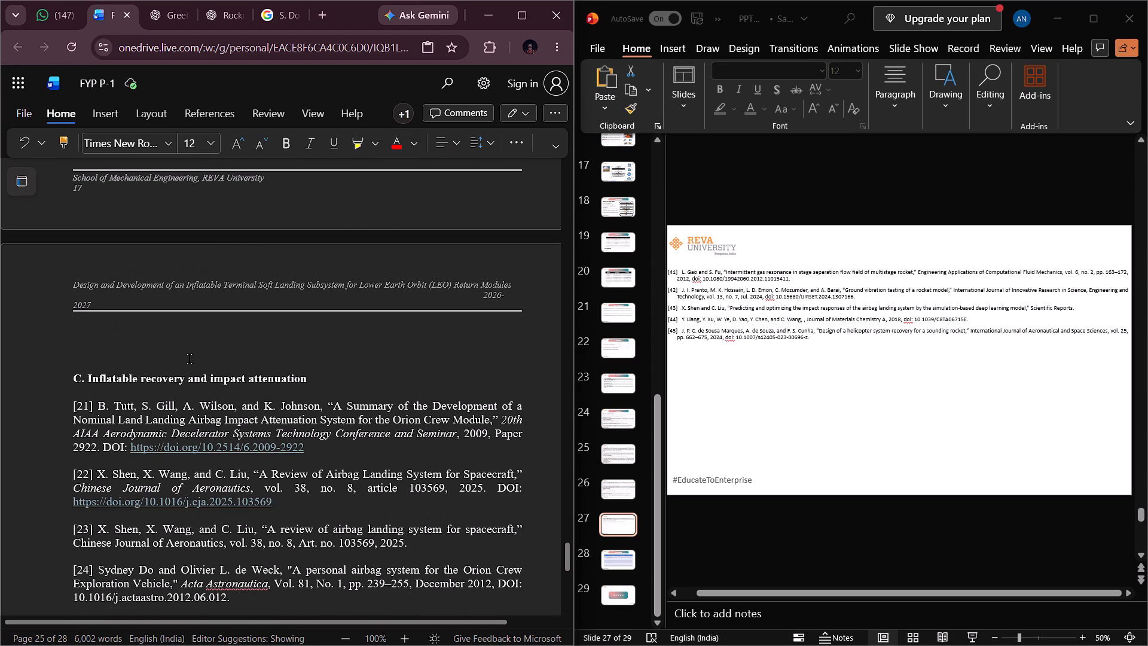
click(190, 359)
key(BackSpace)
key(BackSpace)
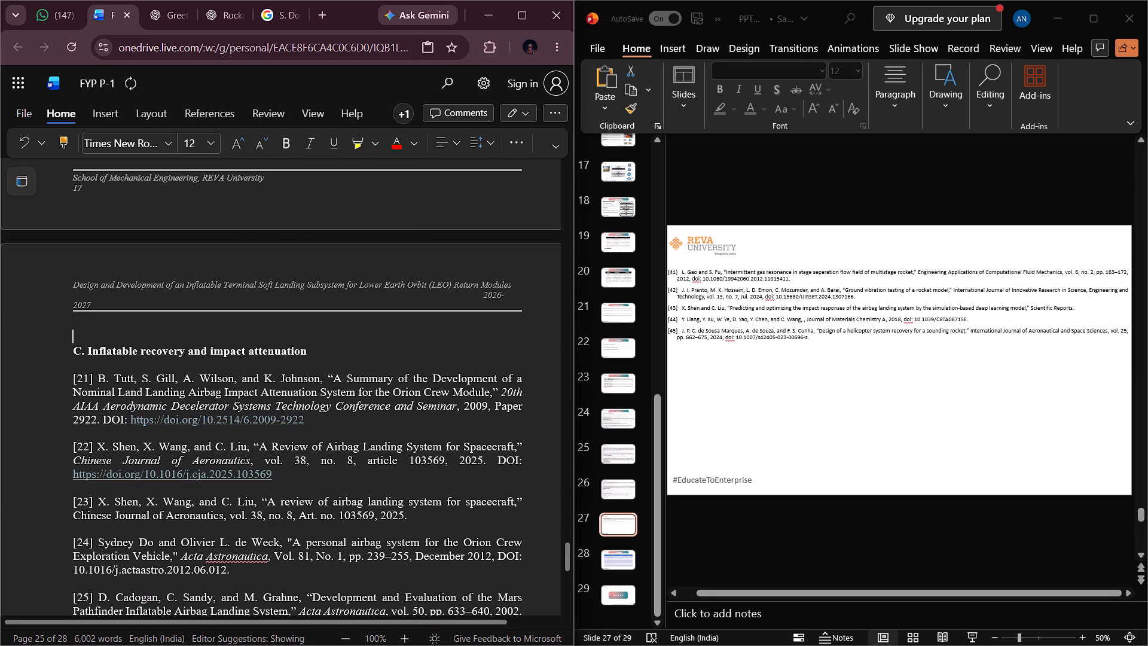
key(BackSpace)
Delete the extra blank lines between the SDG table and the REFERENCES heading.
scroll(200, 350, up, 9)
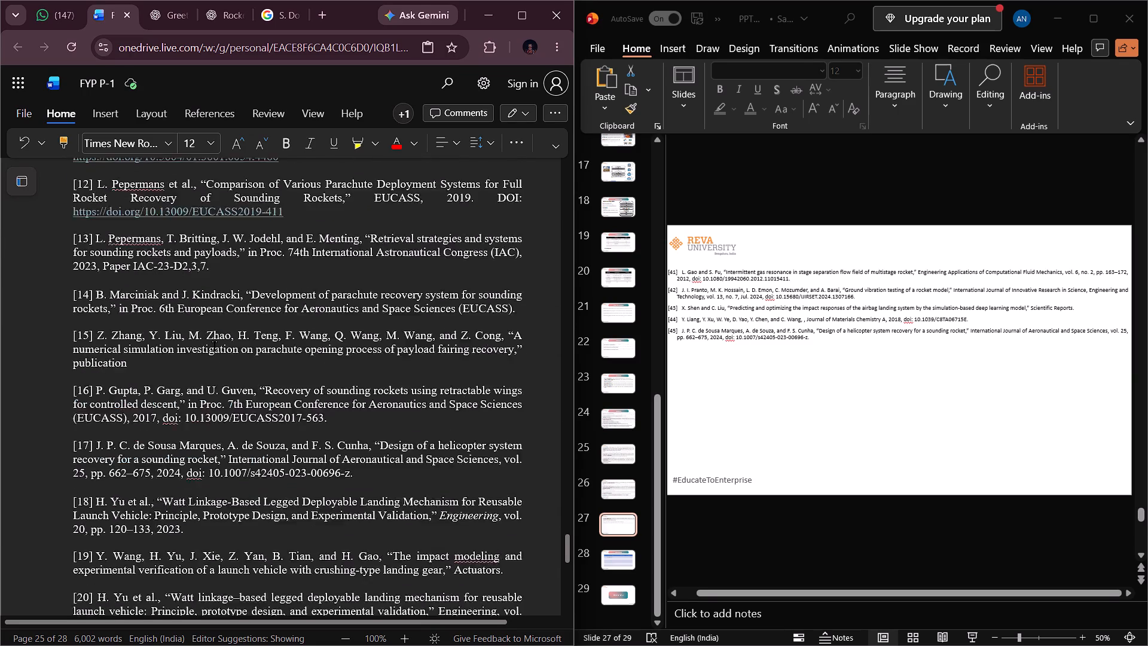
scroll(215, 382, up, 12)
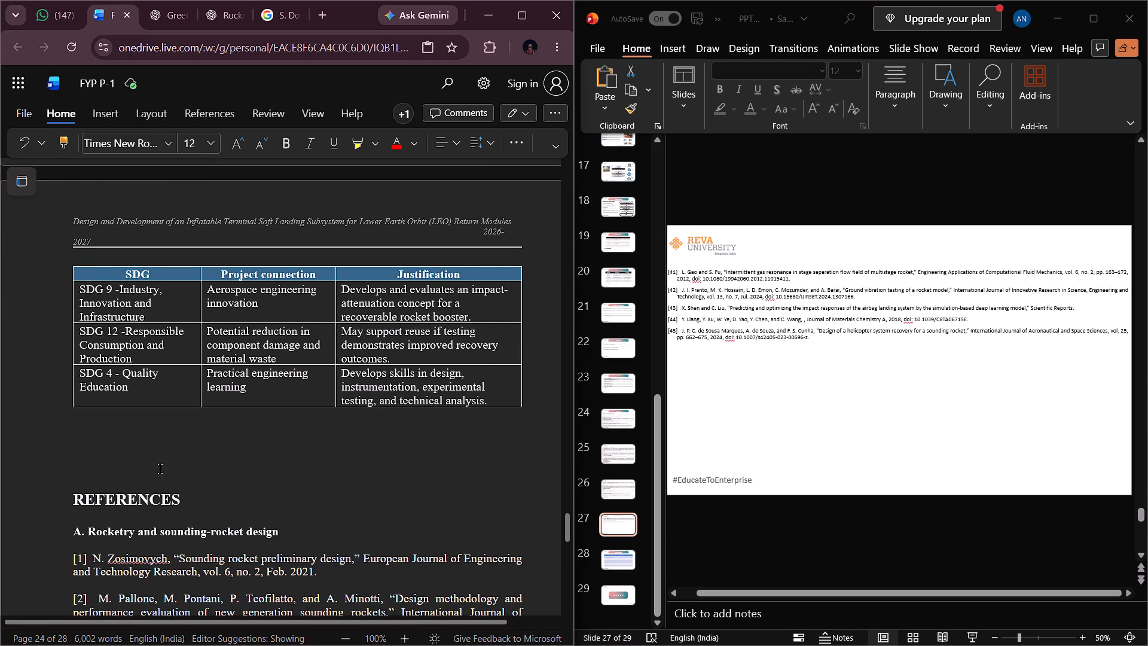
click(160, 467)
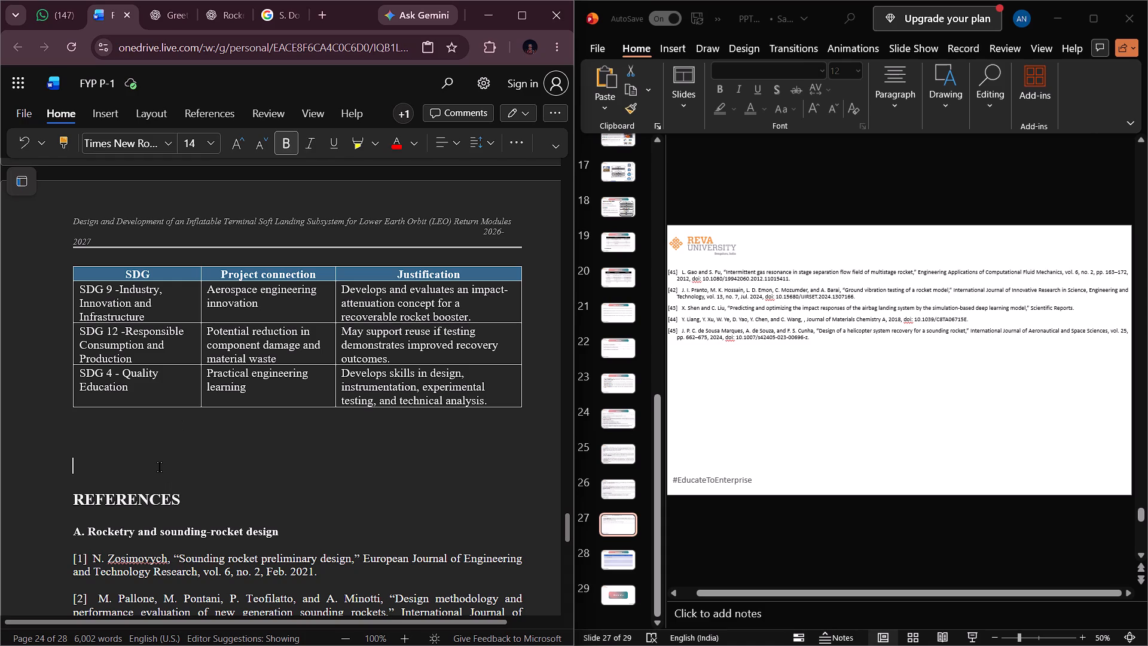
key(BackSpace)
key(BackSpace)
key(BackSpace)
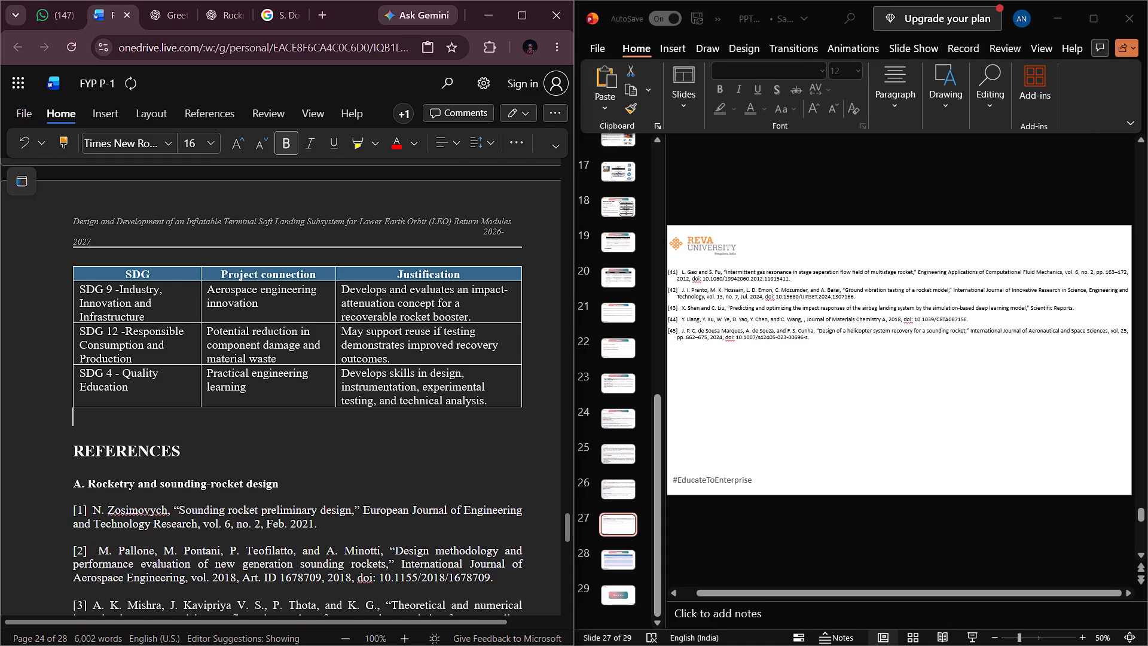
Copy the placeholder texts of references [38] to [40] and submit them together to the Google AI chat to find their publication details.
scroll(158, 474, down, 18)
scroll(149, 436, down, 4)
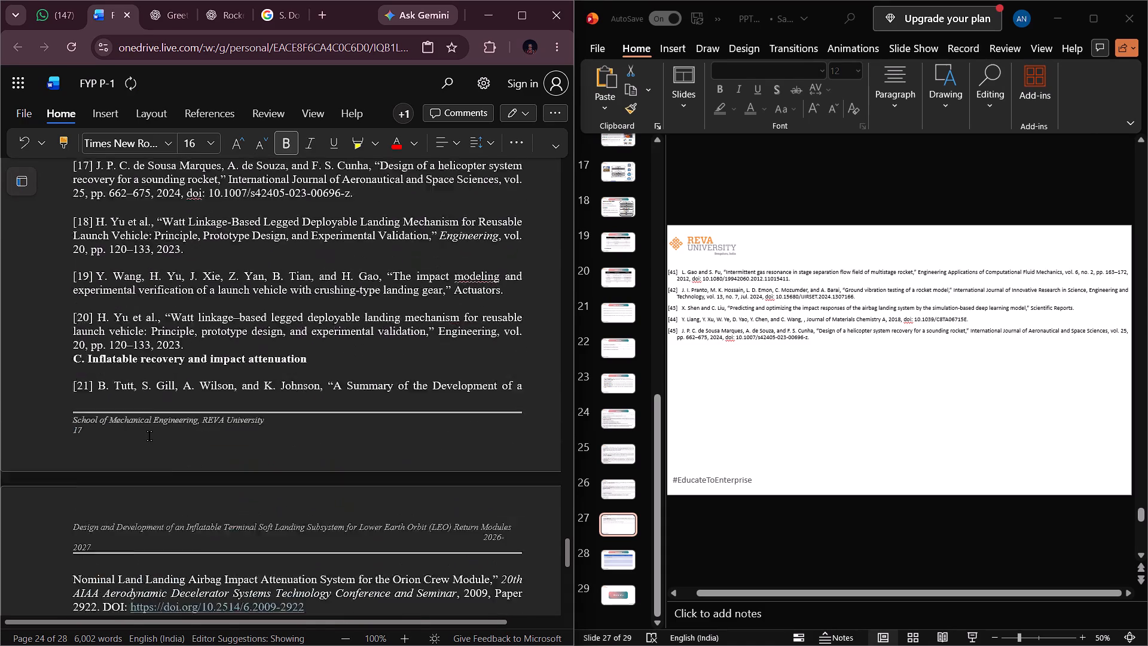
scroll(149, 436, down, 17)
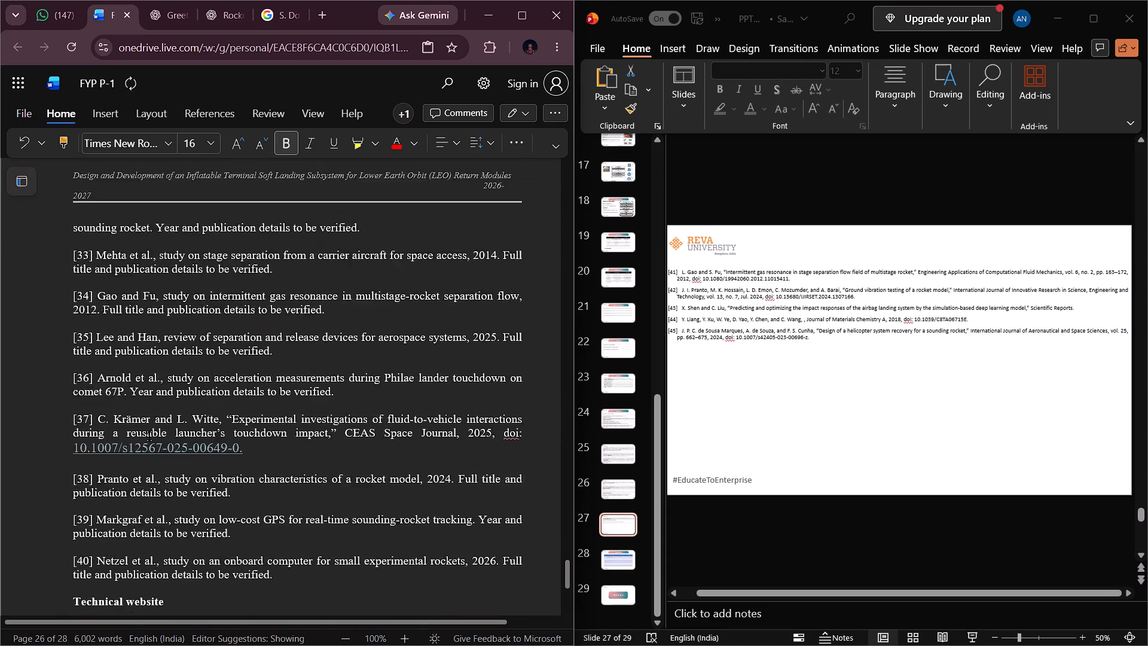
scroll(149, 436, down, 5)
scroll(149, 436, up, 6)
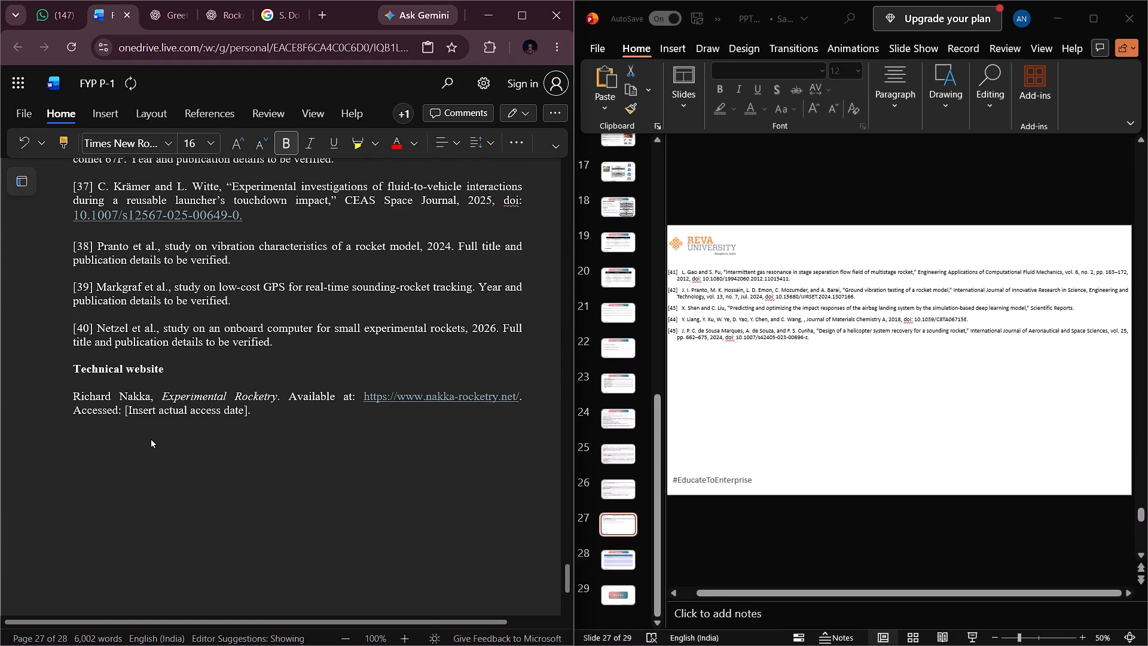
scroll(151, 438, up, 2)
drag(297, 489, 176, 429)
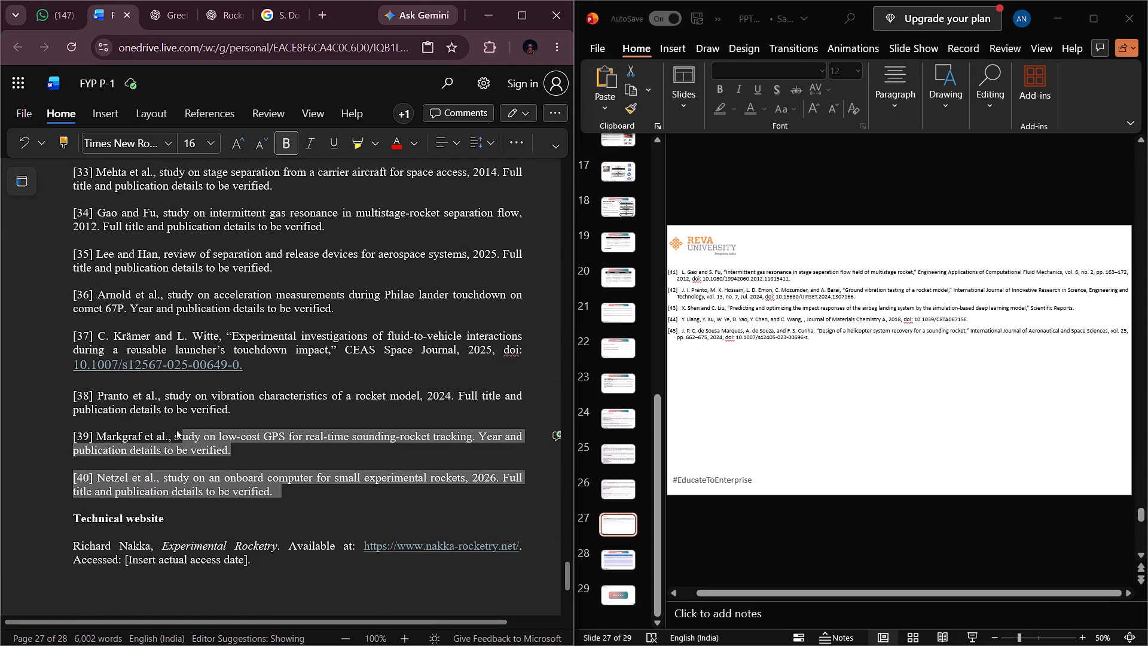
drag(176, 429, 100, 398)
right_click(125, 397)
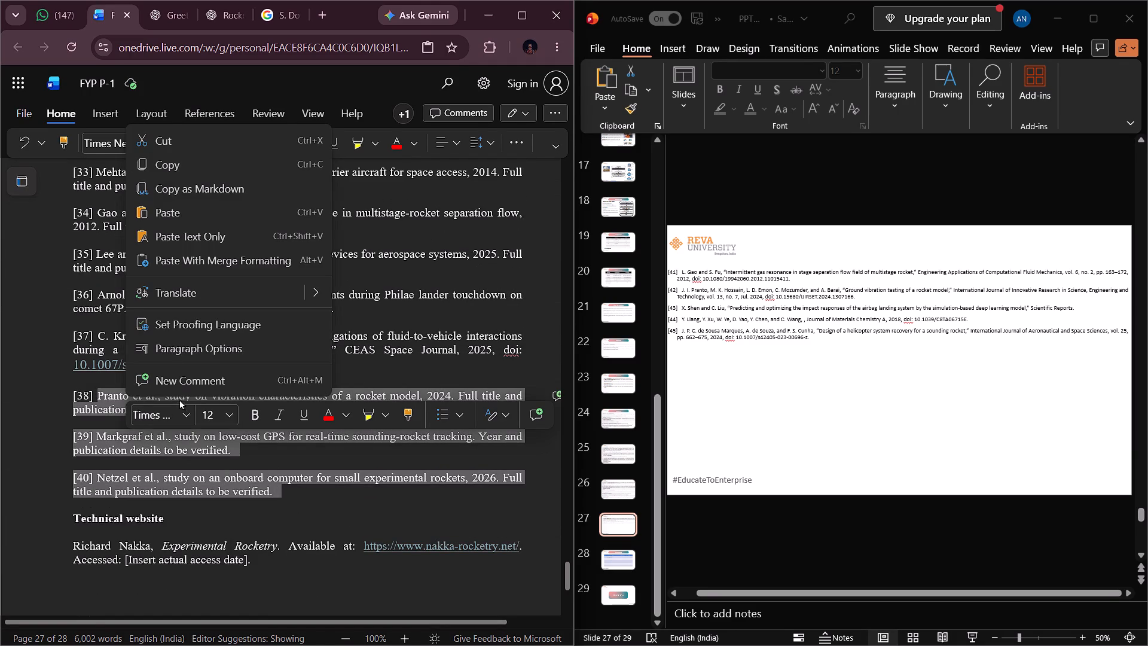
click(178, 166)
scroll(166, 438, up, 2)
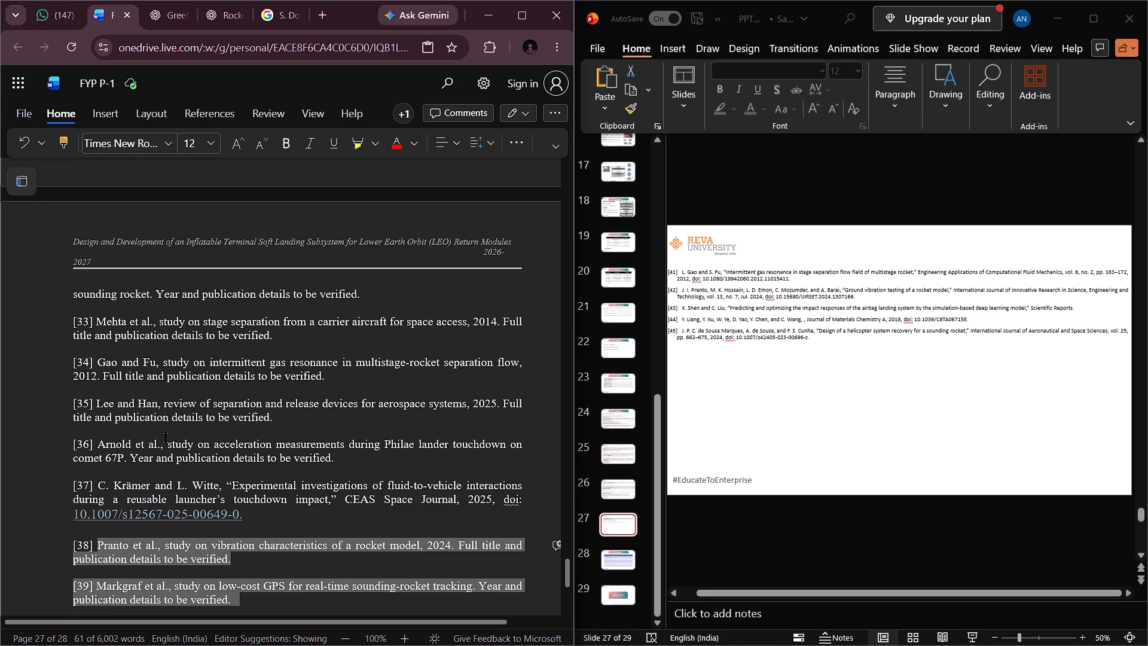
scroll(174, 465, up, 3)
click(282, 7)
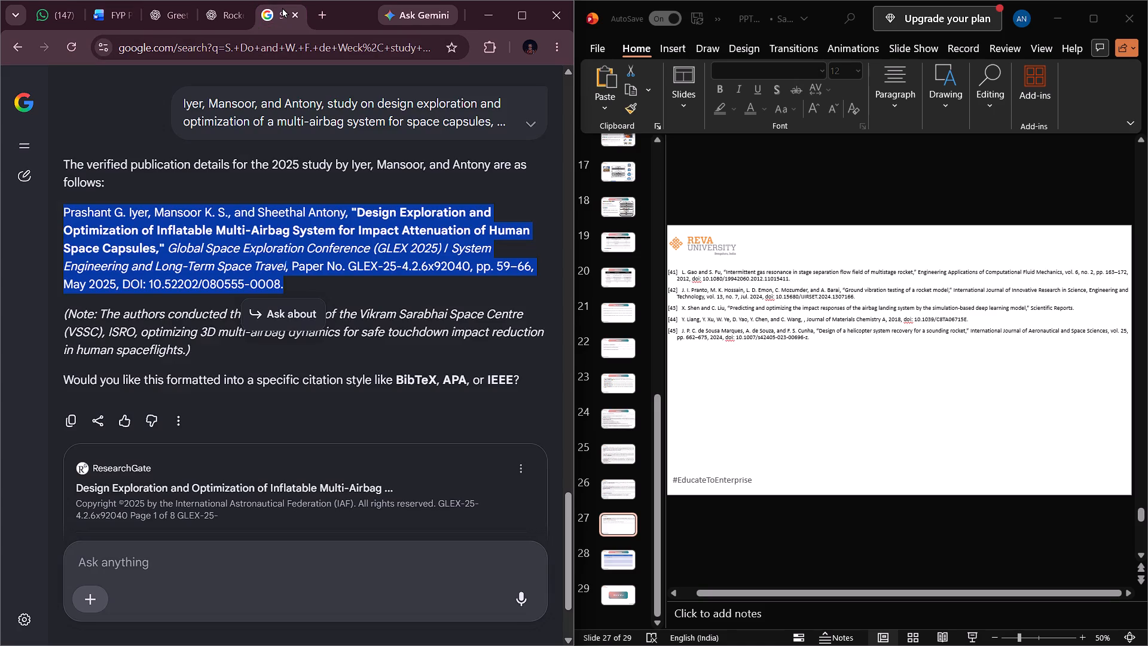
click(127, 570)
right_click(127, 570)
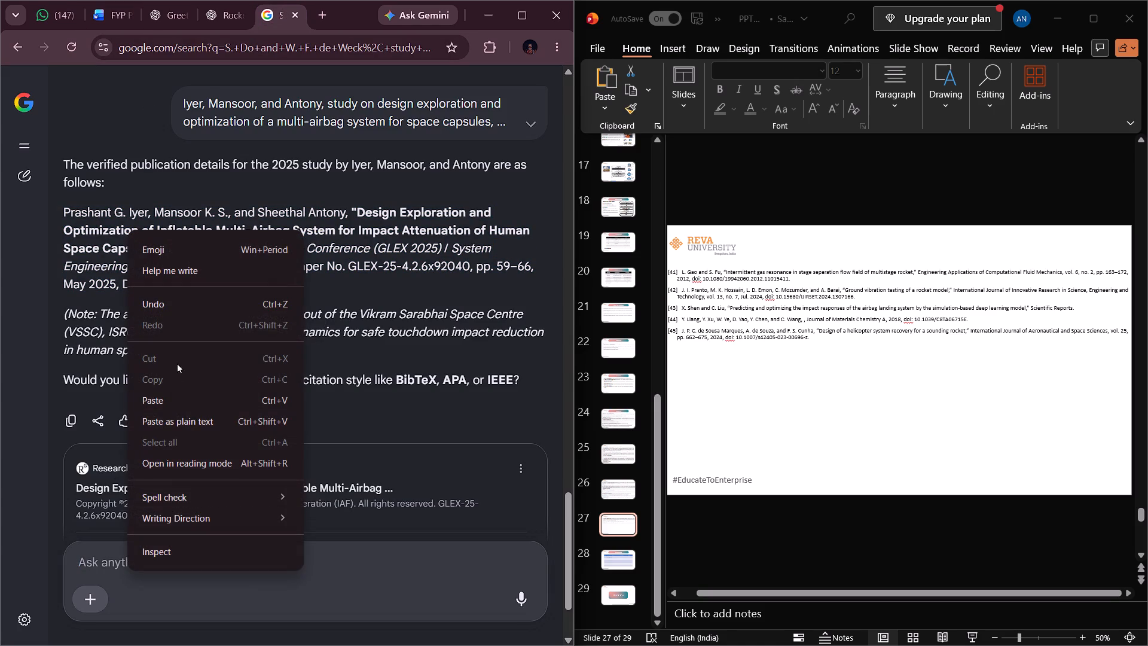
click(169, 410)
click(530, 596)
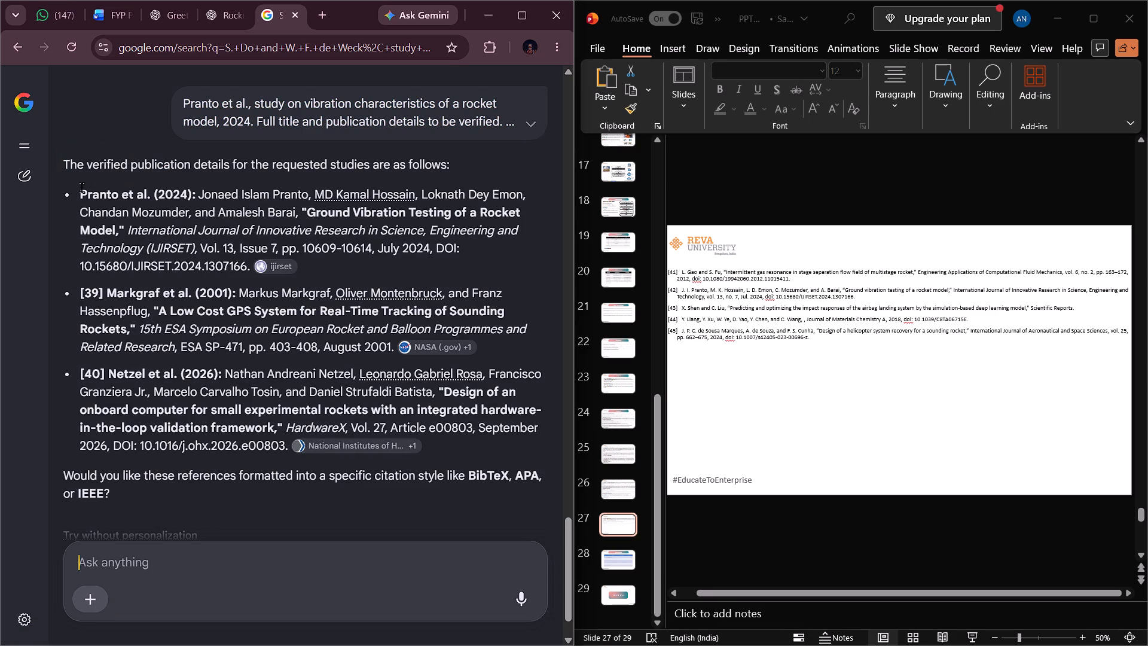
Replace reference [38]'s placeholder with the AI answer's citation for "Ground Vibration Testing of a Rocket Model".
drag(82, 188, 249, 264)
right_click(225, 259)
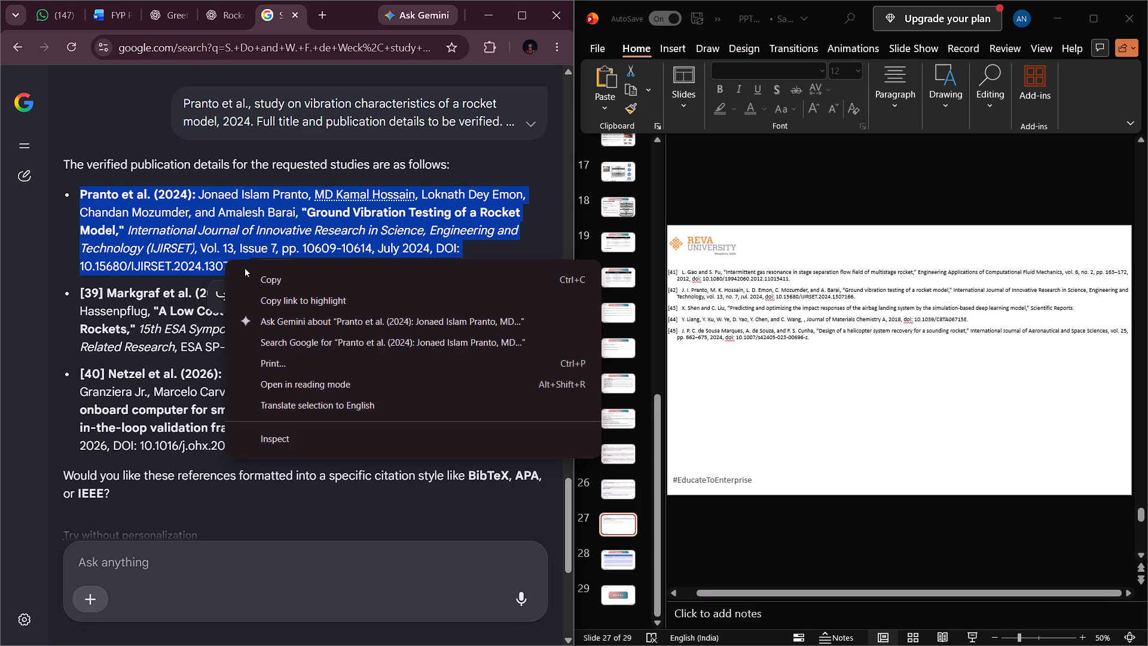
click(257, 272)
click(102, 18)
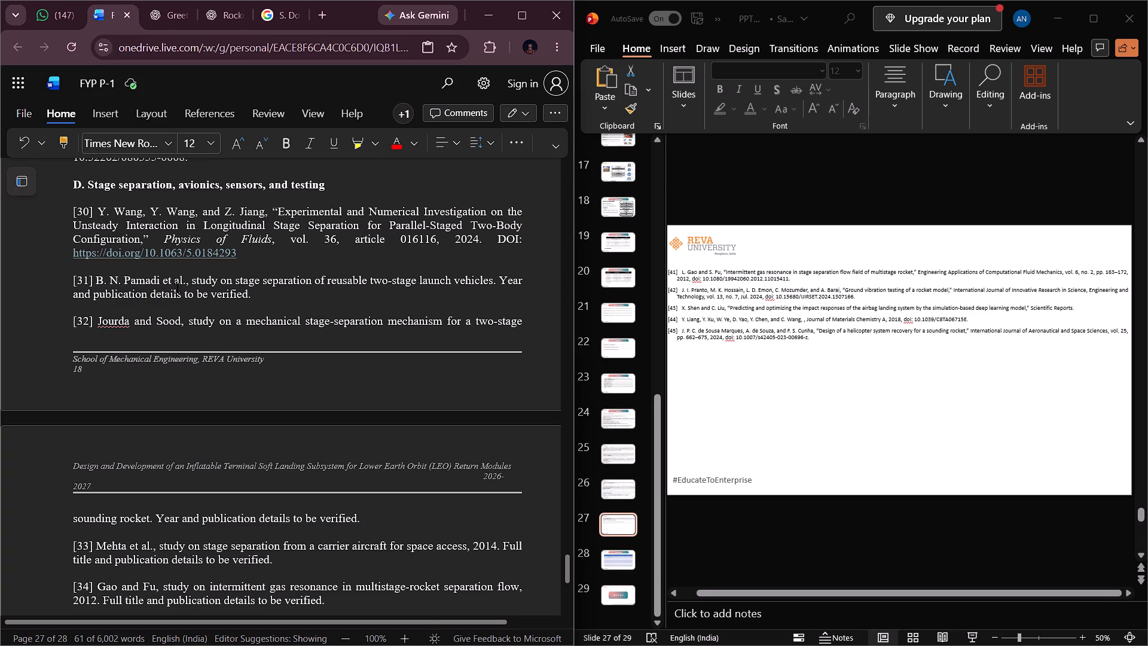
scroll(216, 366, down, 7)
click(213, 251)
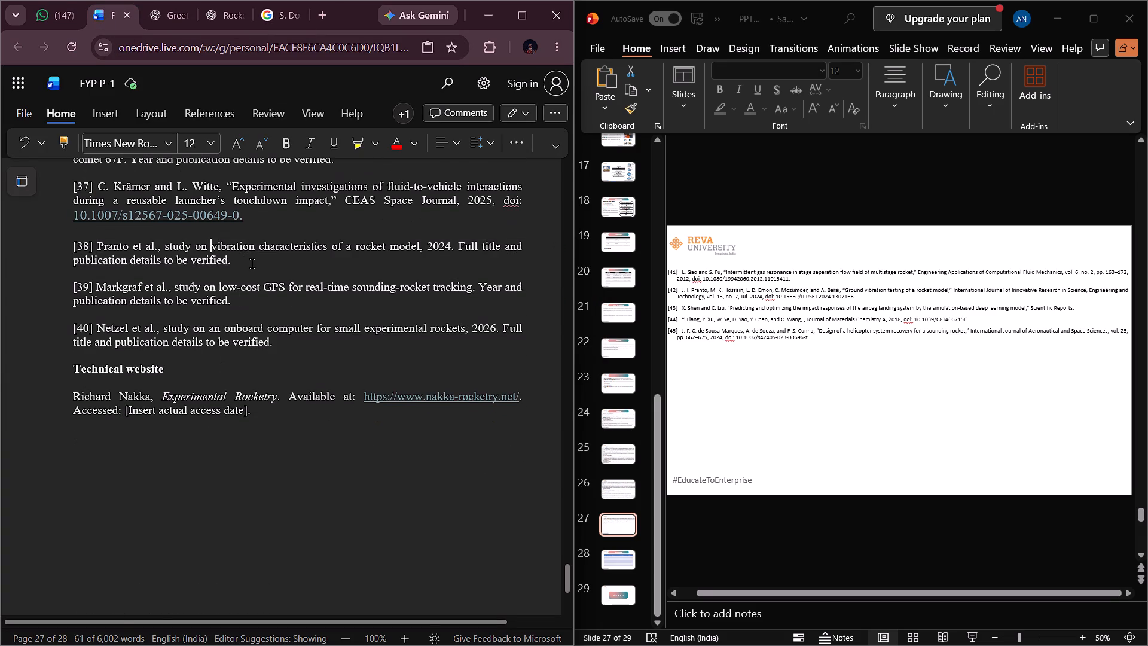
drag(250, 264, 99, 242)
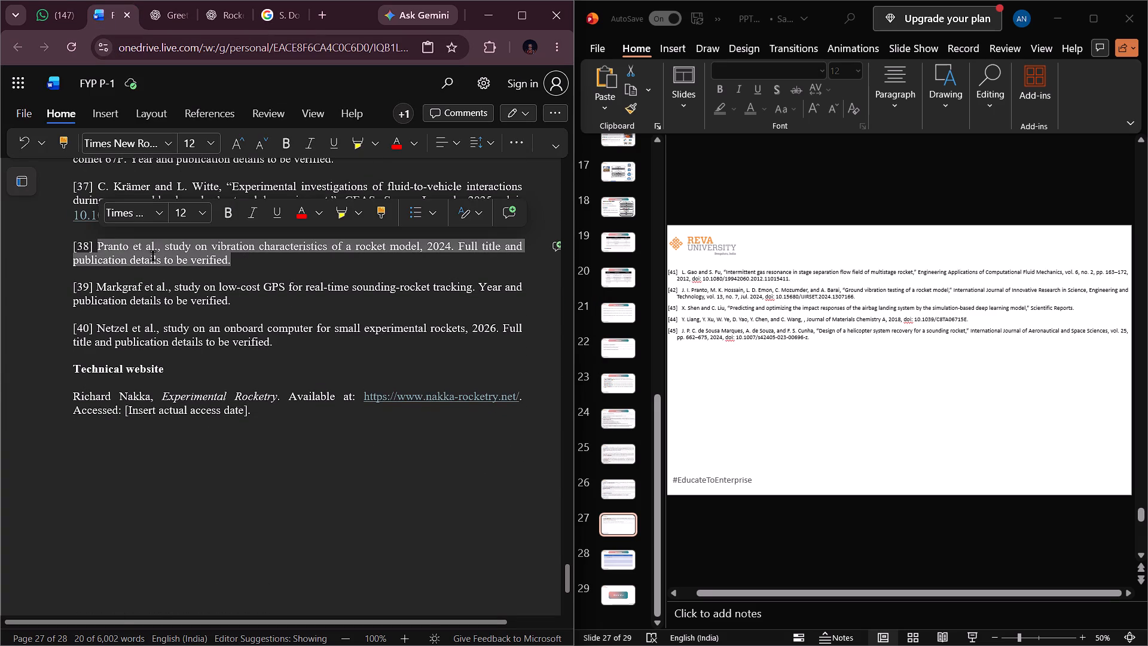
key(ctrl+v)
Replace reference [39]'s placeholder with the AI answer's citation for "A Low Cost GPS System for Real-Time Tracking of Sounding Rockets".
click(272, 10)
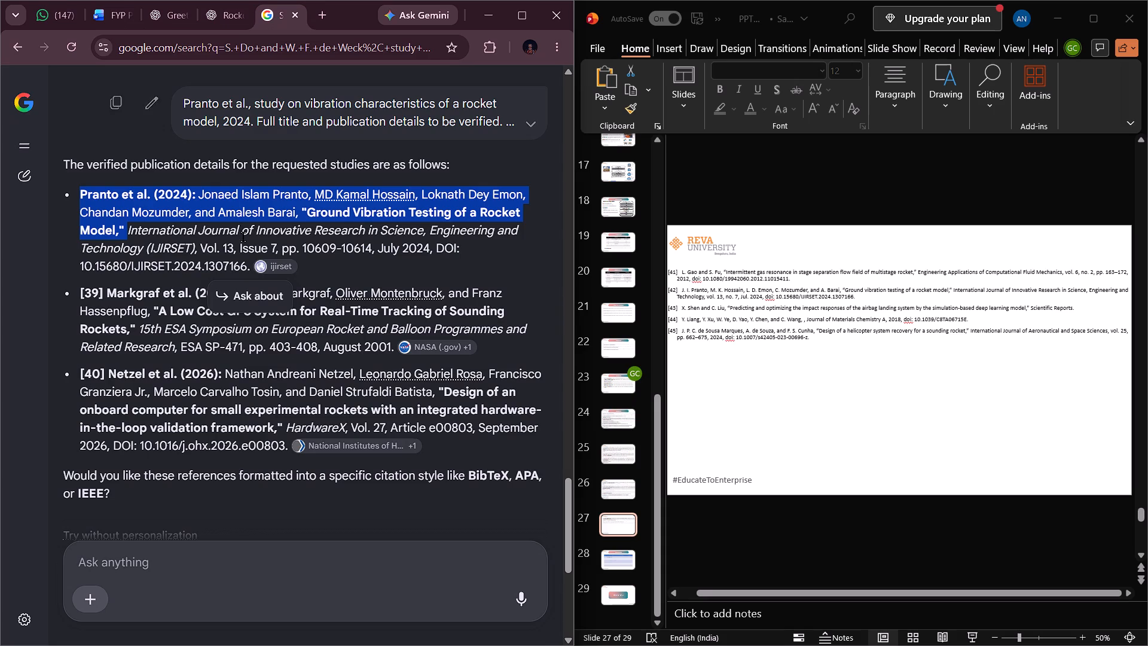
click(178, 264)
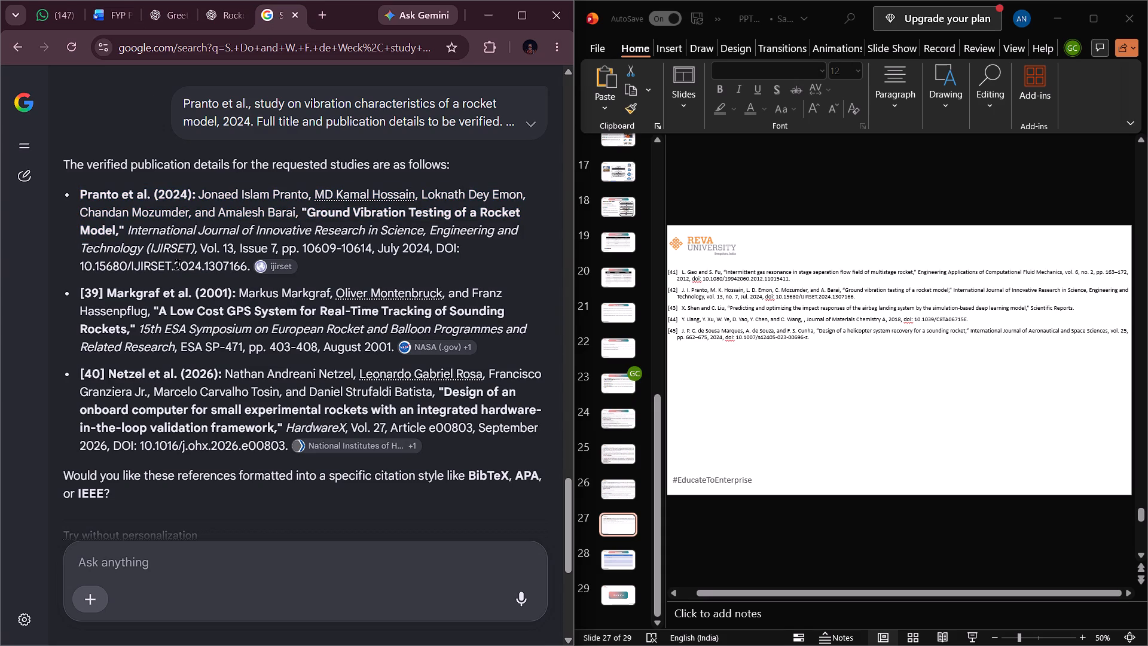
click(115, 12)
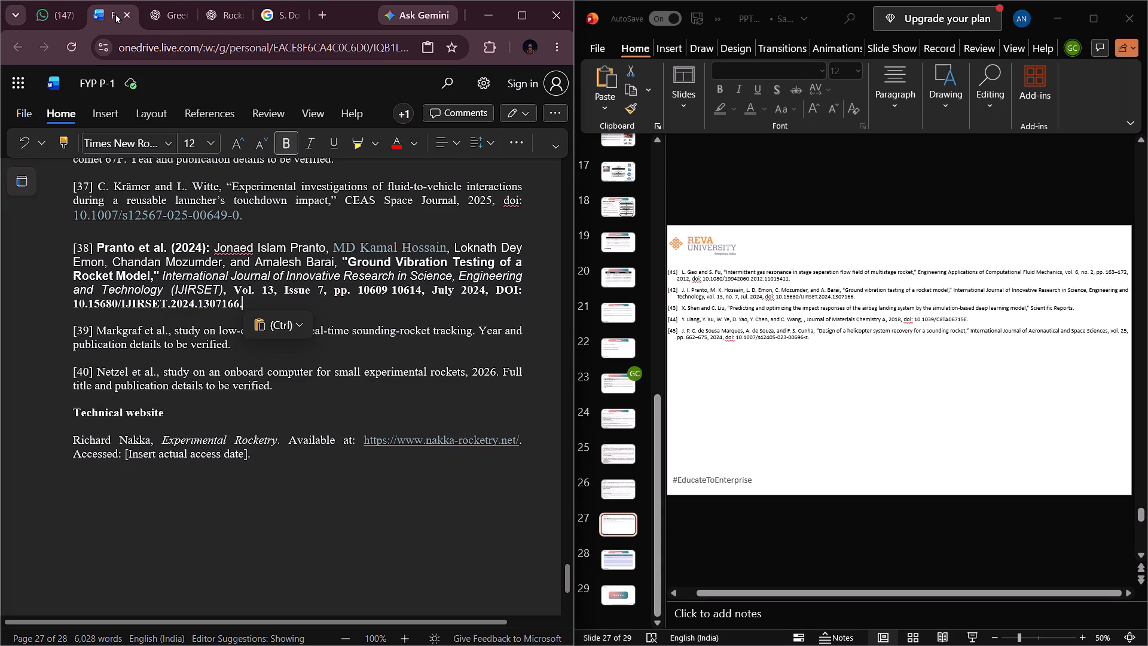
click(262, 21)
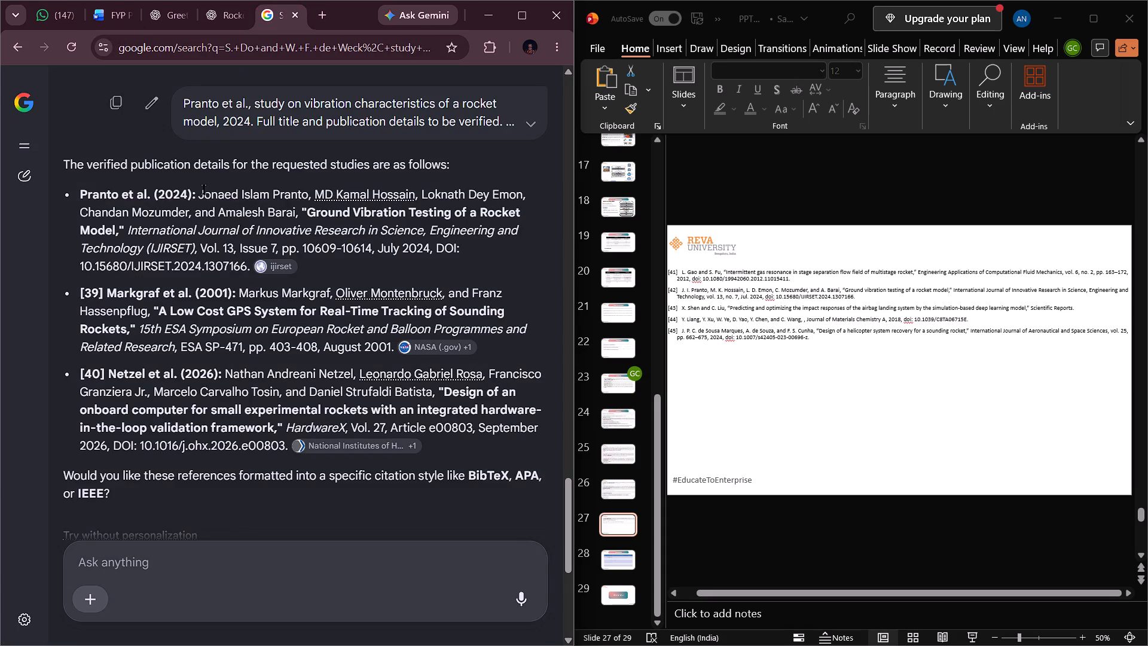
drag(109, 289, 109, 288)
drag(109, 288, 393, 346)
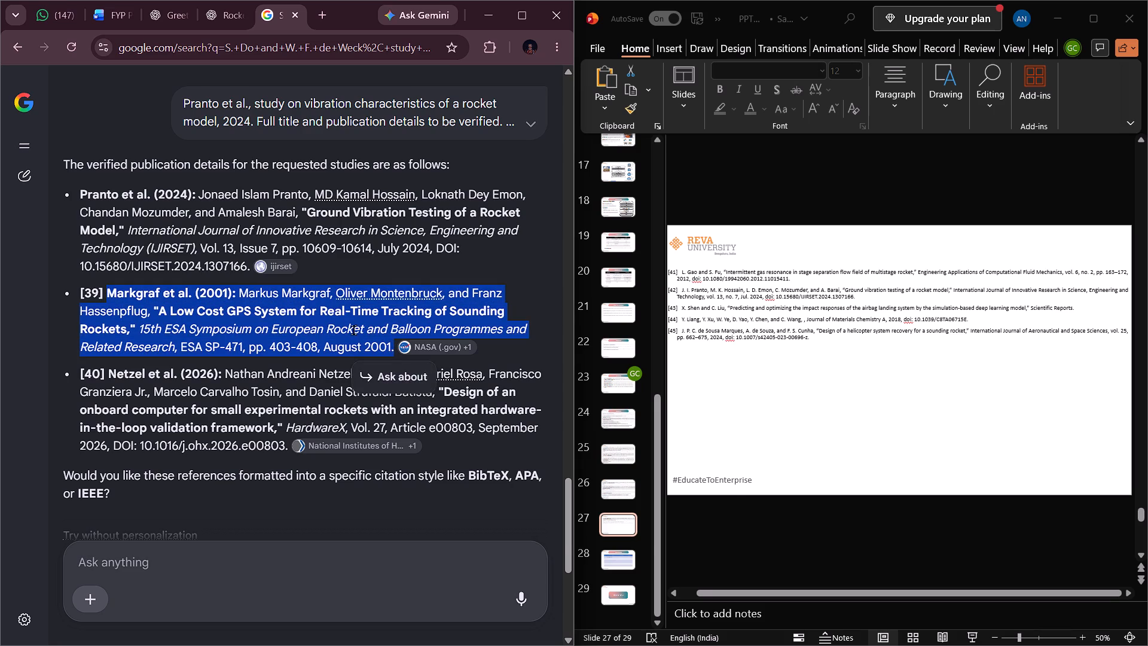
right_click(354, 330)
click(402, 351)
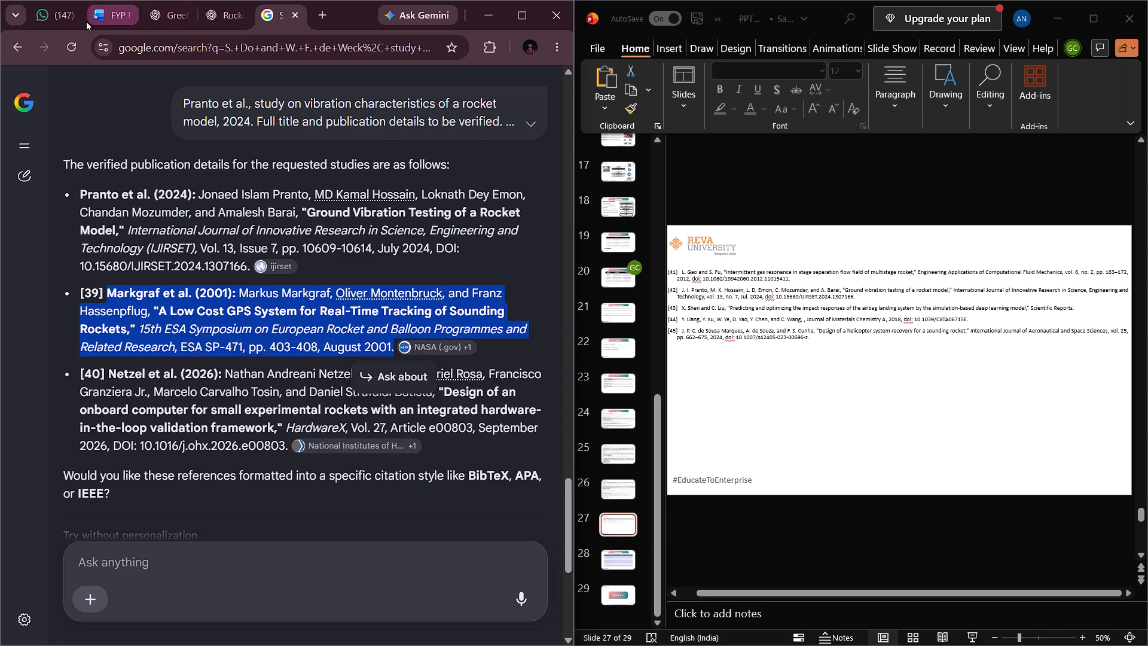
click(86, 20)
click(182, 368)
drag(239, 349, 143, 331)
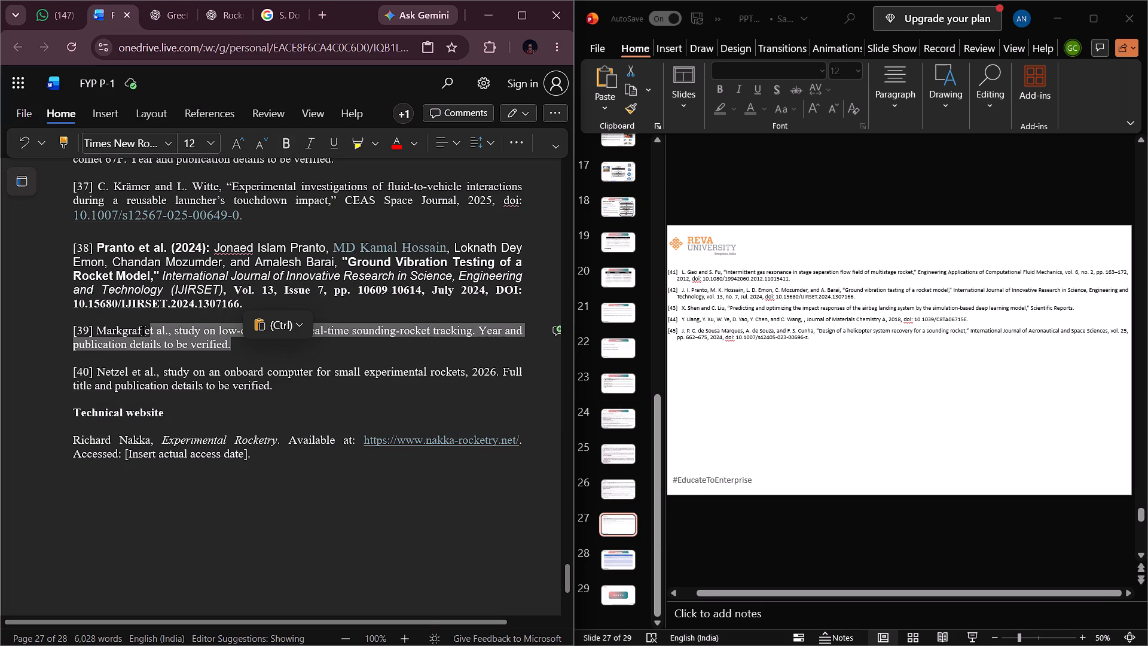
drag(143, 331, 100, 337)
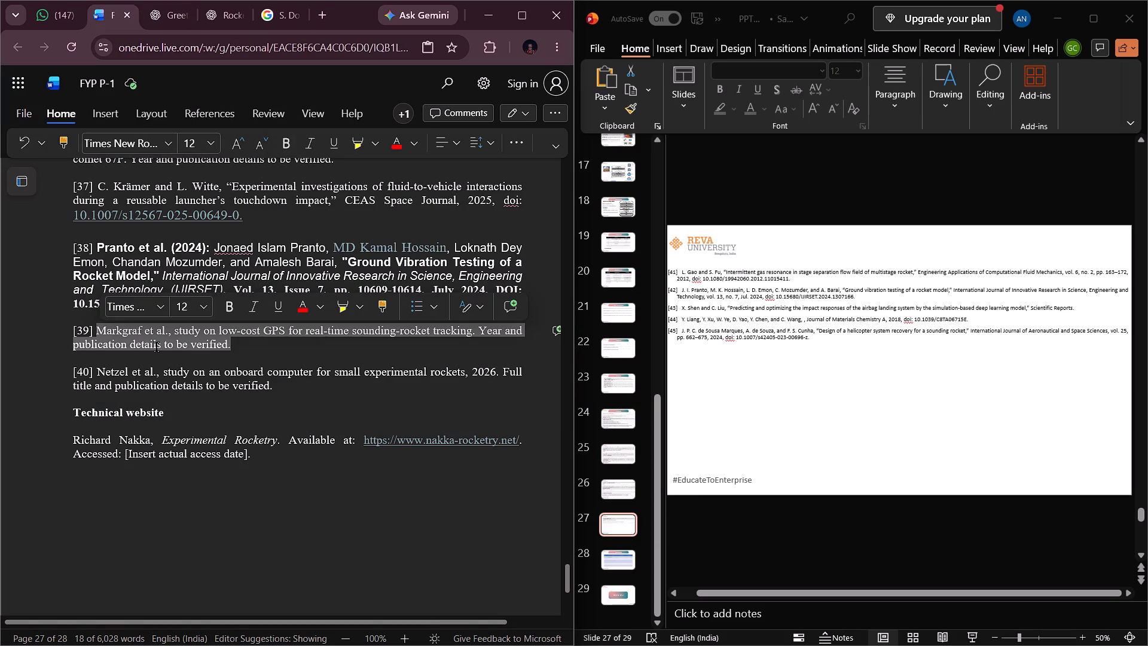
key(ctrl+v)
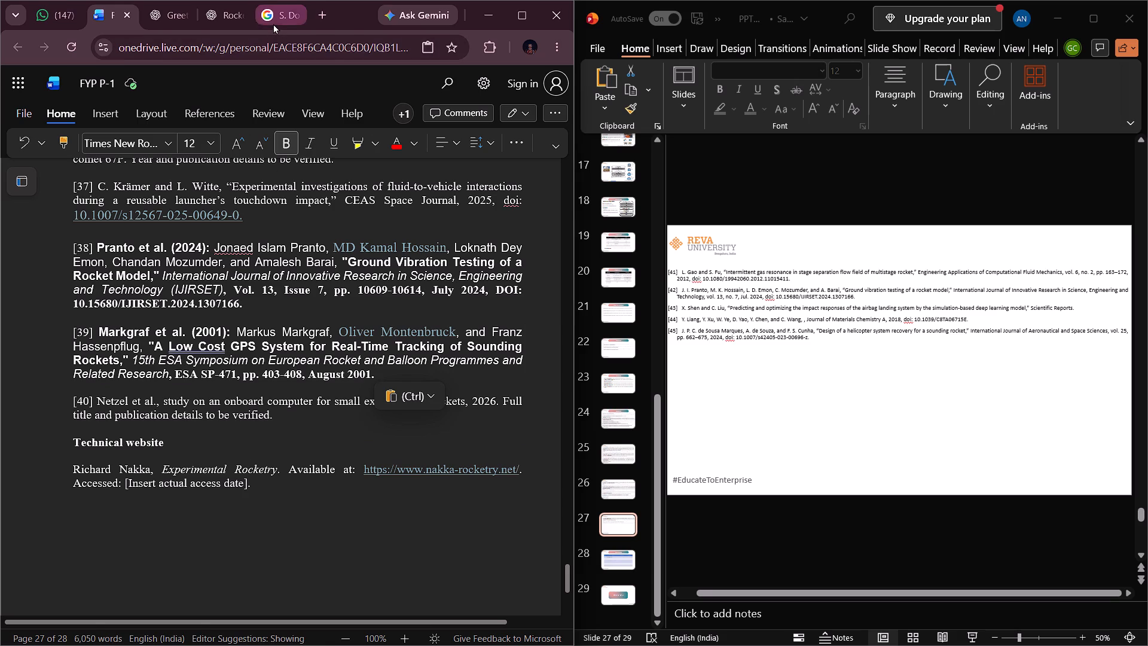
Replace reference [40]'s placeholder with the AI answer's HardwareX citation for the onboard computer for small experimental rockets.
click(273, 23)
click(234, 432)
drag(109, 370, 143, 378)
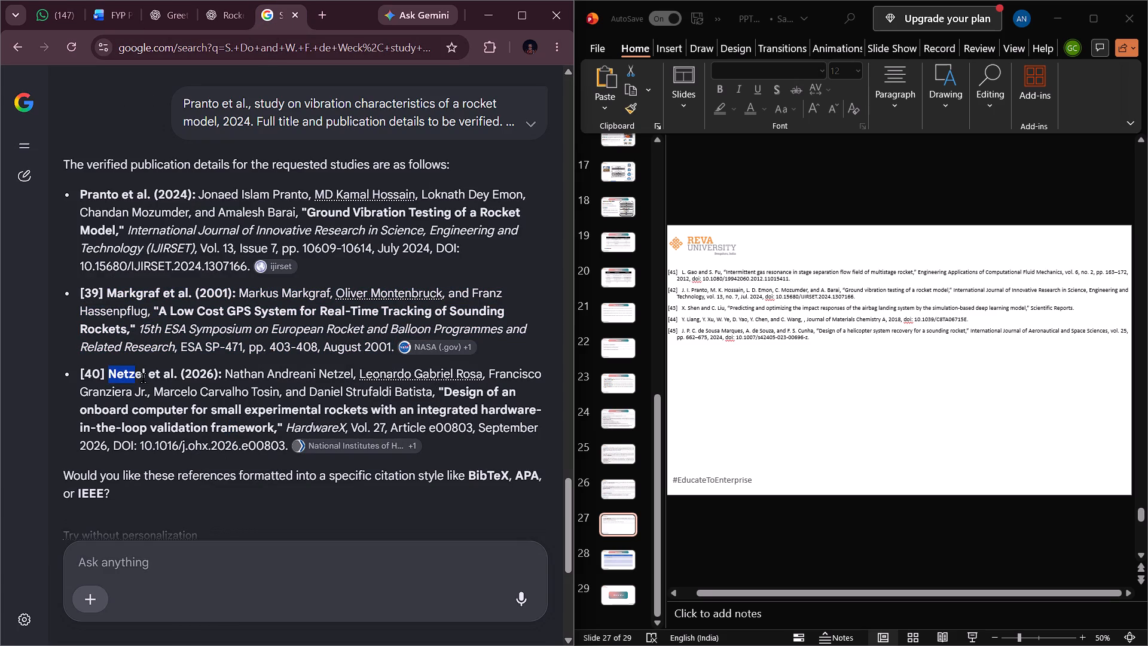
drag(143, 378, 288, 443)
right_click(259, 422)
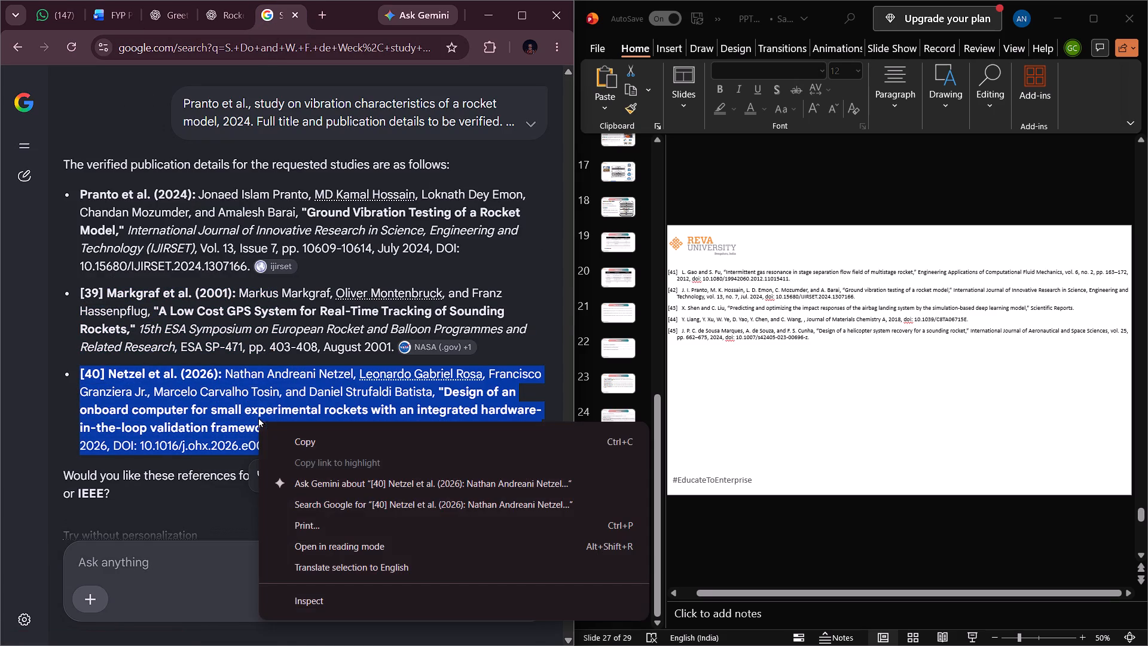
click(299, 444)
click(114, 19)
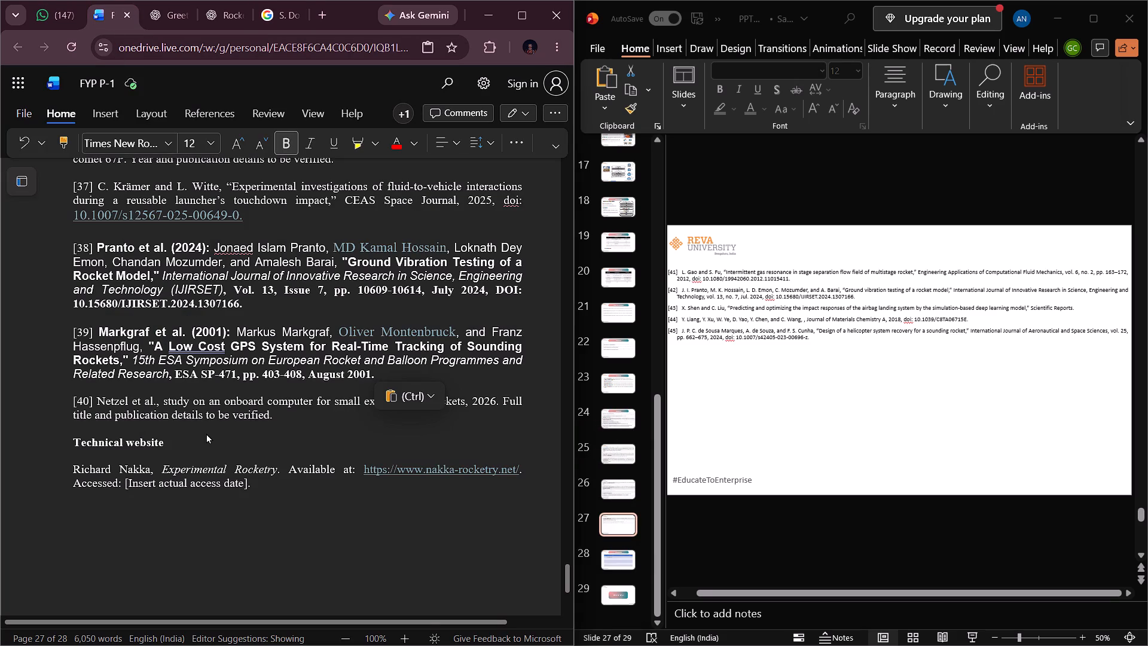
click(205, 431)
drag(274, 422, 101, 403)
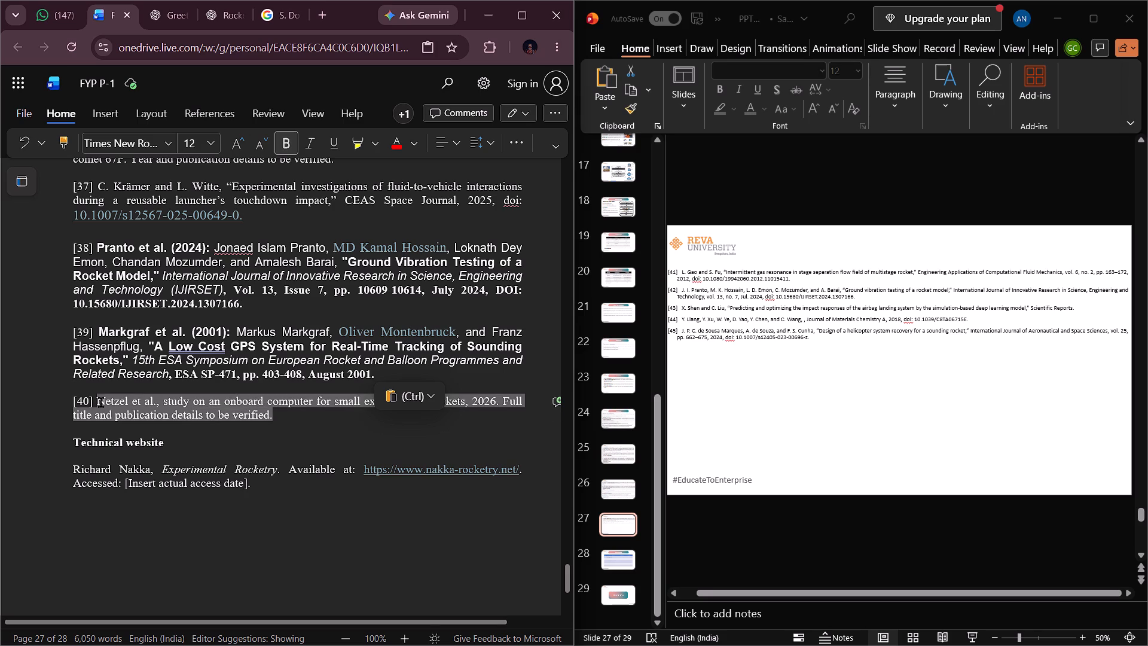
drag(101, 403, 100, 403)
key(ctrl+v)
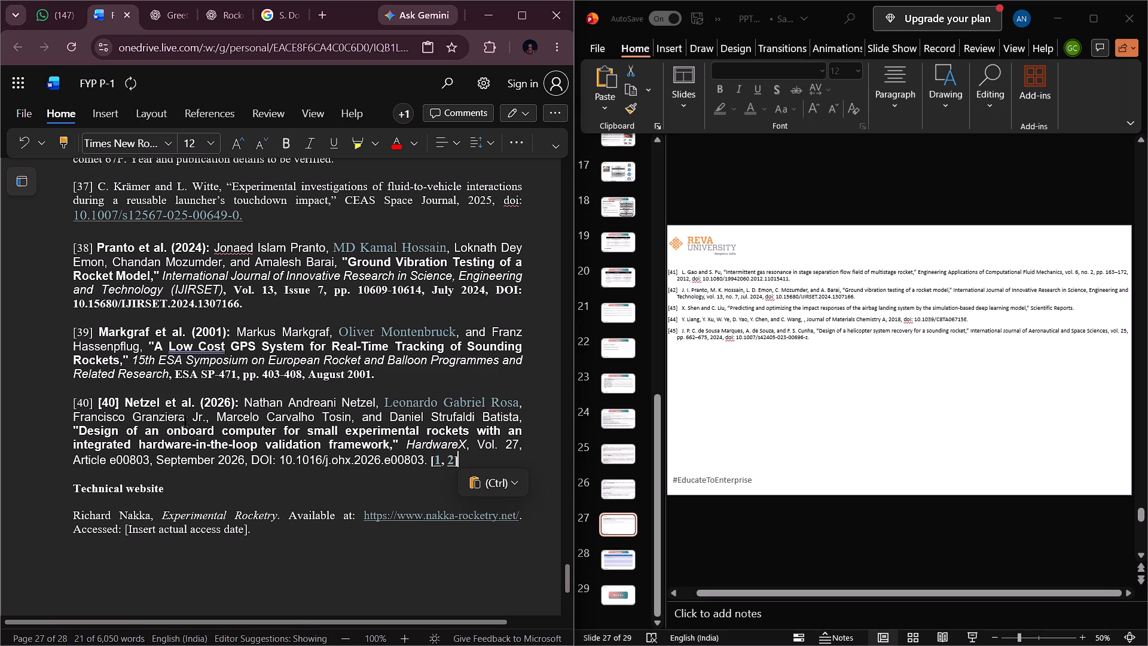
Delete the stray source markers "[1, 2]" after the DOI at the end of reference [40].
click(469, 461)
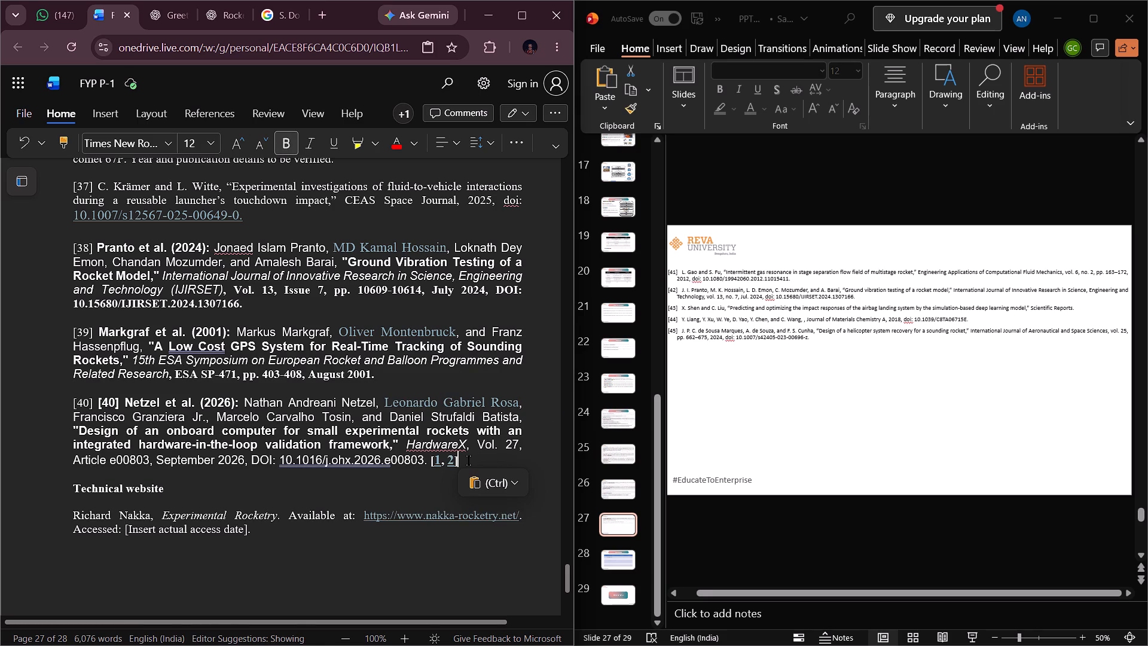
key(BackSpace)
key(BackSpace)
key(BackSpace)
key(BackSpace)
key(BackSpace)
key(BackSpace)
key(BackSpace)
key(BackSpace)
key(BackSpace)
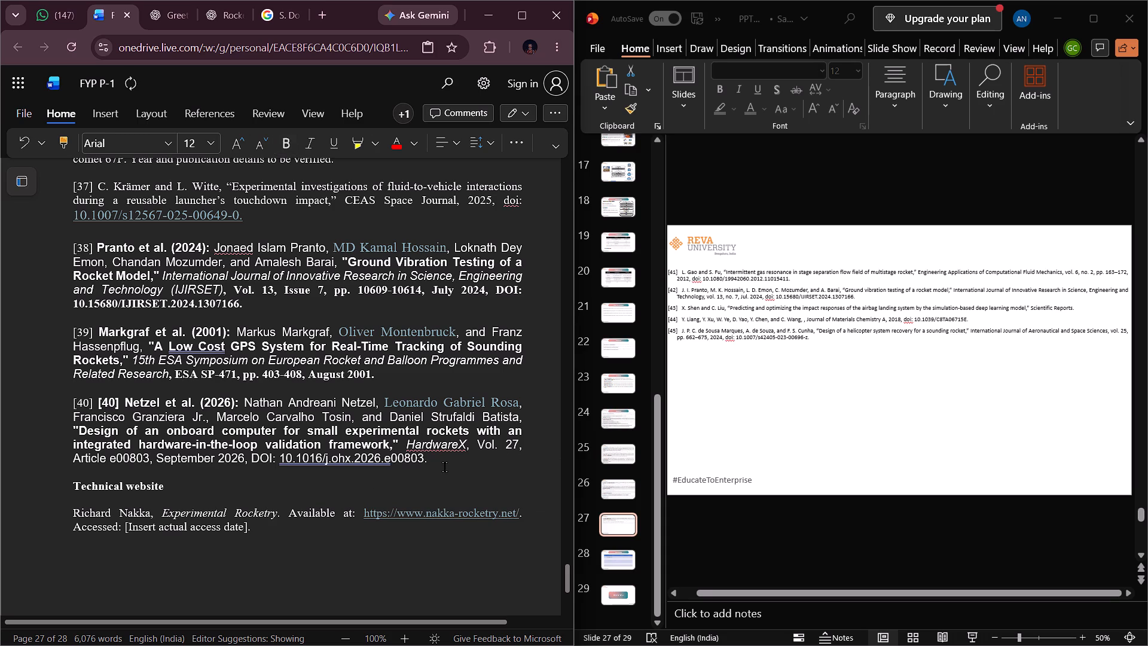
Format references [38] to [40] as non-bold Times New Roman at size 12.
drag(432, 461, 95, 248)
click(289, 133)
click(289, 133)
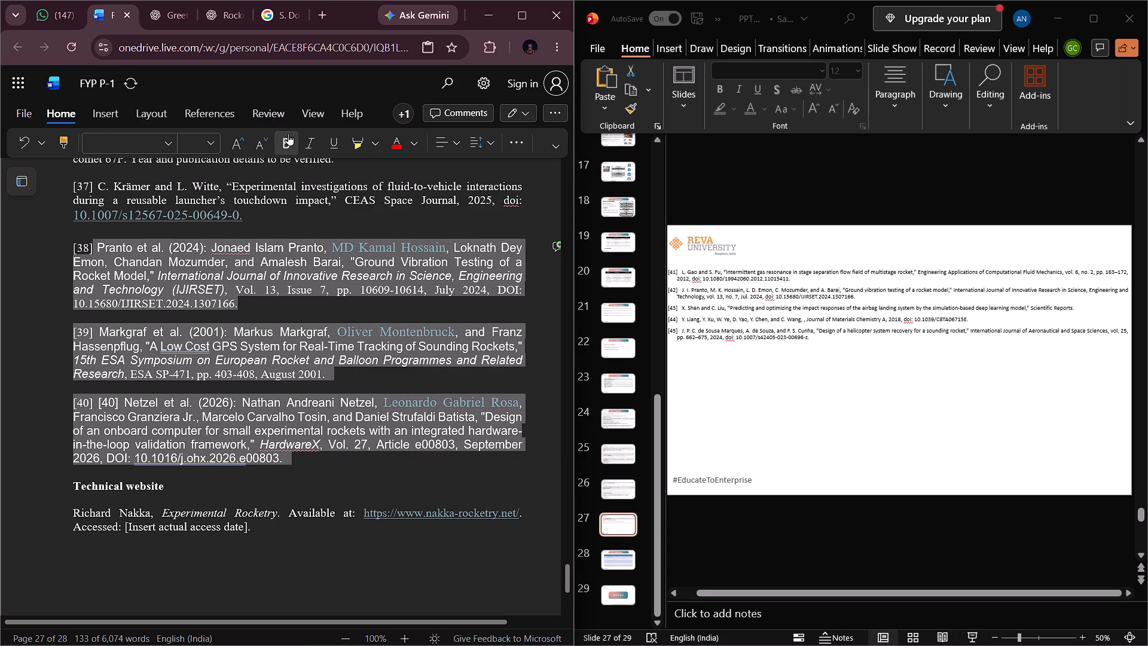
click(174, 142)
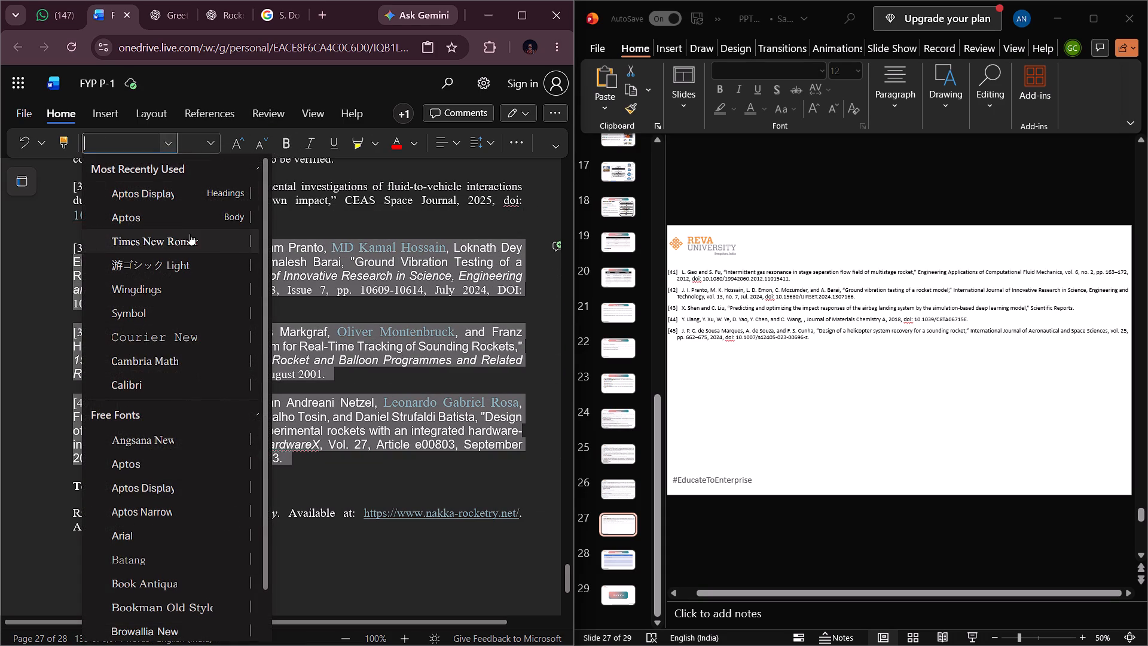
click(190, 234)
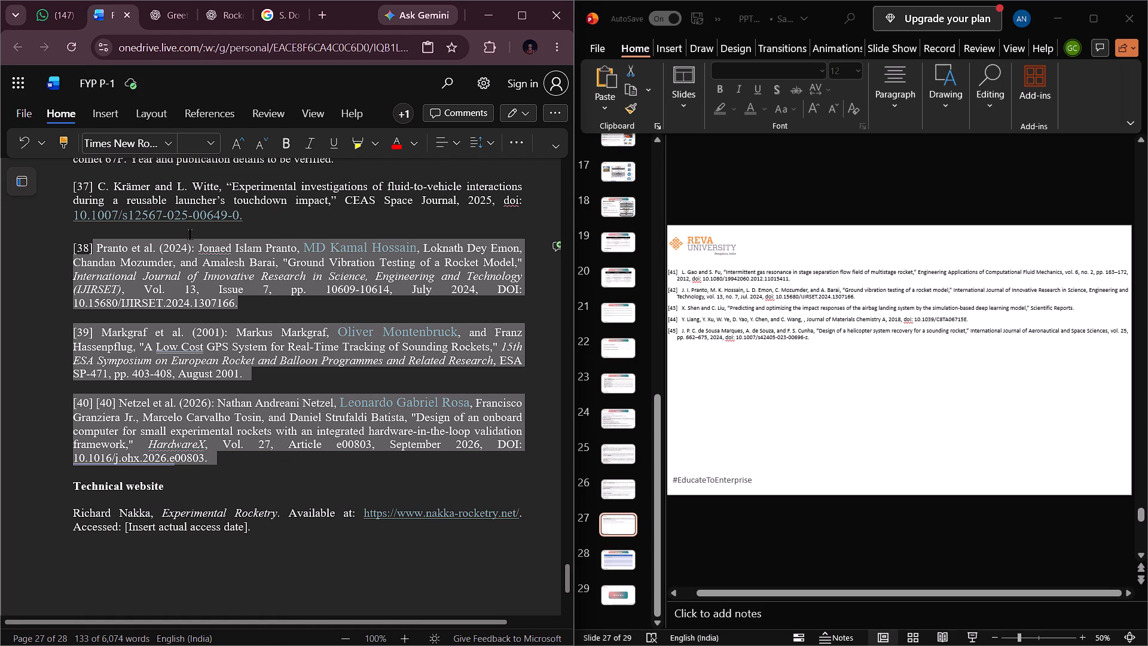
click(193, 140)
text(12)
key(Return)
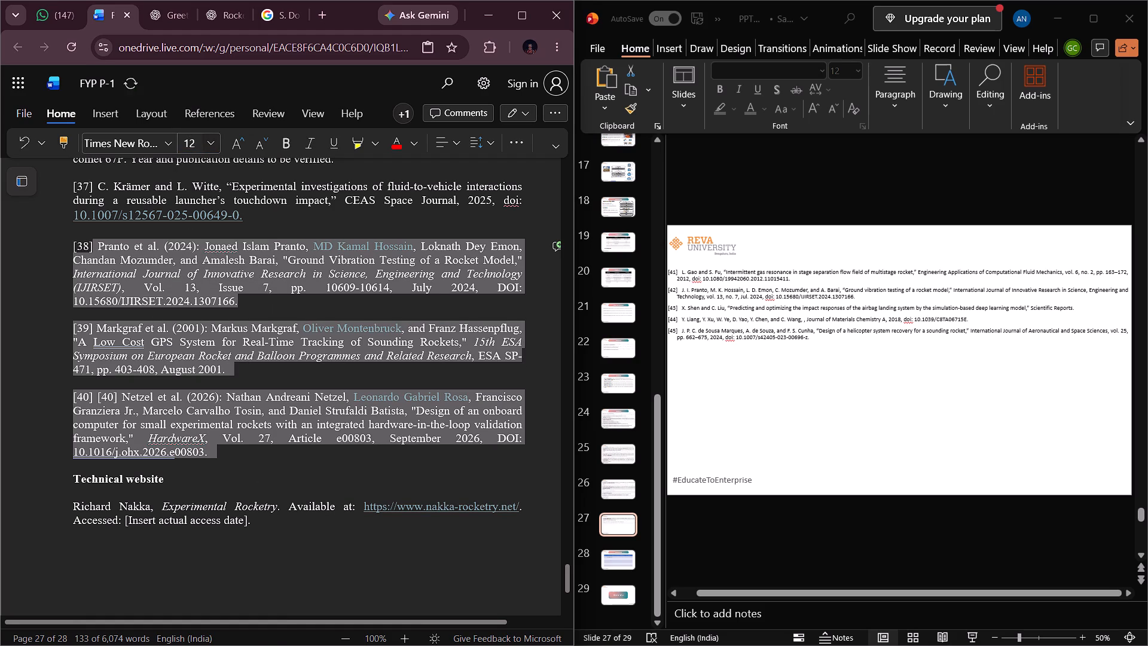
click(245, 491)
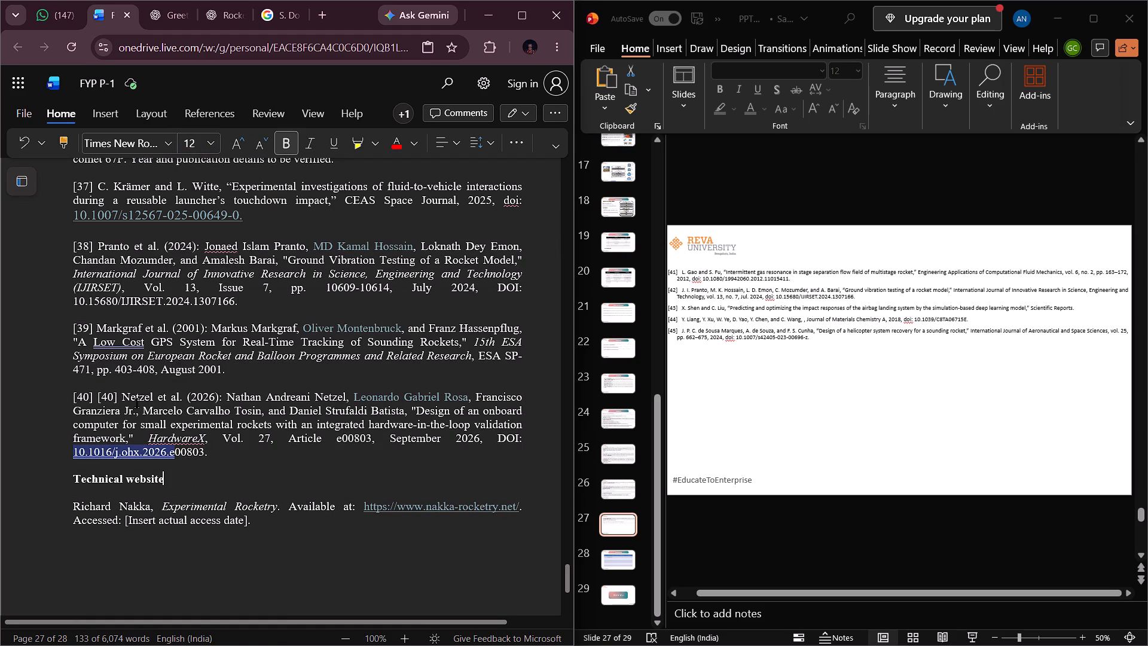
Open the proofing options for the flagged words "Low Cost" in reference [39].
right_click(118, 343)
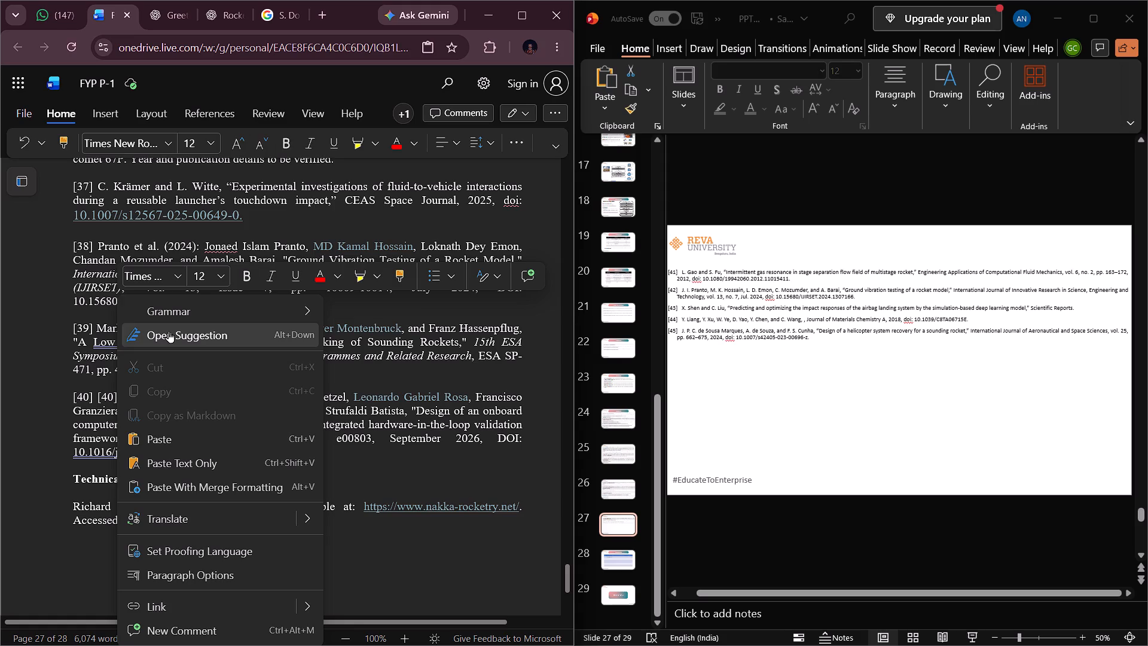